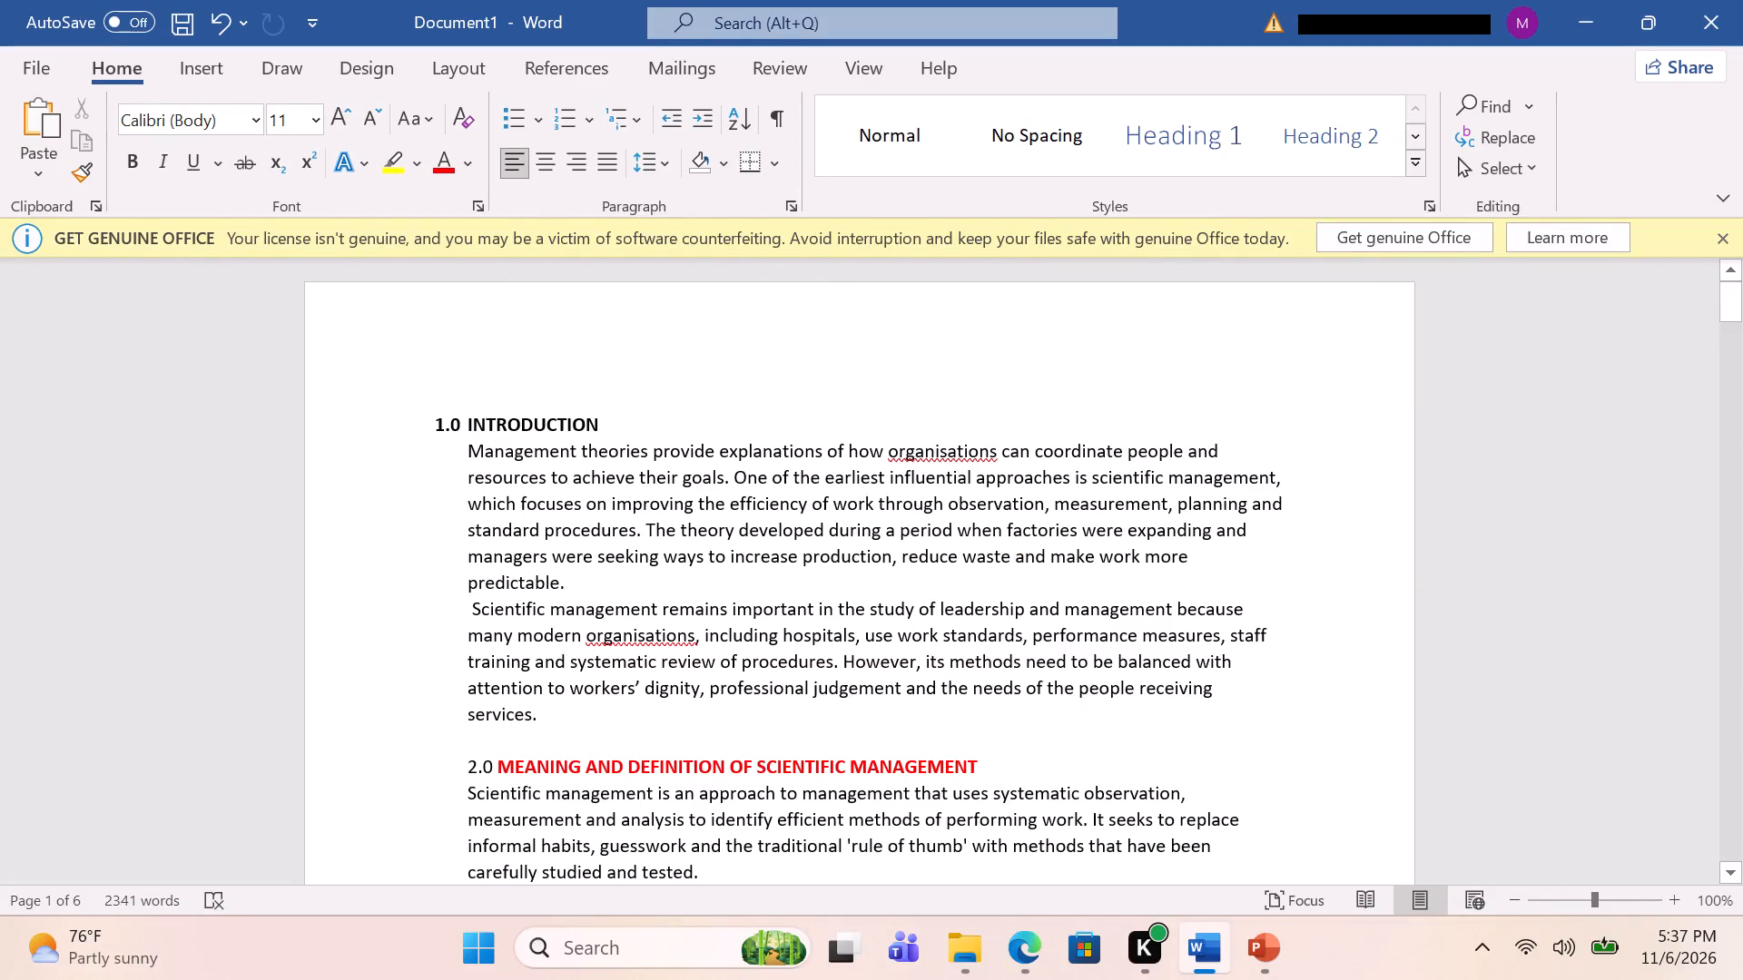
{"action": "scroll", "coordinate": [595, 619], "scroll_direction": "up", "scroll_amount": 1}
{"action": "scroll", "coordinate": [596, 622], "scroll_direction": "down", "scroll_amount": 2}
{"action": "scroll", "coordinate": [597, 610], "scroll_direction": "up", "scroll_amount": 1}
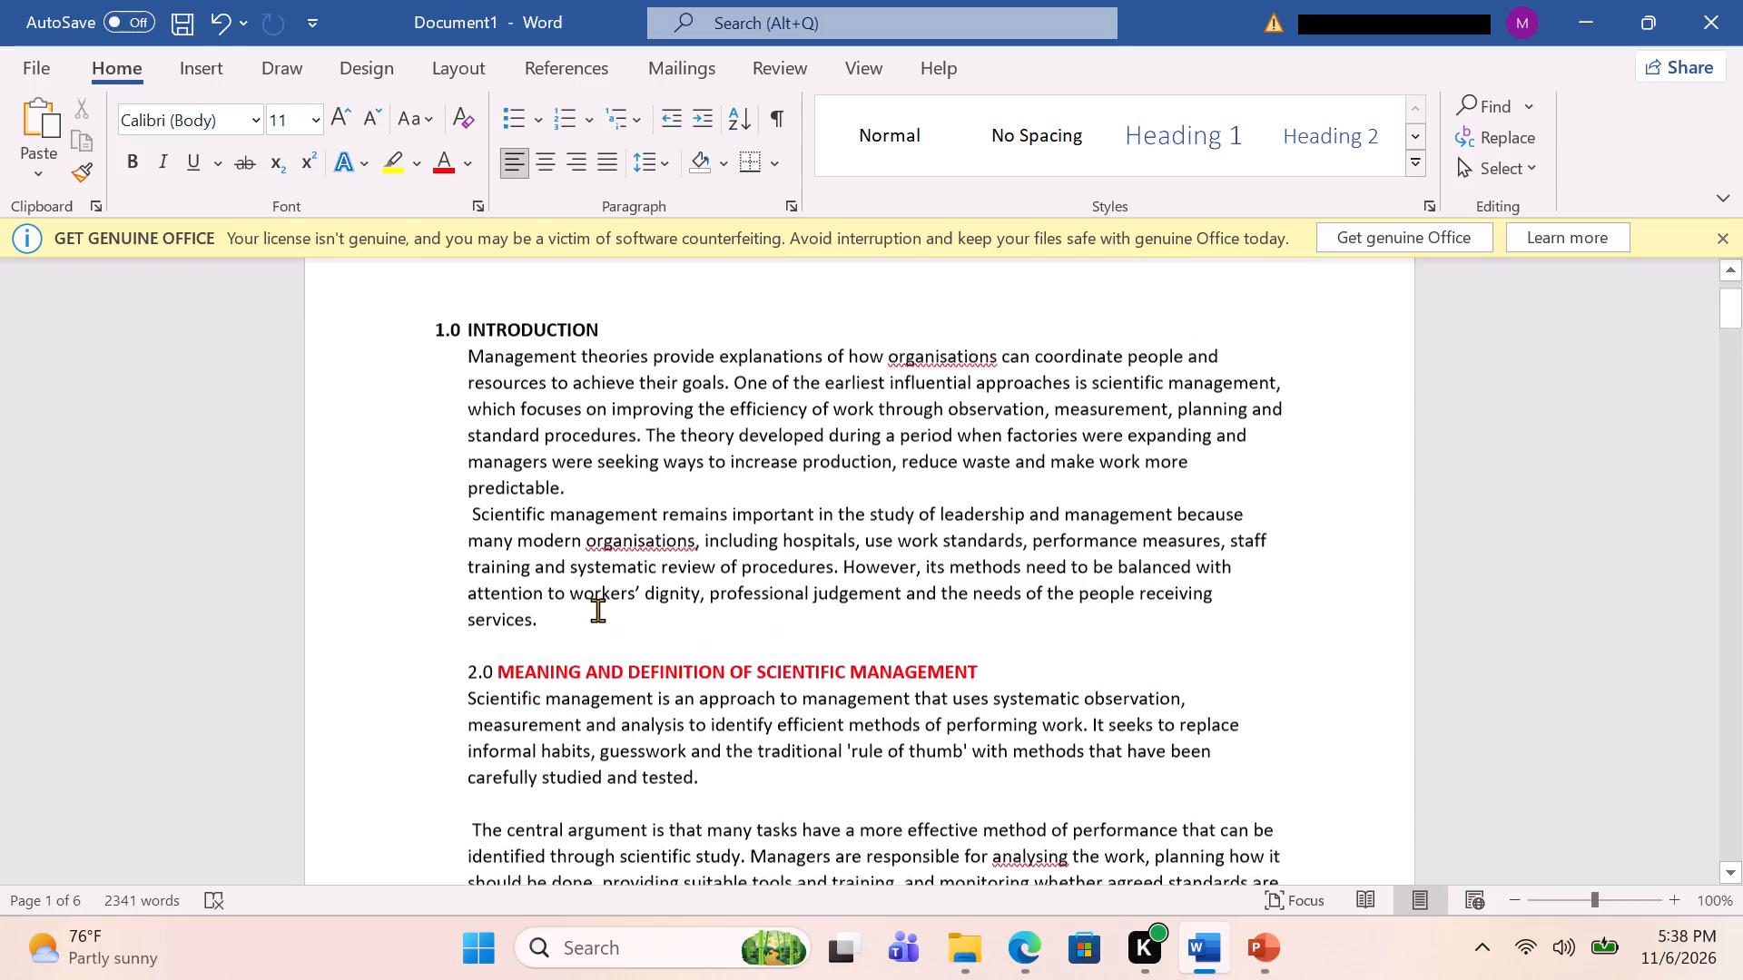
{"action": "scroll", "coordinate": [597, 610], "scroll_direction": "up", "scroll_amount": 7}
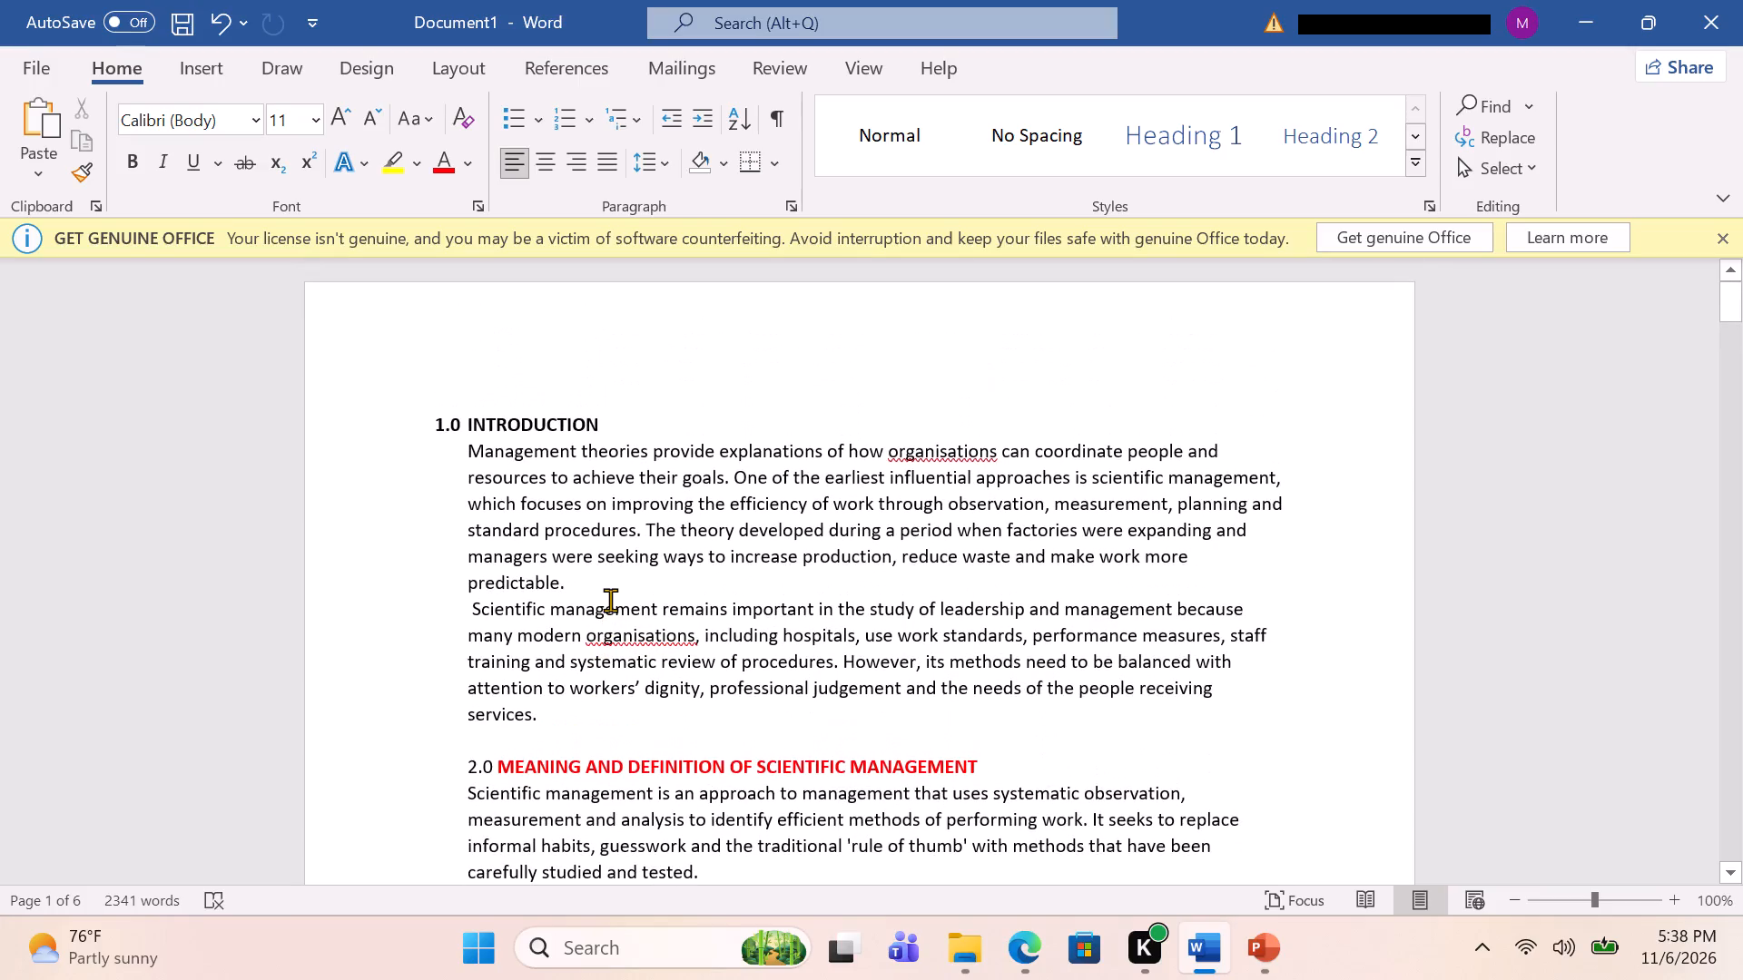
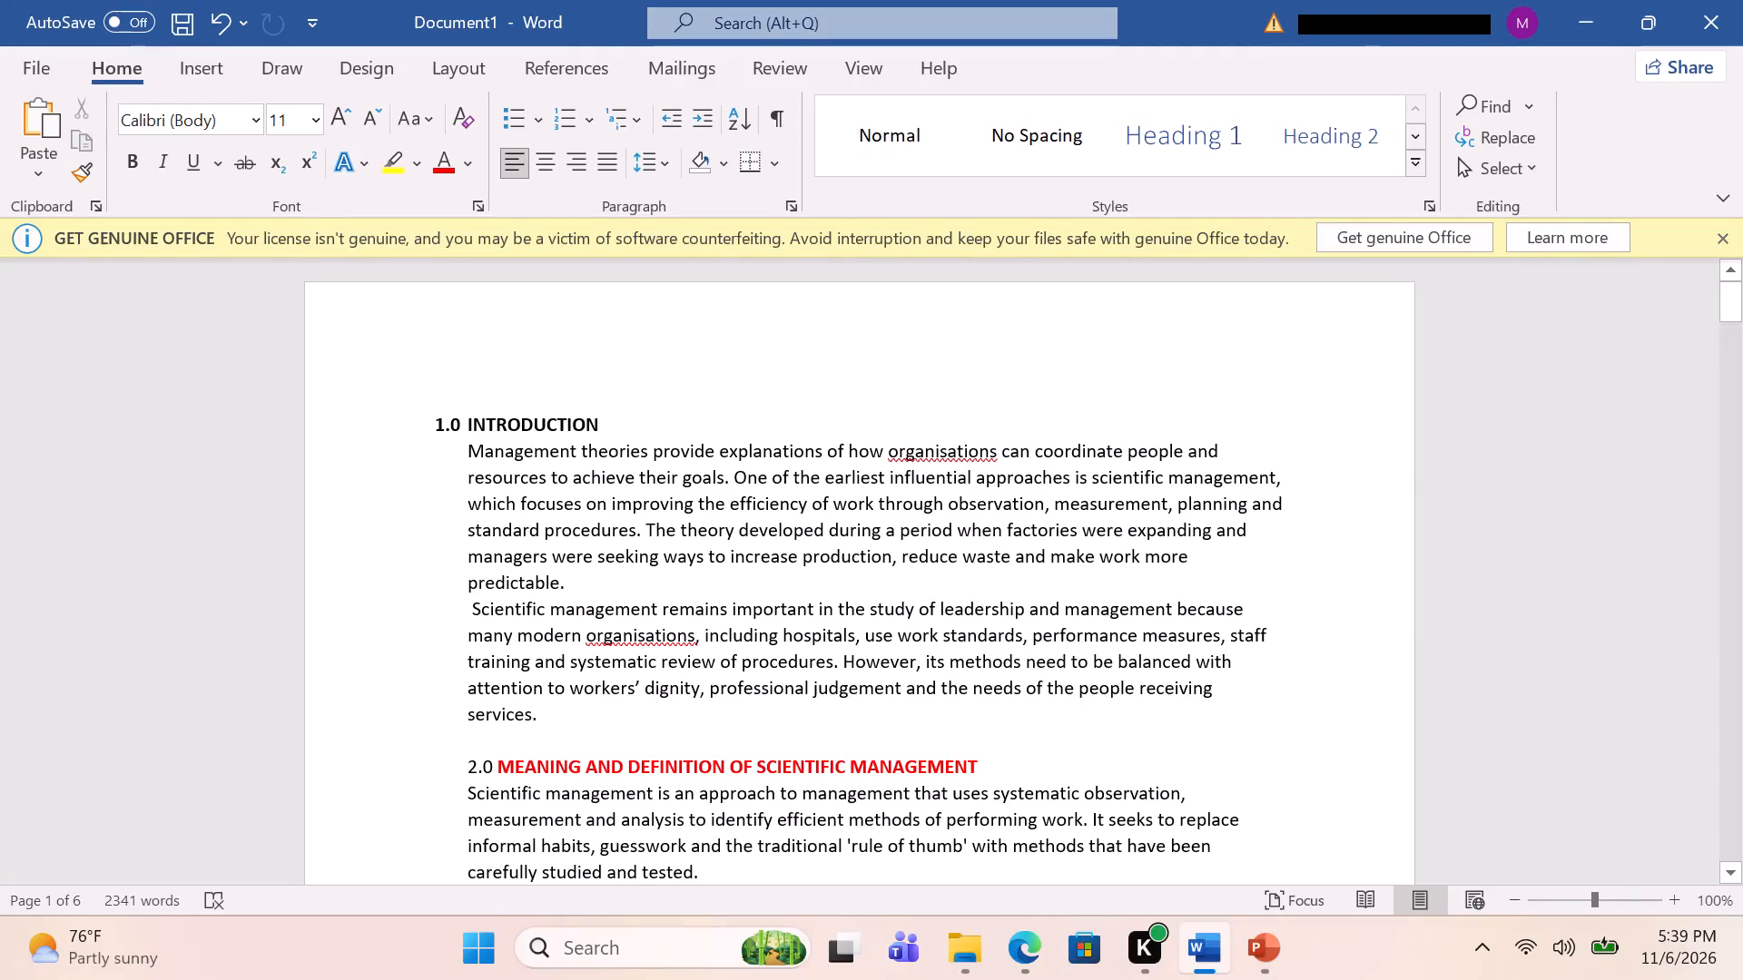
Review the document's headings and paragraph layout from the introduction through section 7.1.
{"action": "scroll", "coordinate": [428, 619], "scroll_direction": "up", "scroll_amount": 1}
{"action": "scroll", "coordinate": [427, 663], "scroll_direction": "down", "scroll_amount": 7}
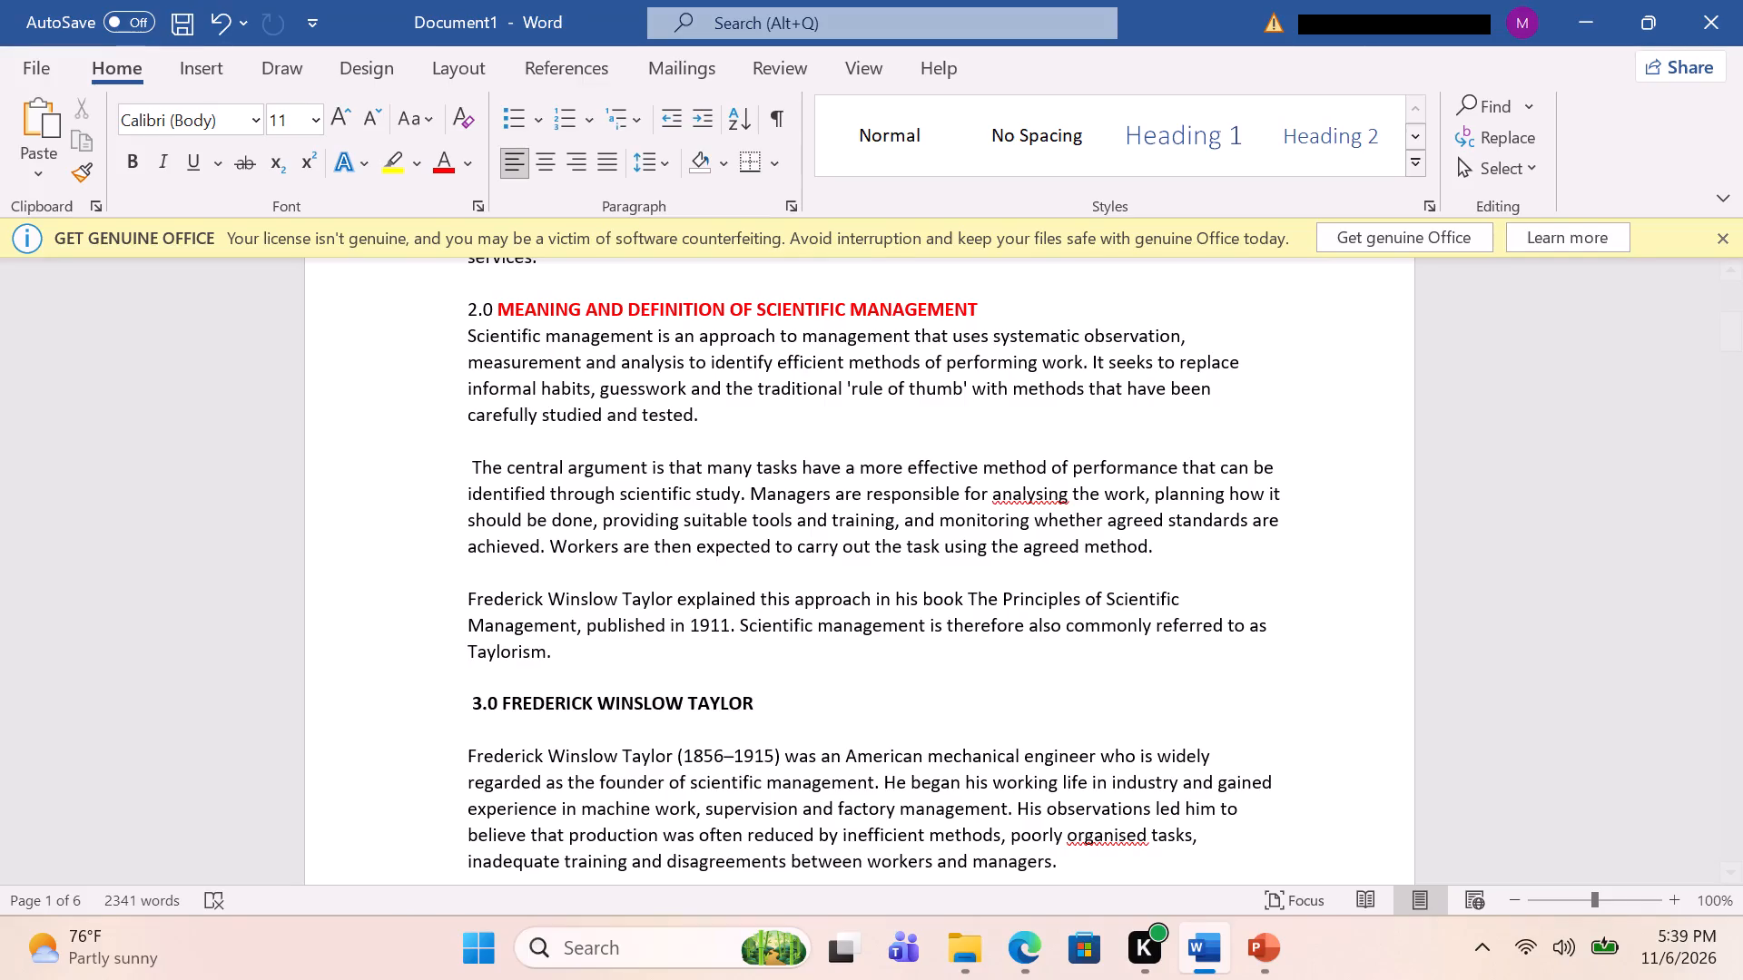
{"action": "scroll", "coordinate": [387, 599], "scroll_direction": "up", "scroll_amount": 6}
{"action": "scroll", "coordinate": [386, 916], "scroll_direction": "up", "scroll_amount": 5}
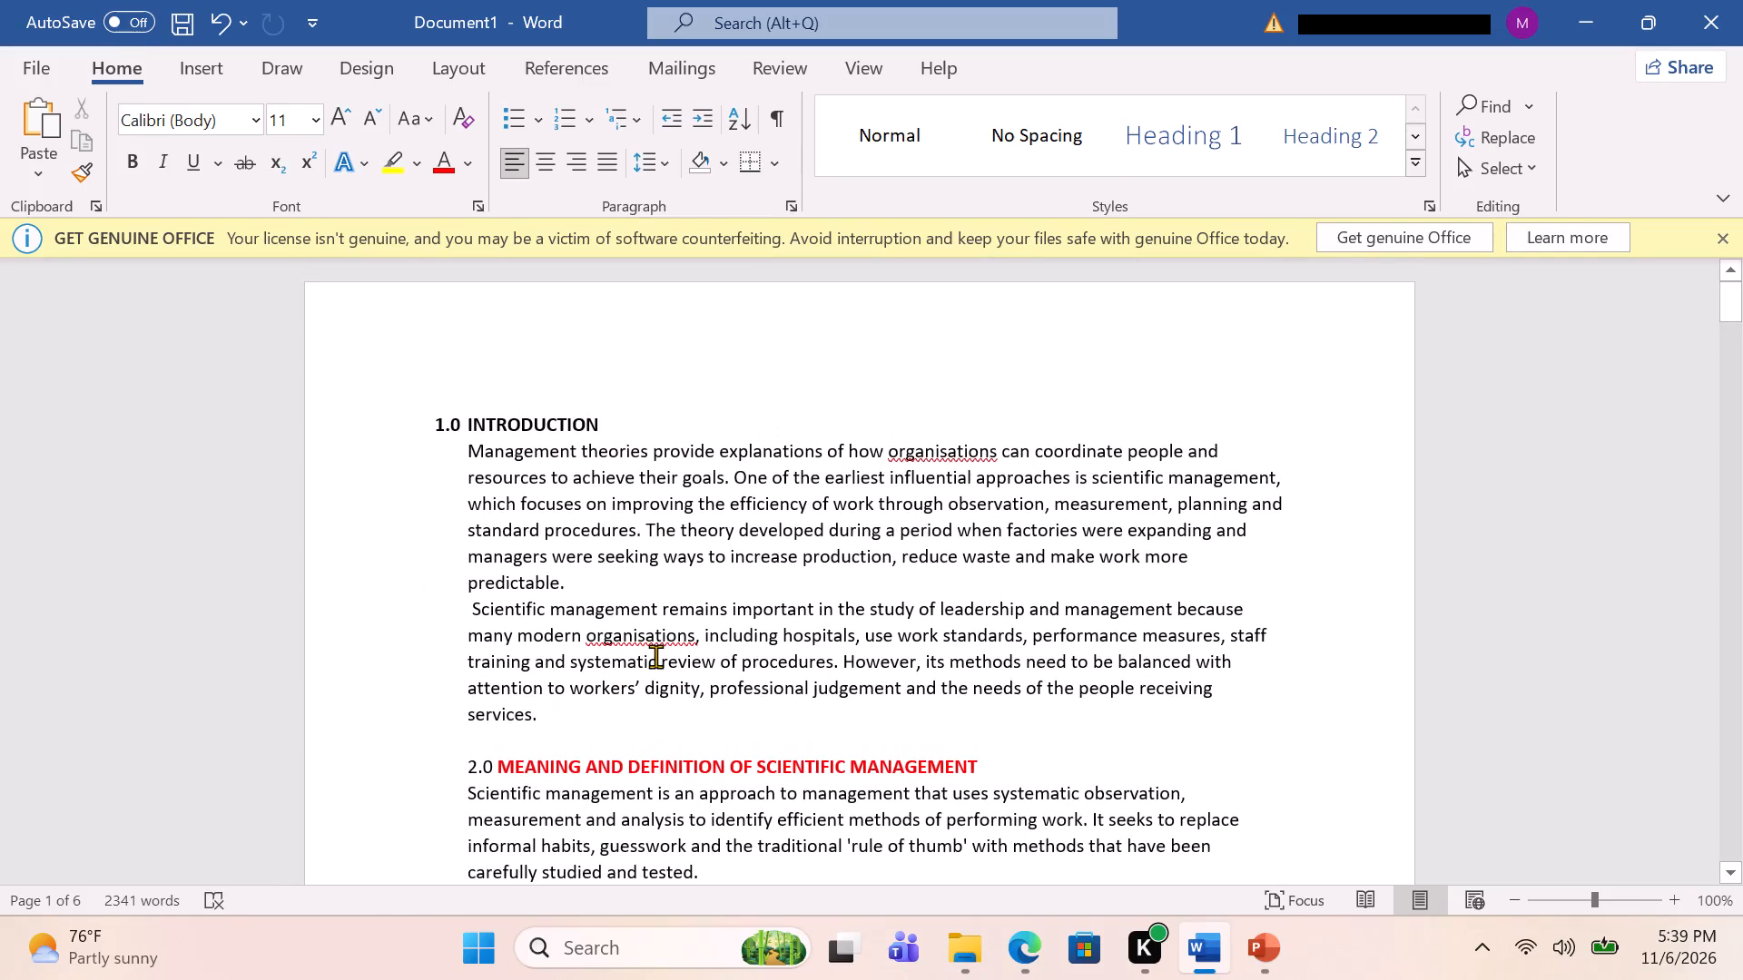
{"action": "scroll", "coordinate": [655, 656], "scroll_direction": "up", "scroll_amount": 1}
{"action": "scroll", "coordinate": [650, 664], "scroll_direction": "down", "scroll_amount": 3}
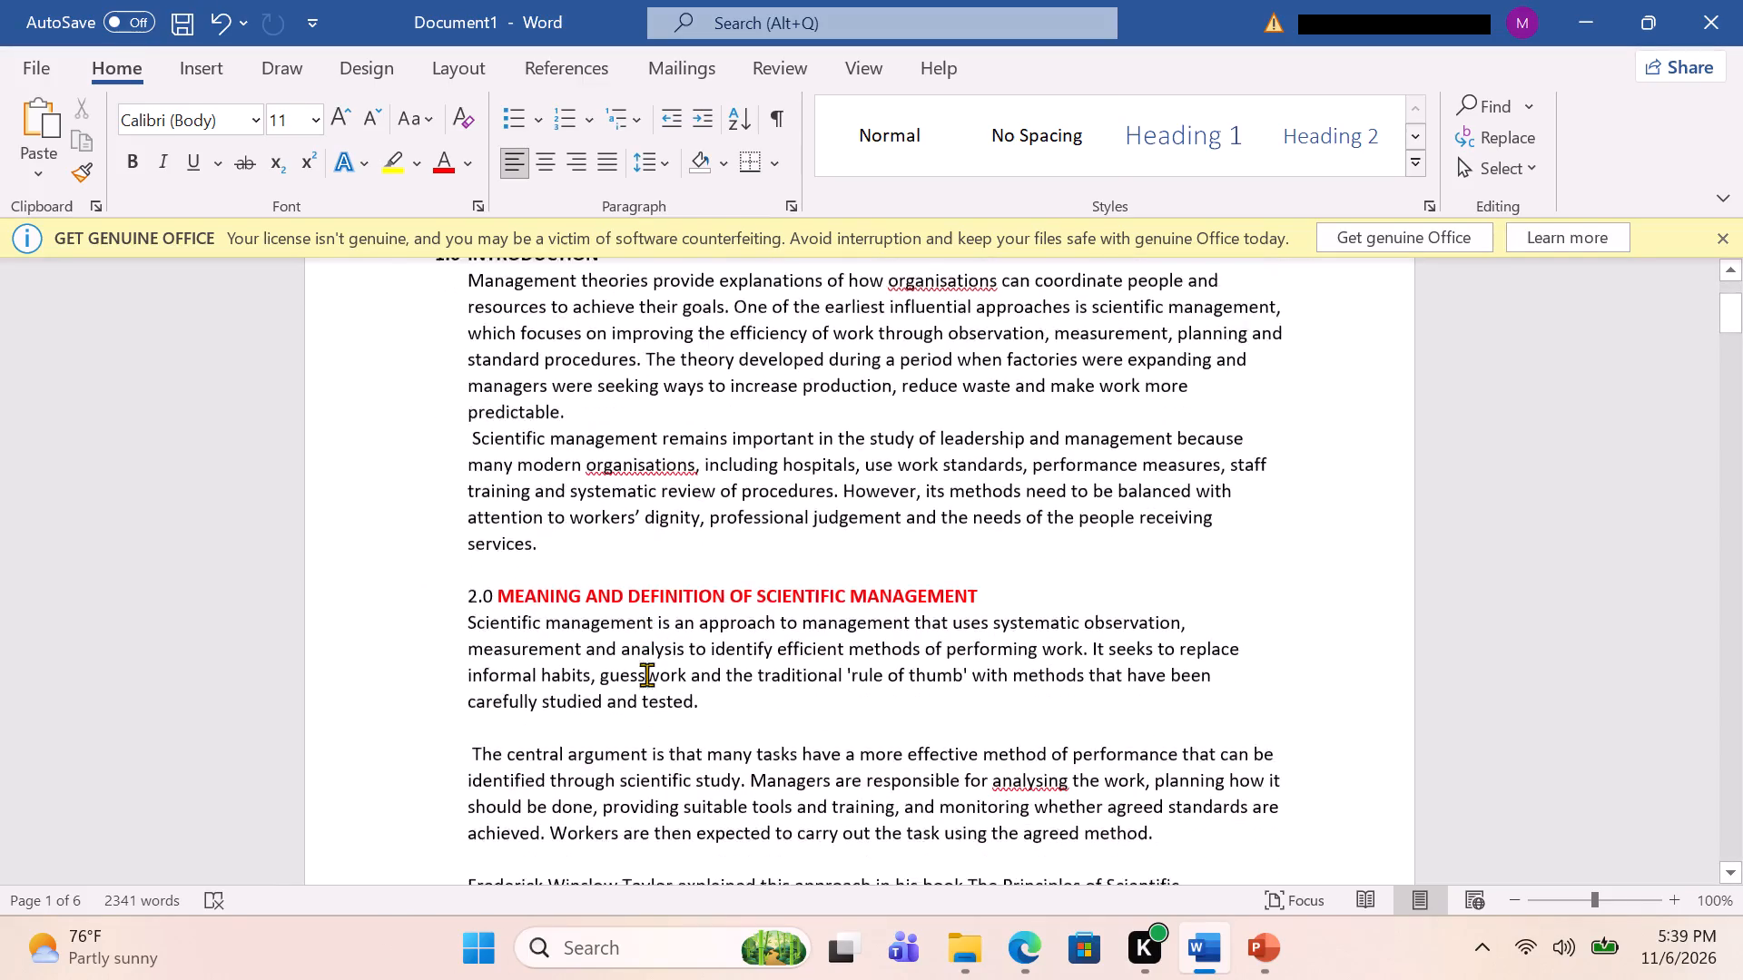
{"action": "scroll", "coordinate": [646, 674], "scroll_direction": "down", "scroll_amount": 12}
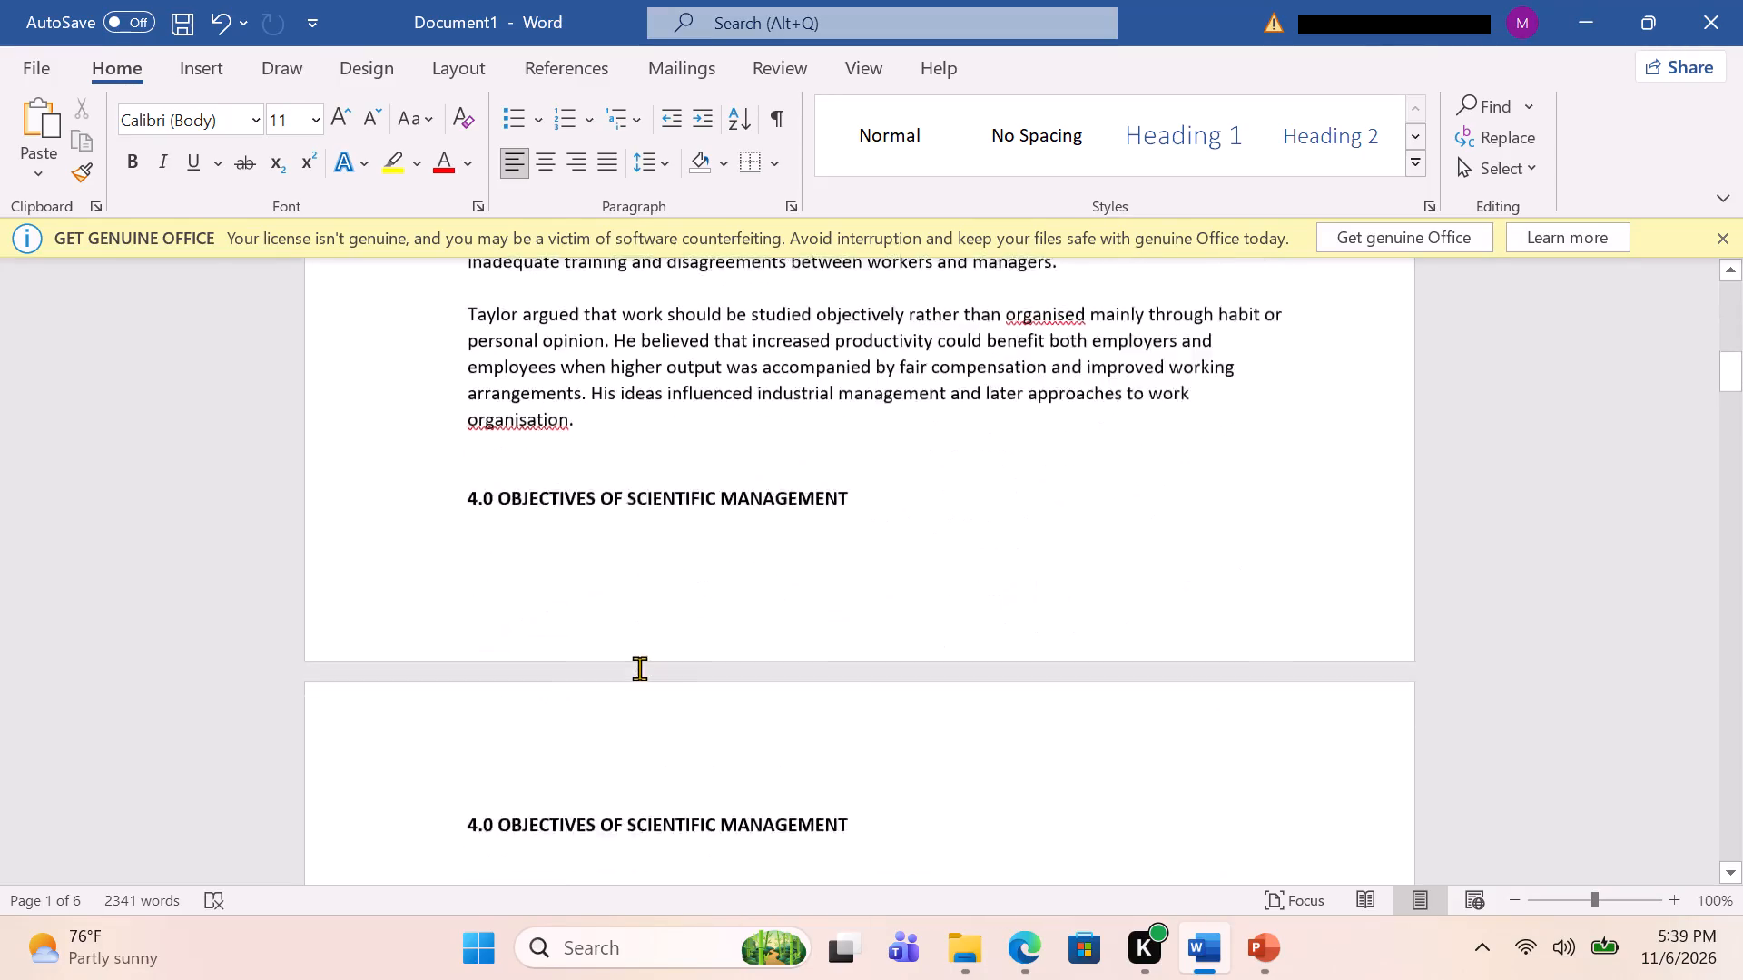
{"action": "scroll", "coordinate": [639, 668], "scroll_direction": "down", "scroll_amount": 4}
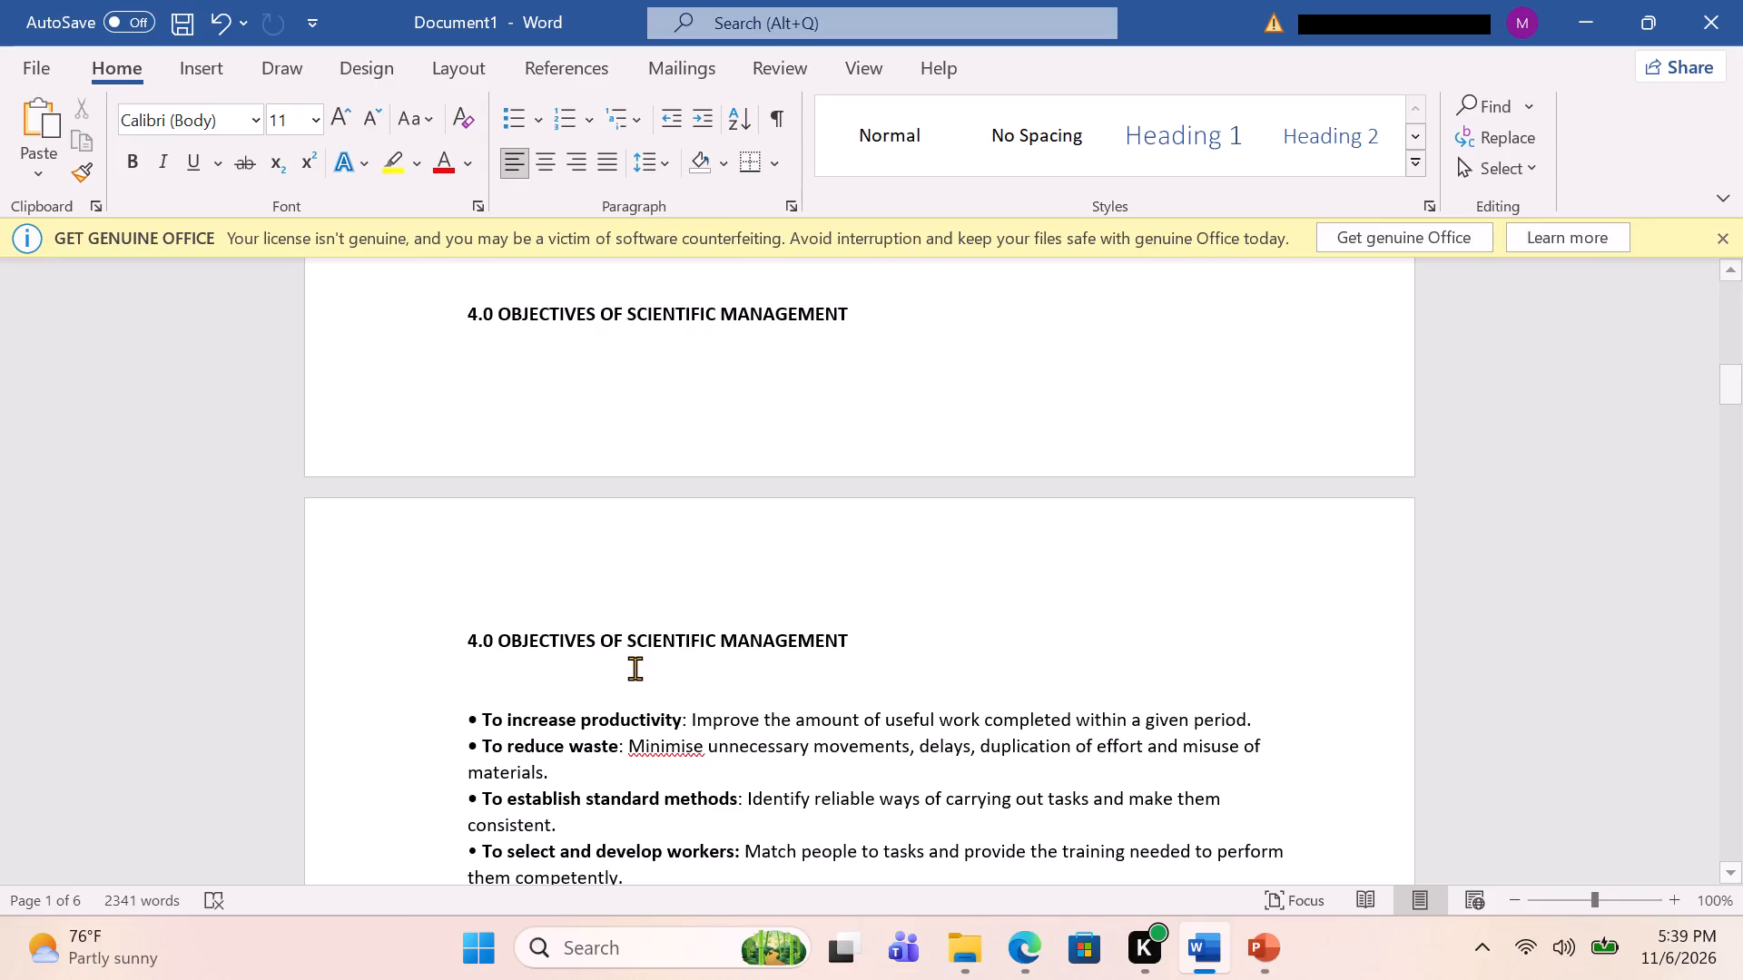
{"action": "scroll", "coordinate": [635, 671], "scroll_direction": "down", "scroll_amount": 5}
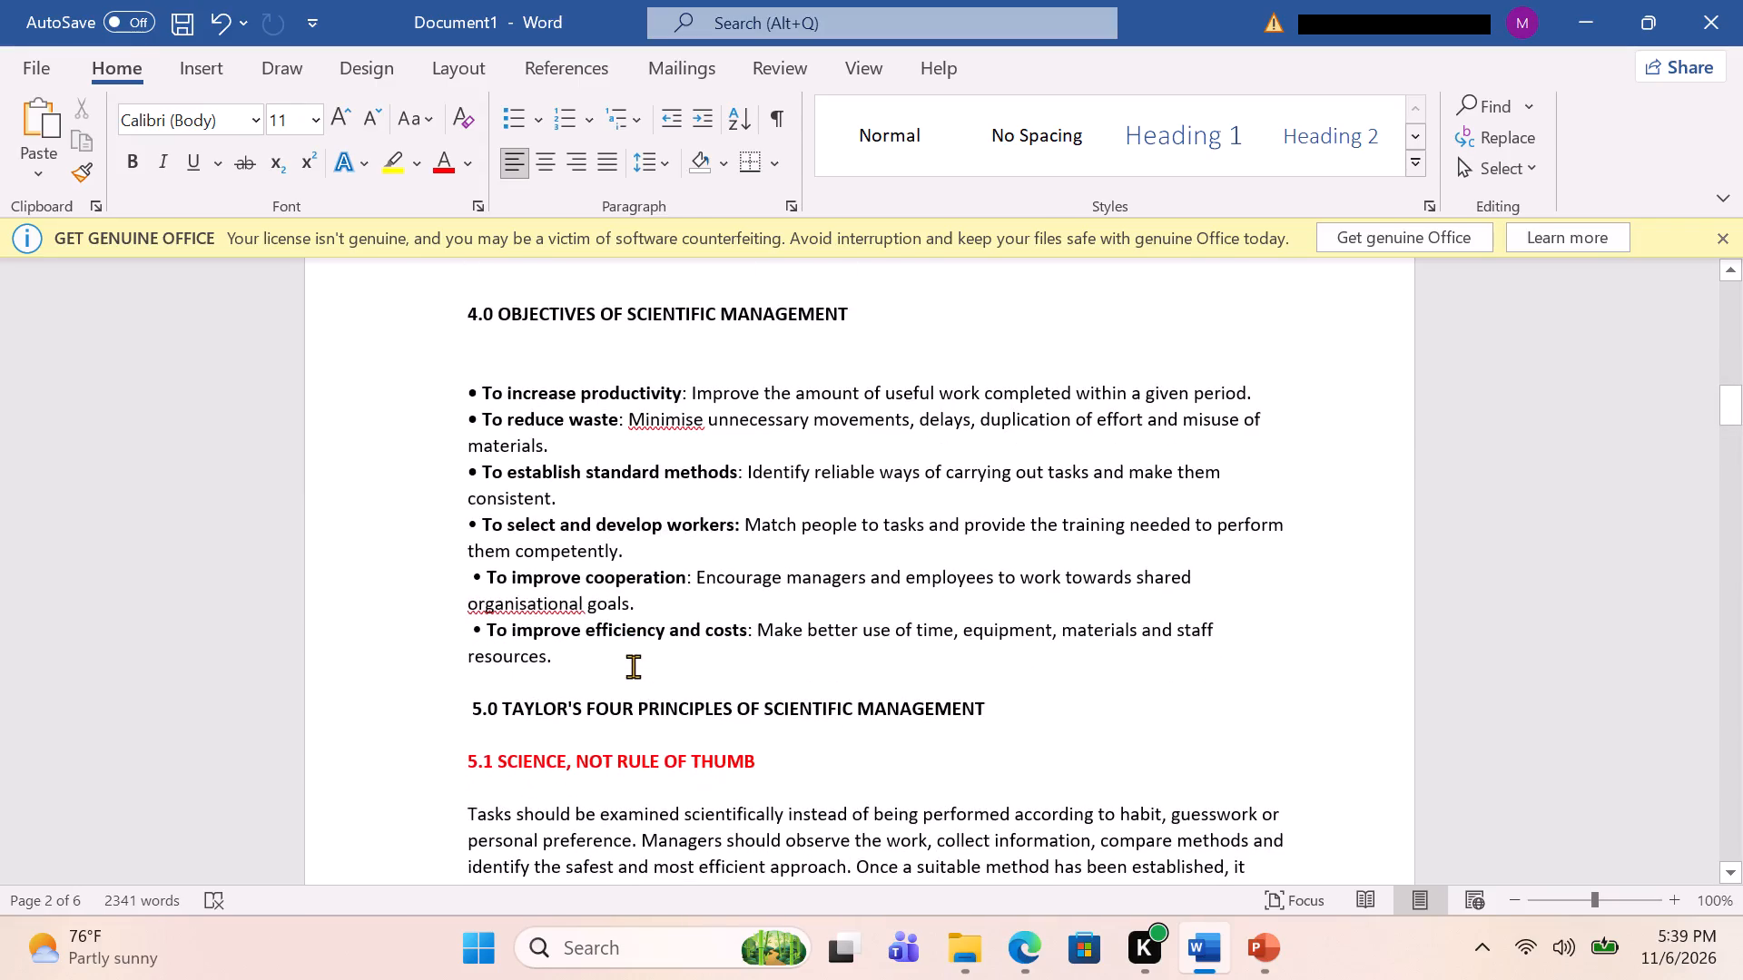
{"action": "scroll", "coordinate": [633, 666], "scroll_direction": "up", "scroll_amount": 2}
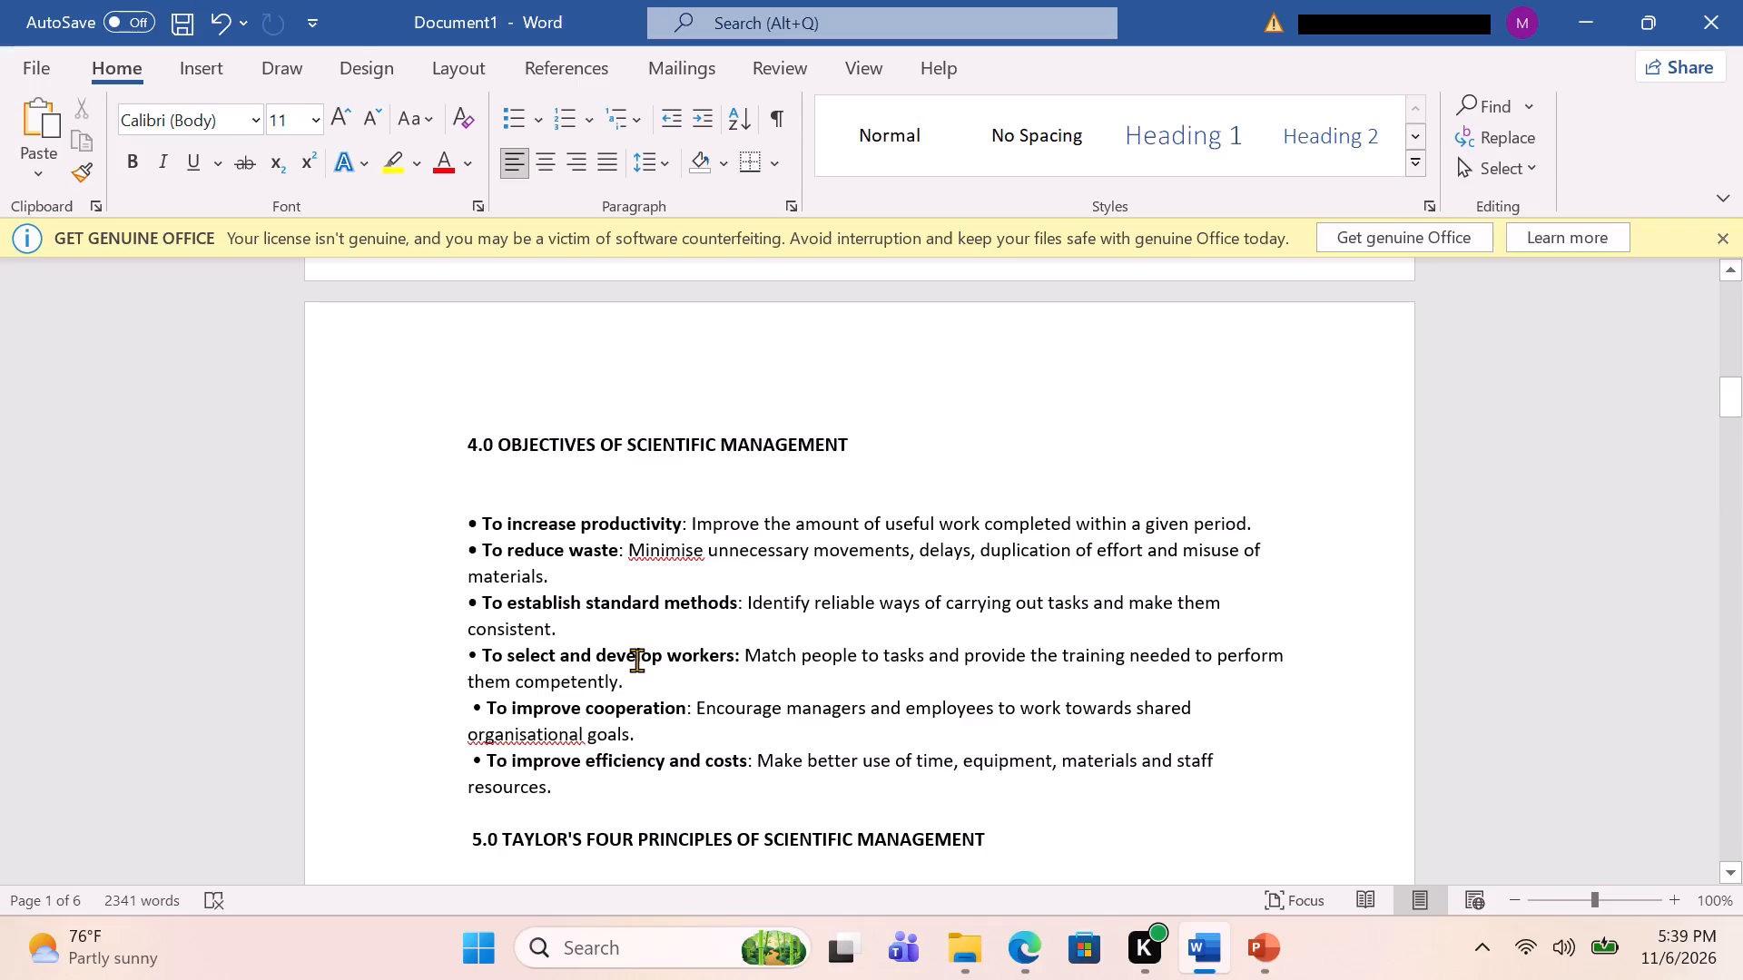
{"action": "scroll", "coordinate": [680, 677], "scroll_direction": "down", "scroll_amount": 8}
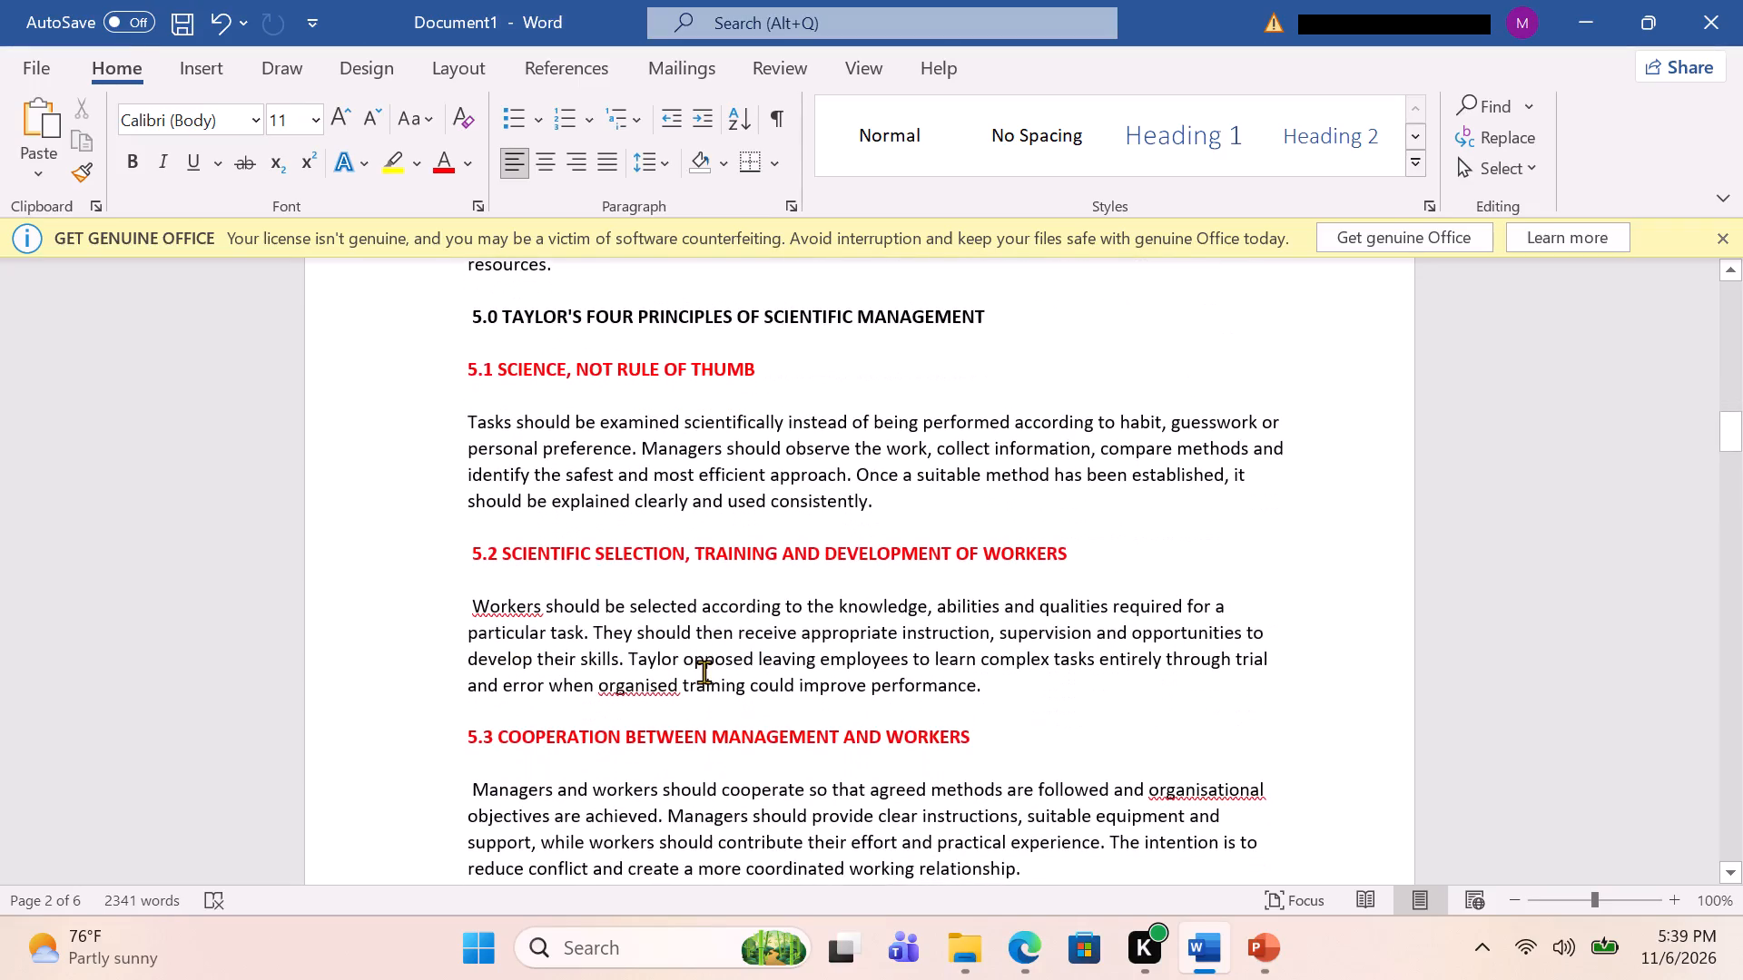
{"action": "scroll", "coordinate": [704, 671], "scroll_direction": "down", "scroll_amount": 6}
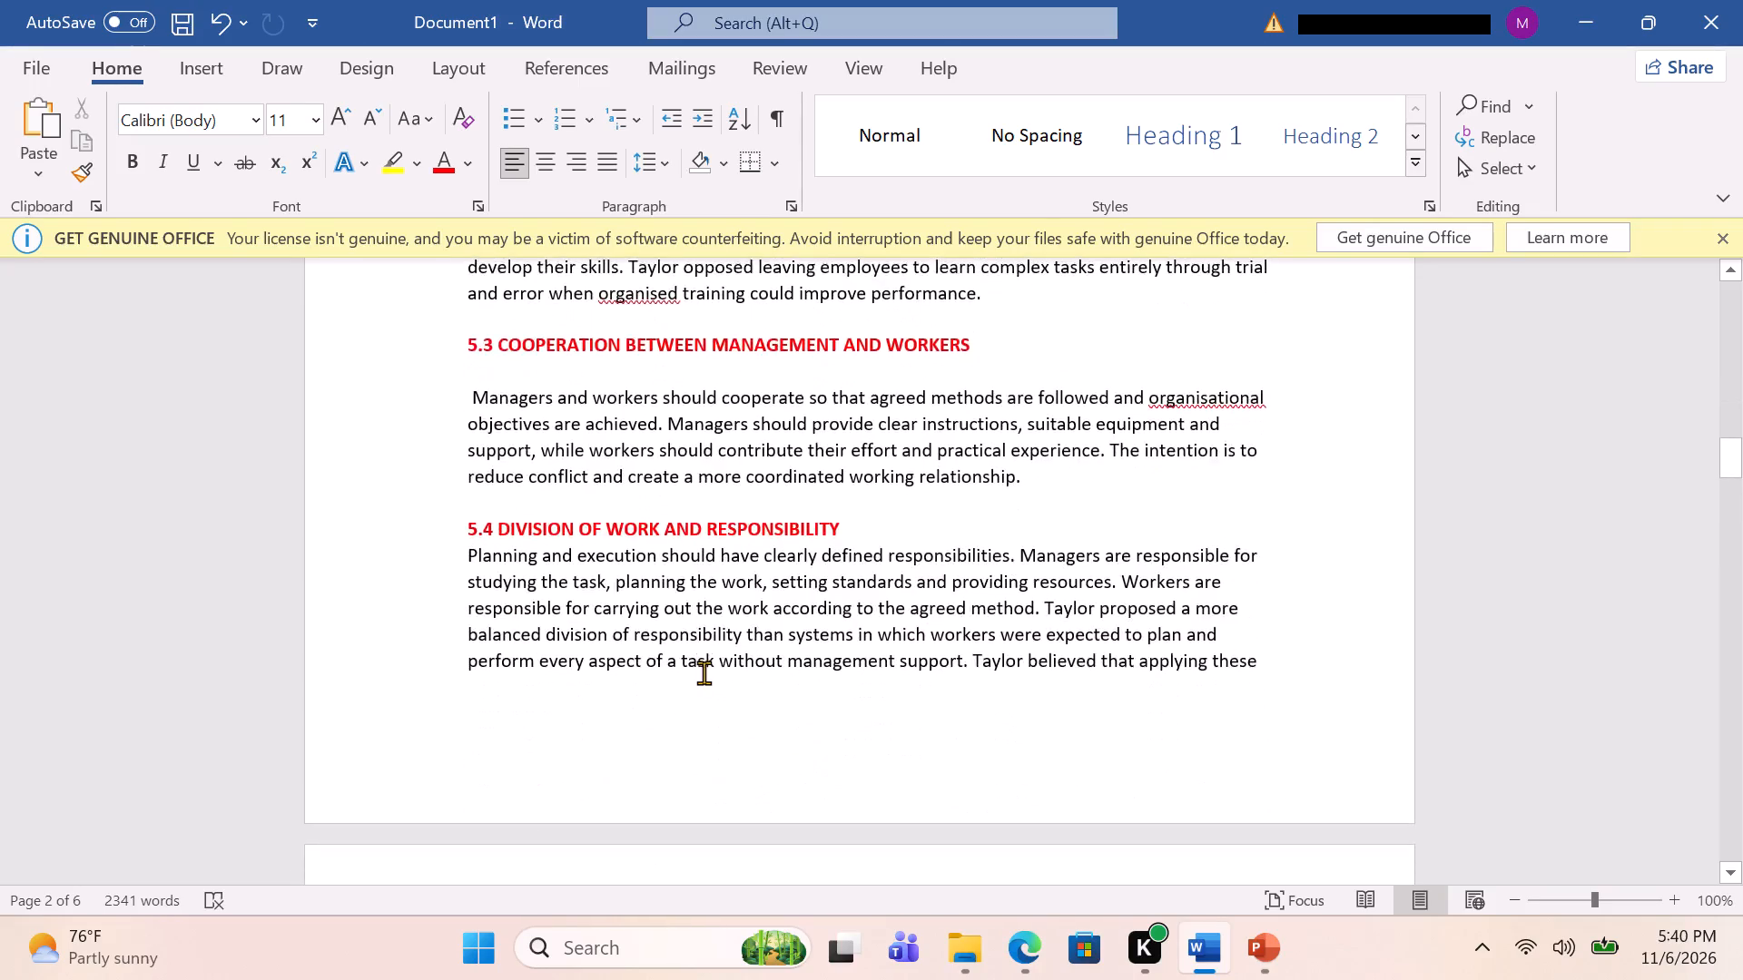
{"action": "scroll", "coordinate": [704, 672], "scroll_direction": "down", "scroll_amount": 13}
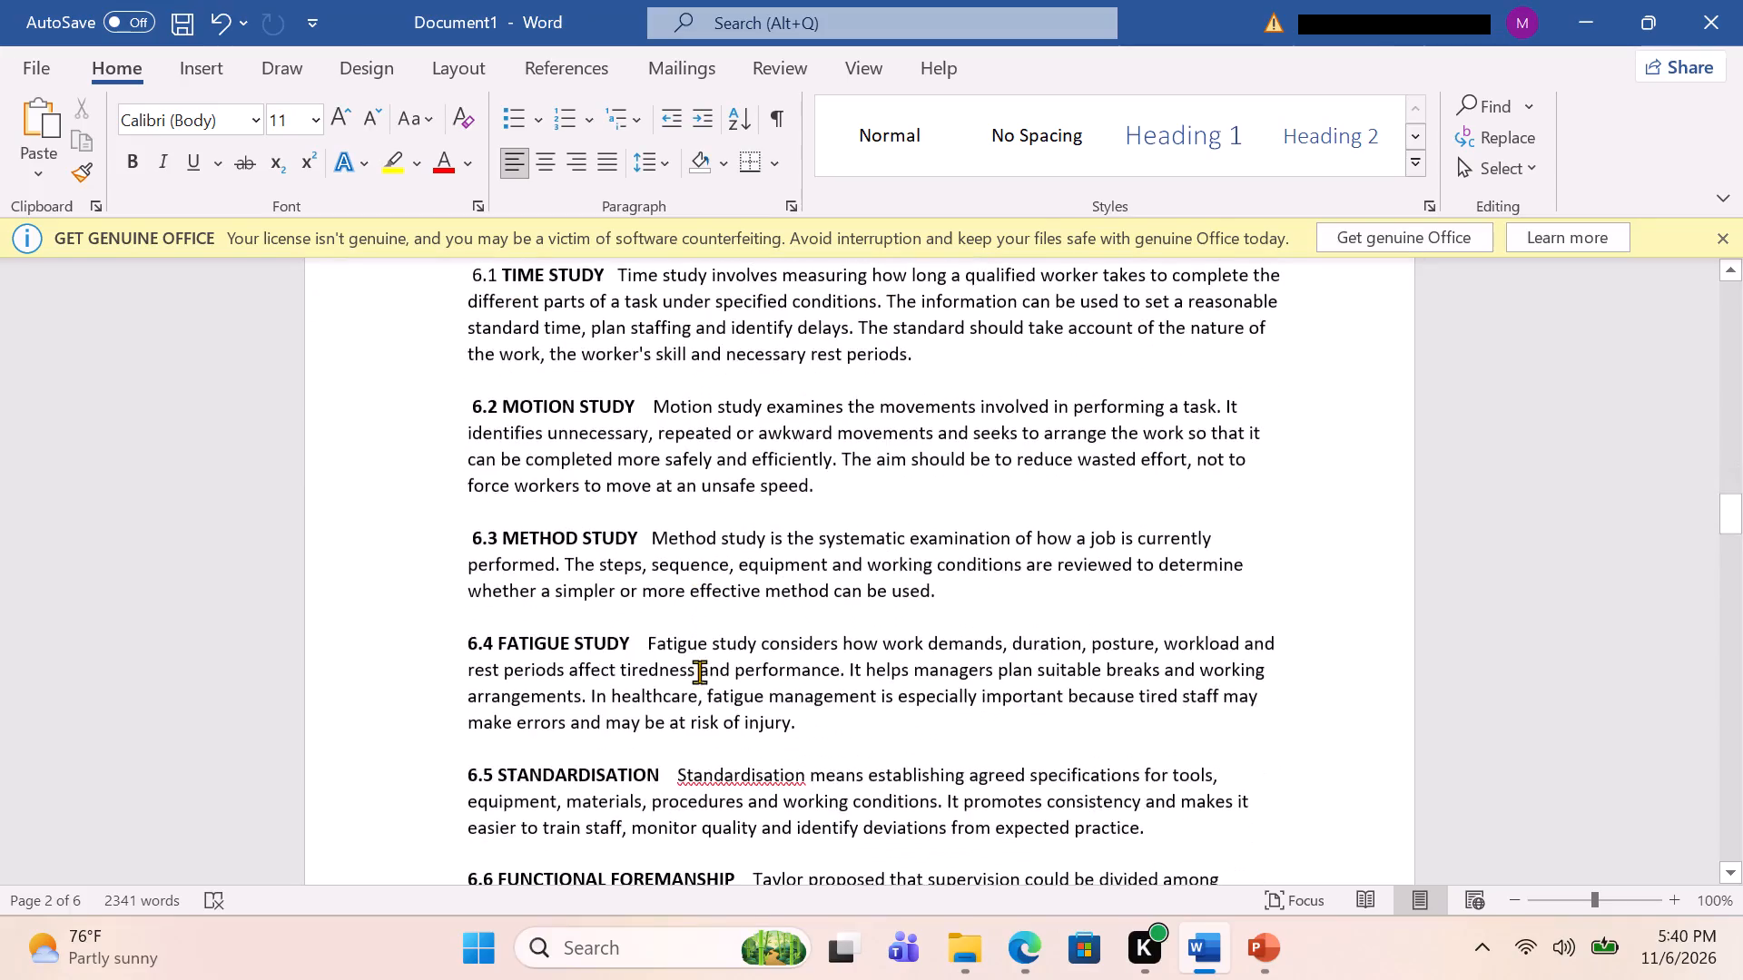
{"action": "scroll", "coordinate": [698, 673], "scroll_direction": "down", "scroll_amount": 8}
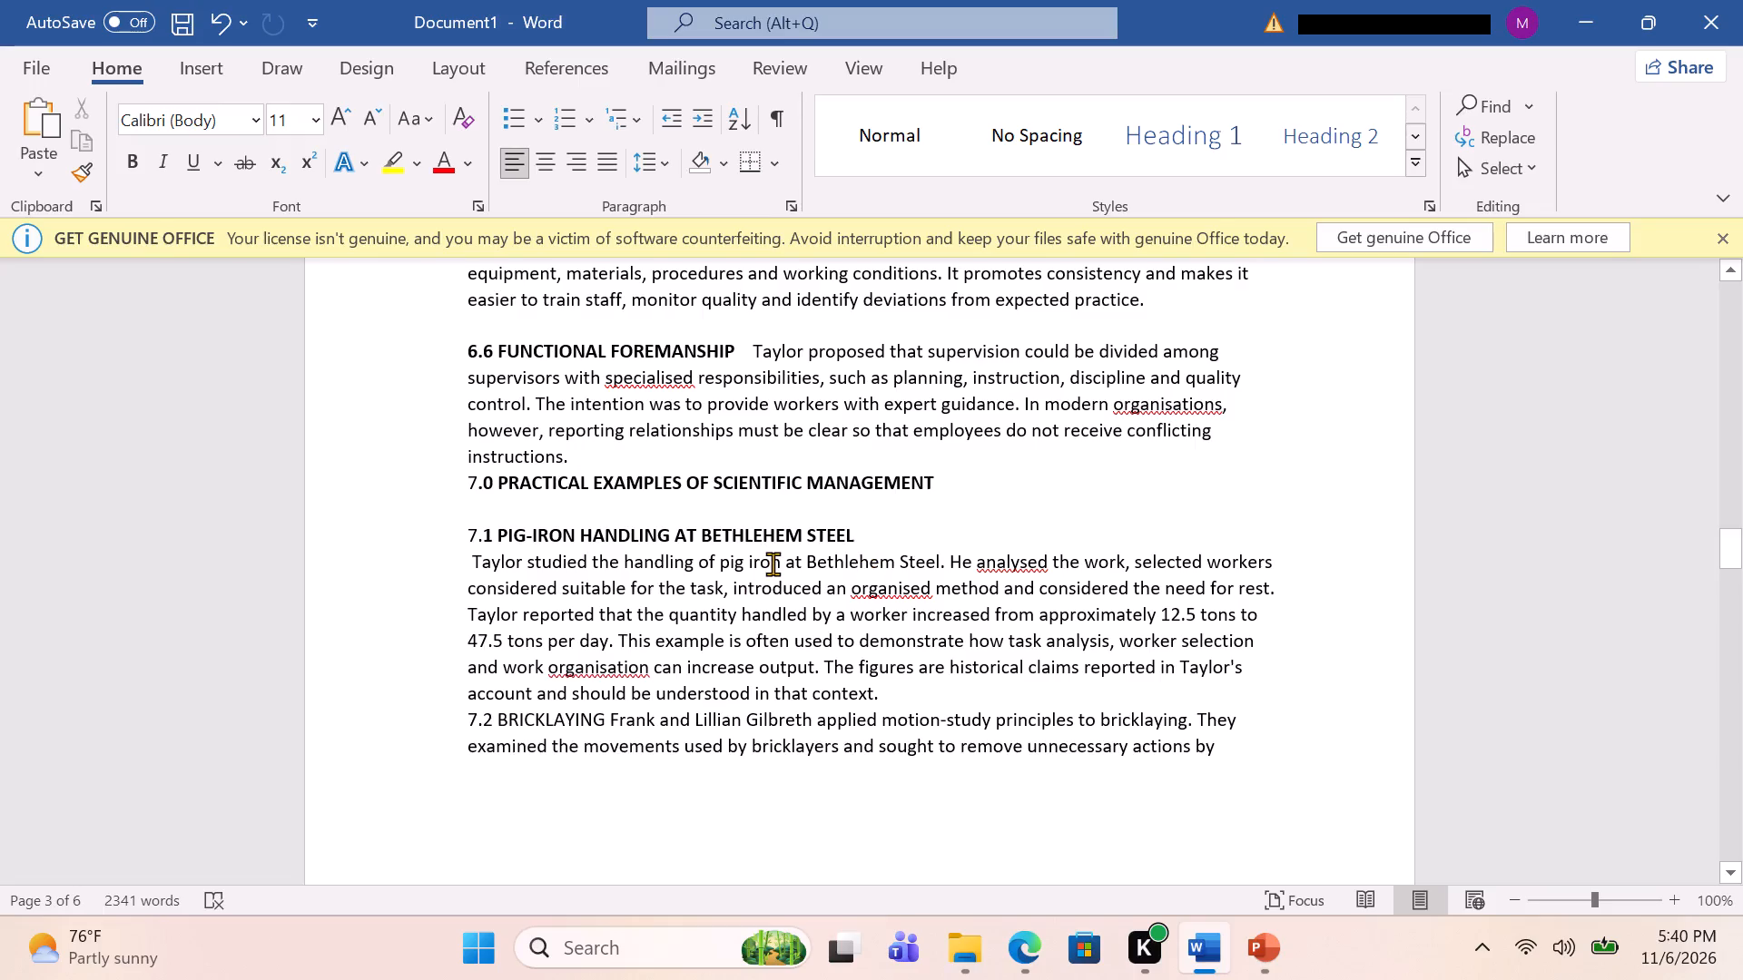
Set the 7.2 BRICKLAYING heading on its own line, separated from the section 7.1 paragraph by a blank line.
{"action": "scroll", "coordinate": [773, 571], "scroll_direction": "down", "scroll_amount": 2}
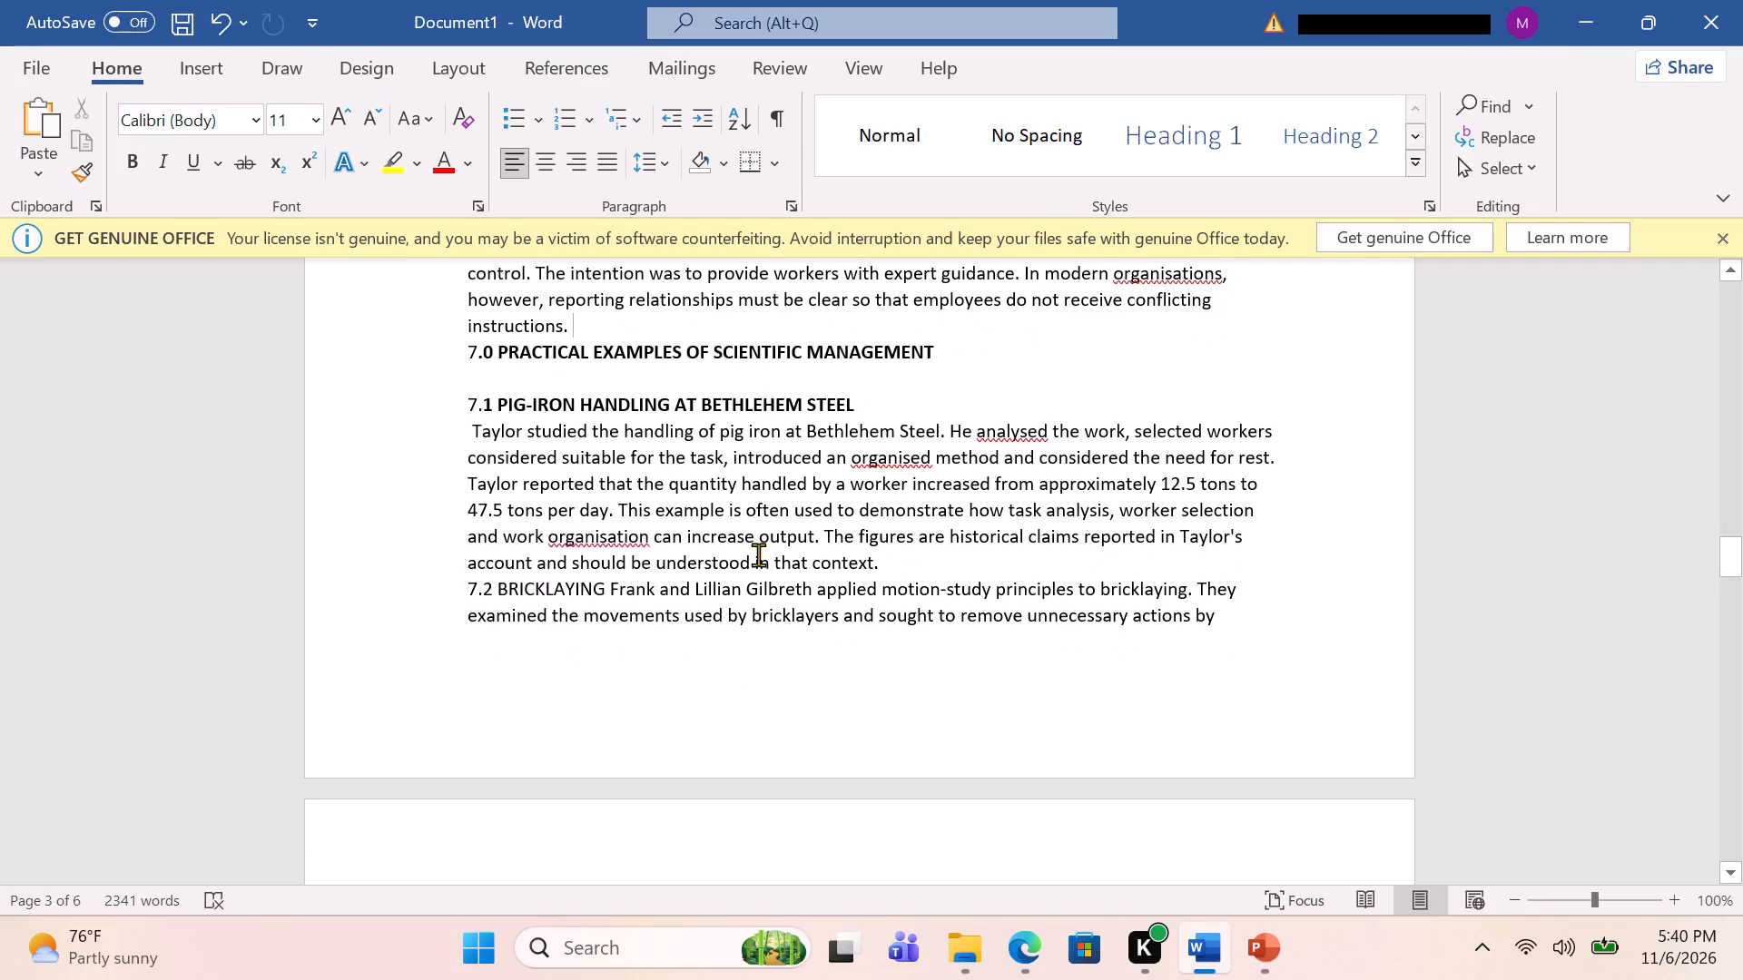
{"action": "left_click", "coordinate": [884, 561]}
{"action": "left_click", "coordinate": [883, 565]}
{"action": "key", "text": "Return"}
{"action": "key", "text": "Return"}
{"action": "scroll", "coordinate": [882, 551], "scroll_direction": "down", "scroll_amount": 2}
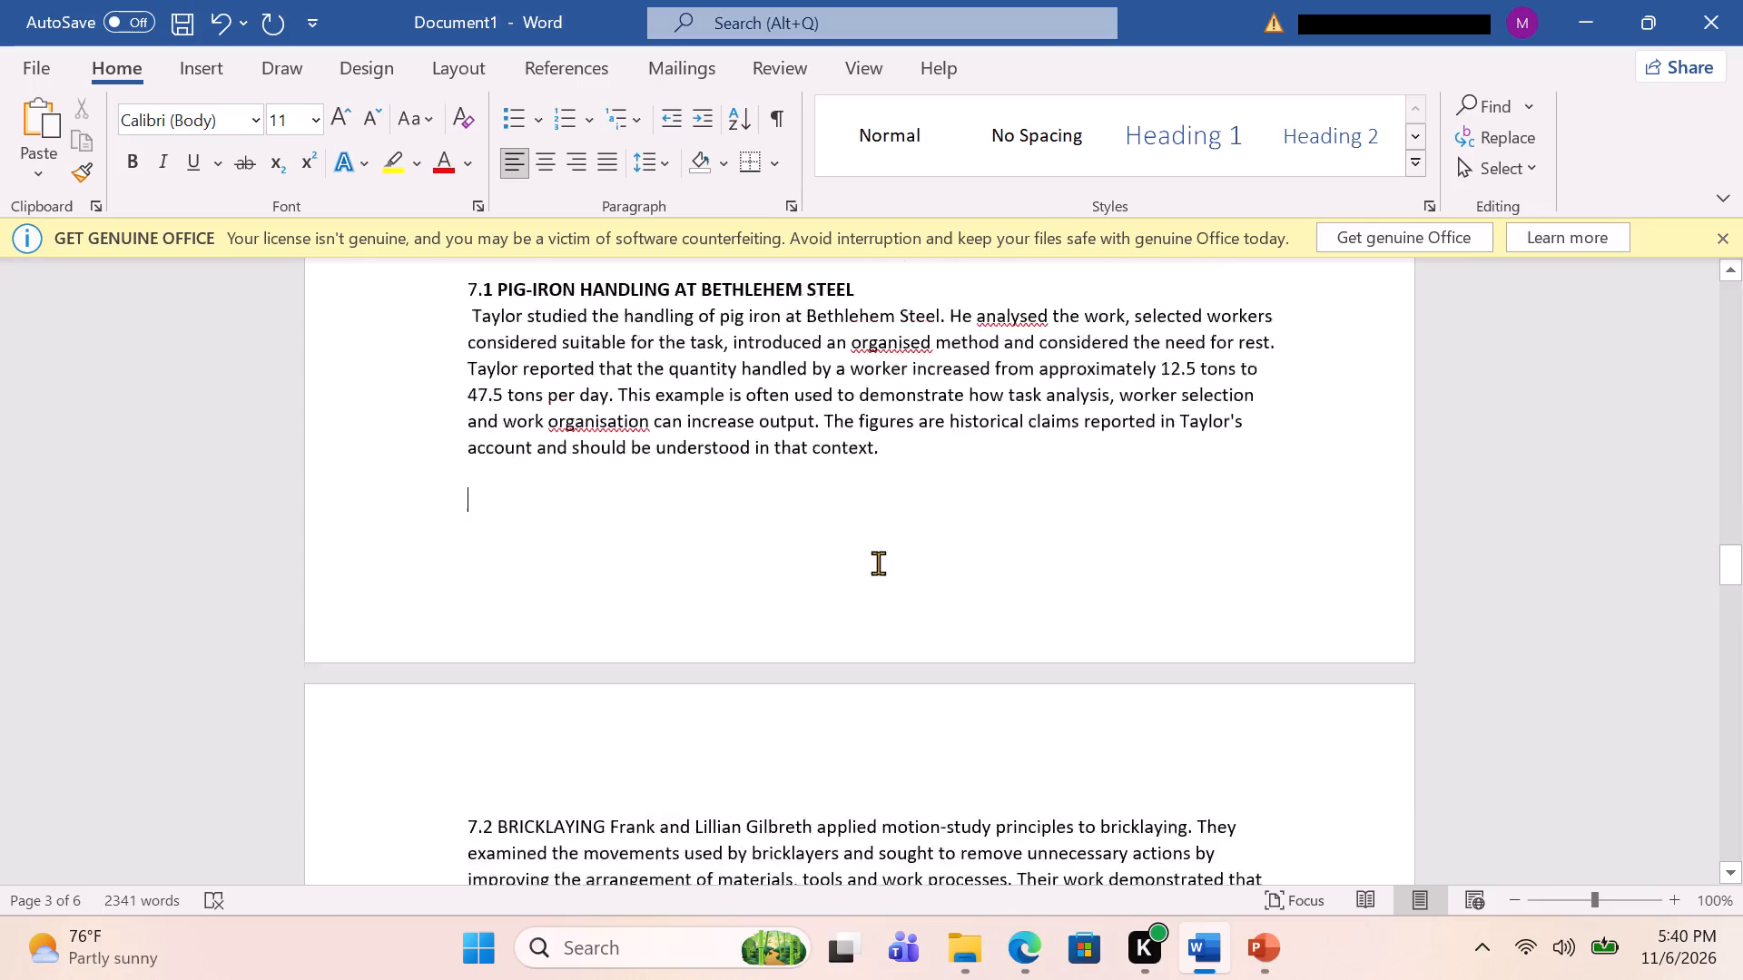
{"action": "scroll", "coordinate": [878, 563], "scroll_direction": "down", "scroll_amount": 3}
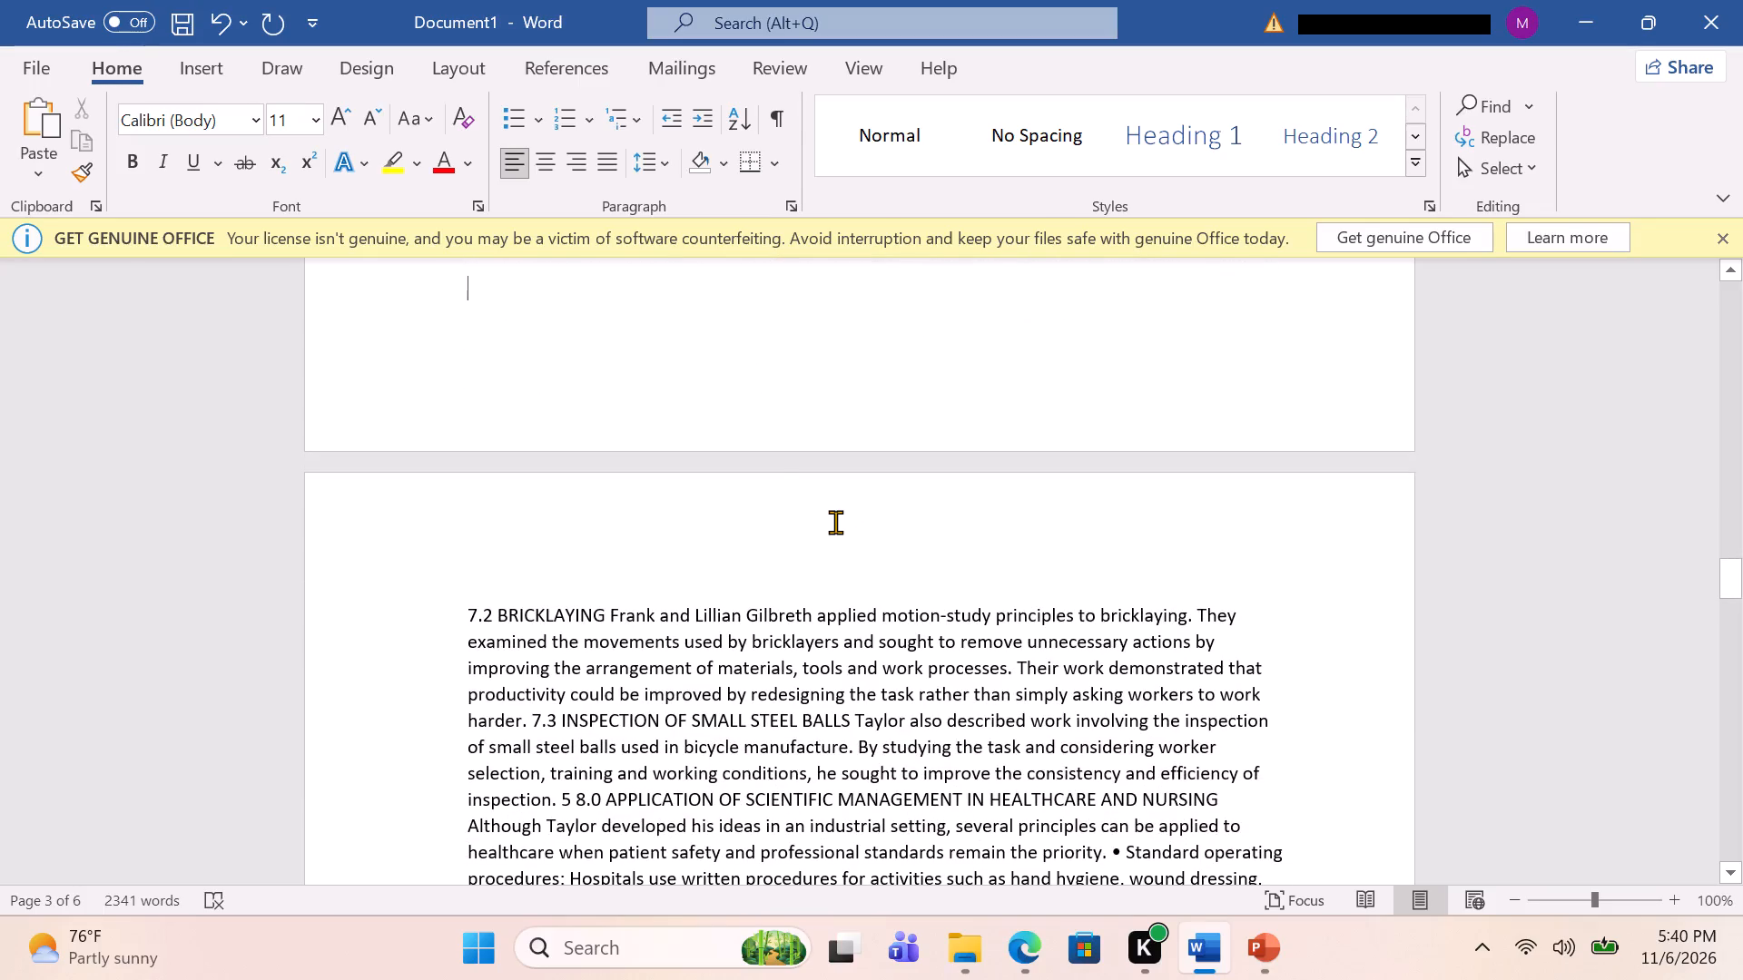
{"action": "left_click", "coordinate": [608, 615]}
{"action": "key", "text": "Return"}
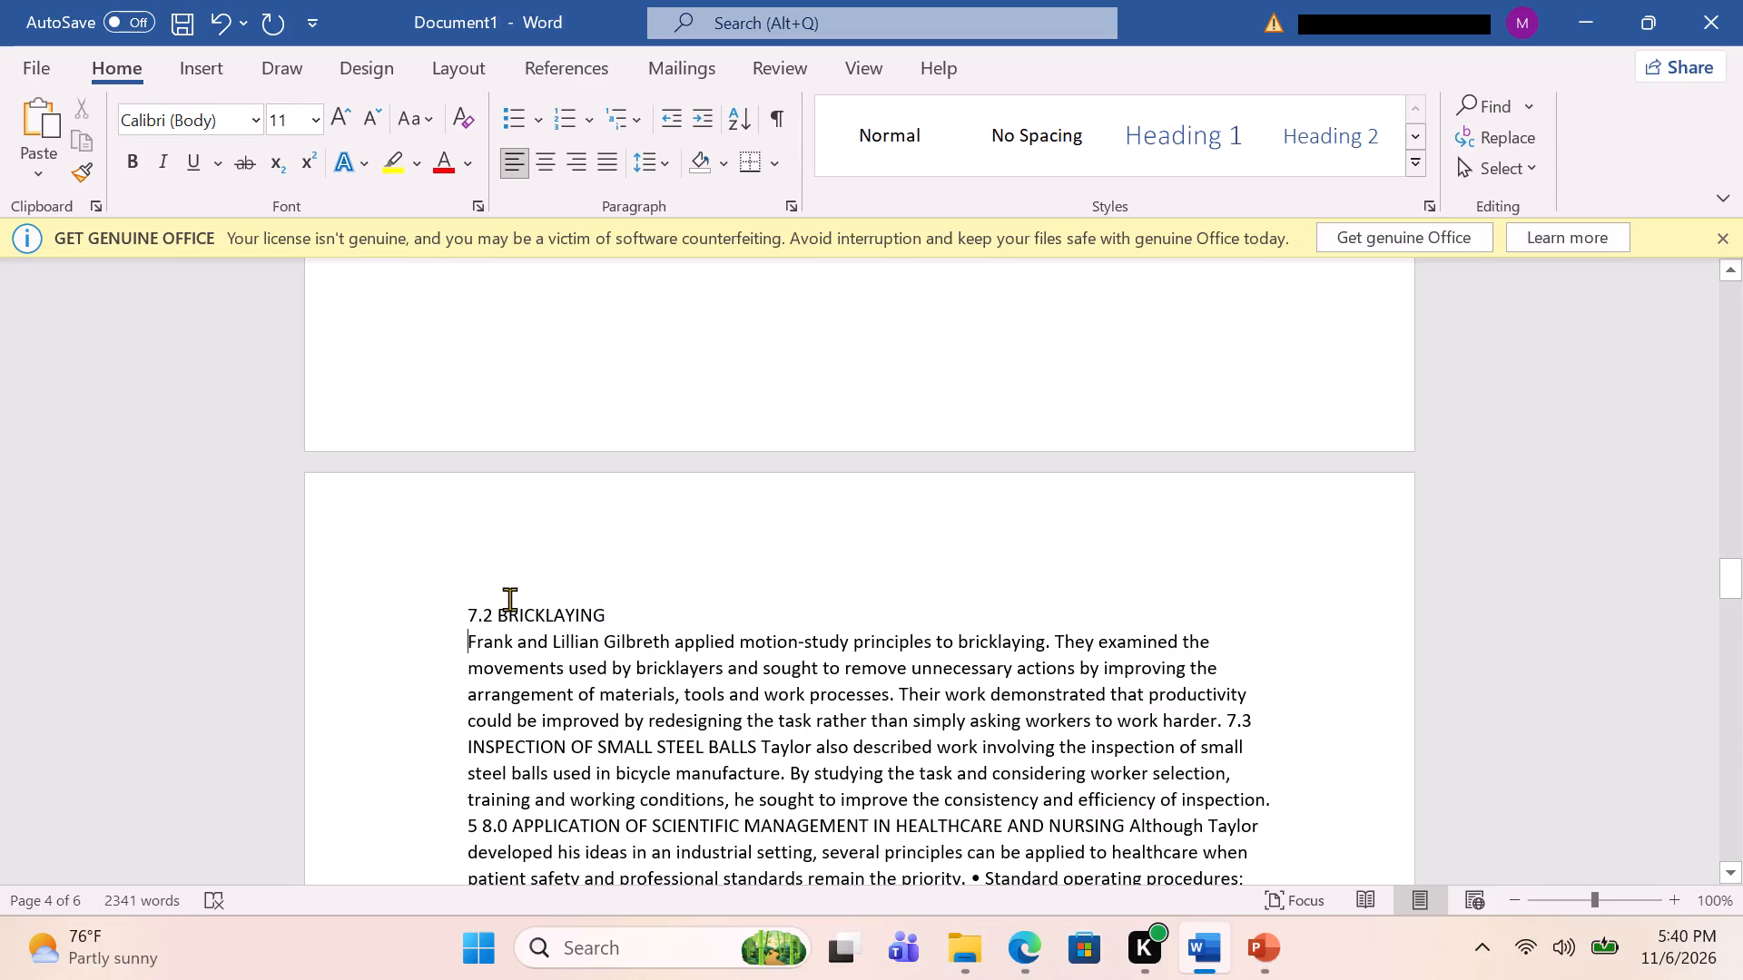
Make the 7.2 BRICKLAYING heading bold.
{"action": "left_click_drag", "start_coordinate": [469, 620], "coordinate": [608, 611]}
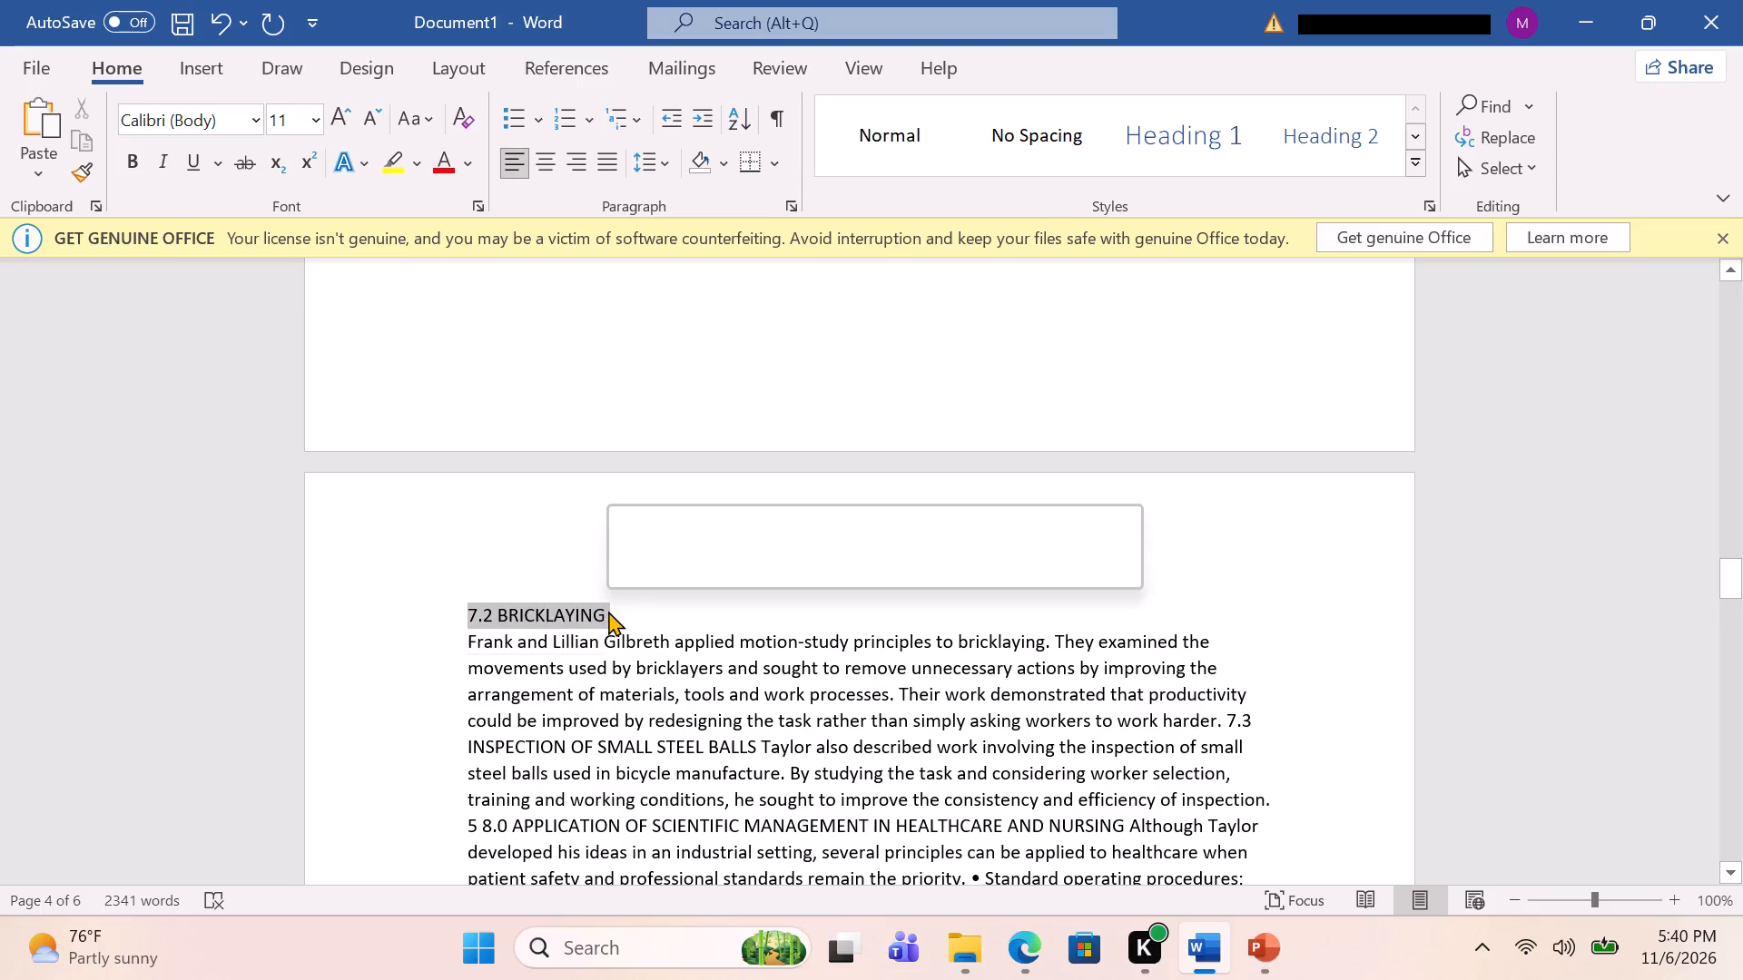
{"action": "left_click", "coordinate": [628, 570]}
{"action": "left_click", "coordinate": [569, 583]}
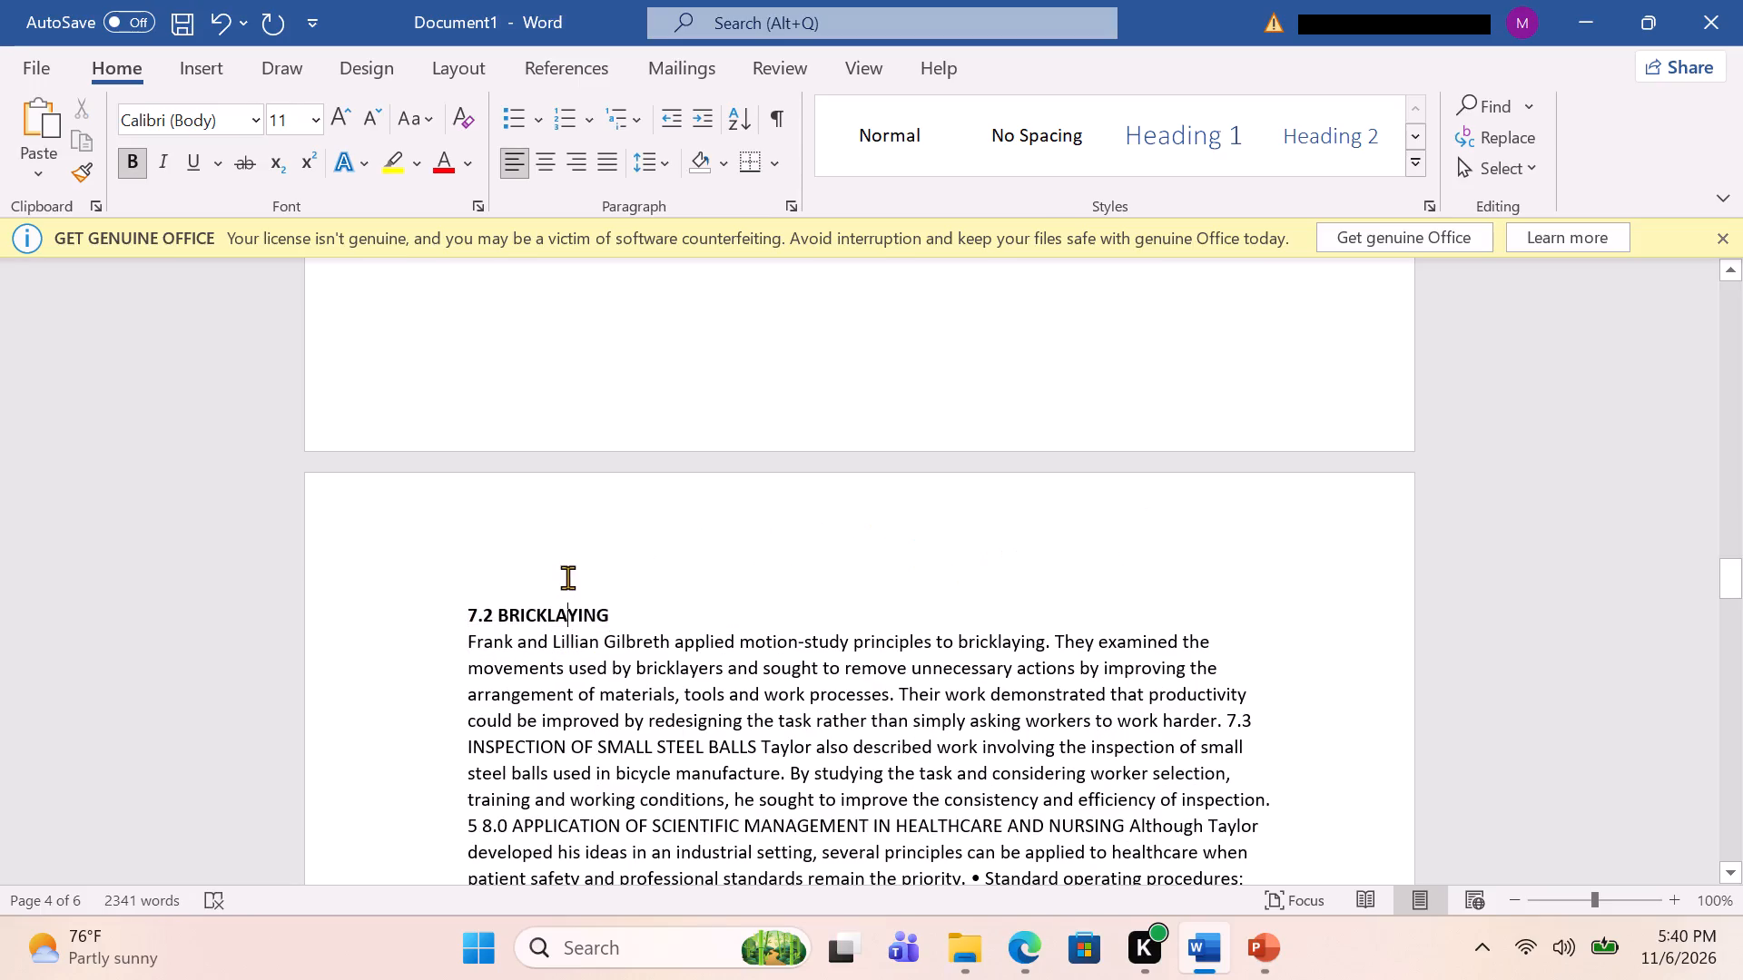
Set the 7.3 INSPECTION OF SMALL STEEL BALLS heading on its own line, with a blank line above and its text directly below.
{"action": "scroll", "coordinate": [570, 576], "scroll_direction": "up", "scroll_amount": 9}
{"action": "scroll", "coordinate": [580, 578], "scroll_direction": "down", "scroll_amount": 12}
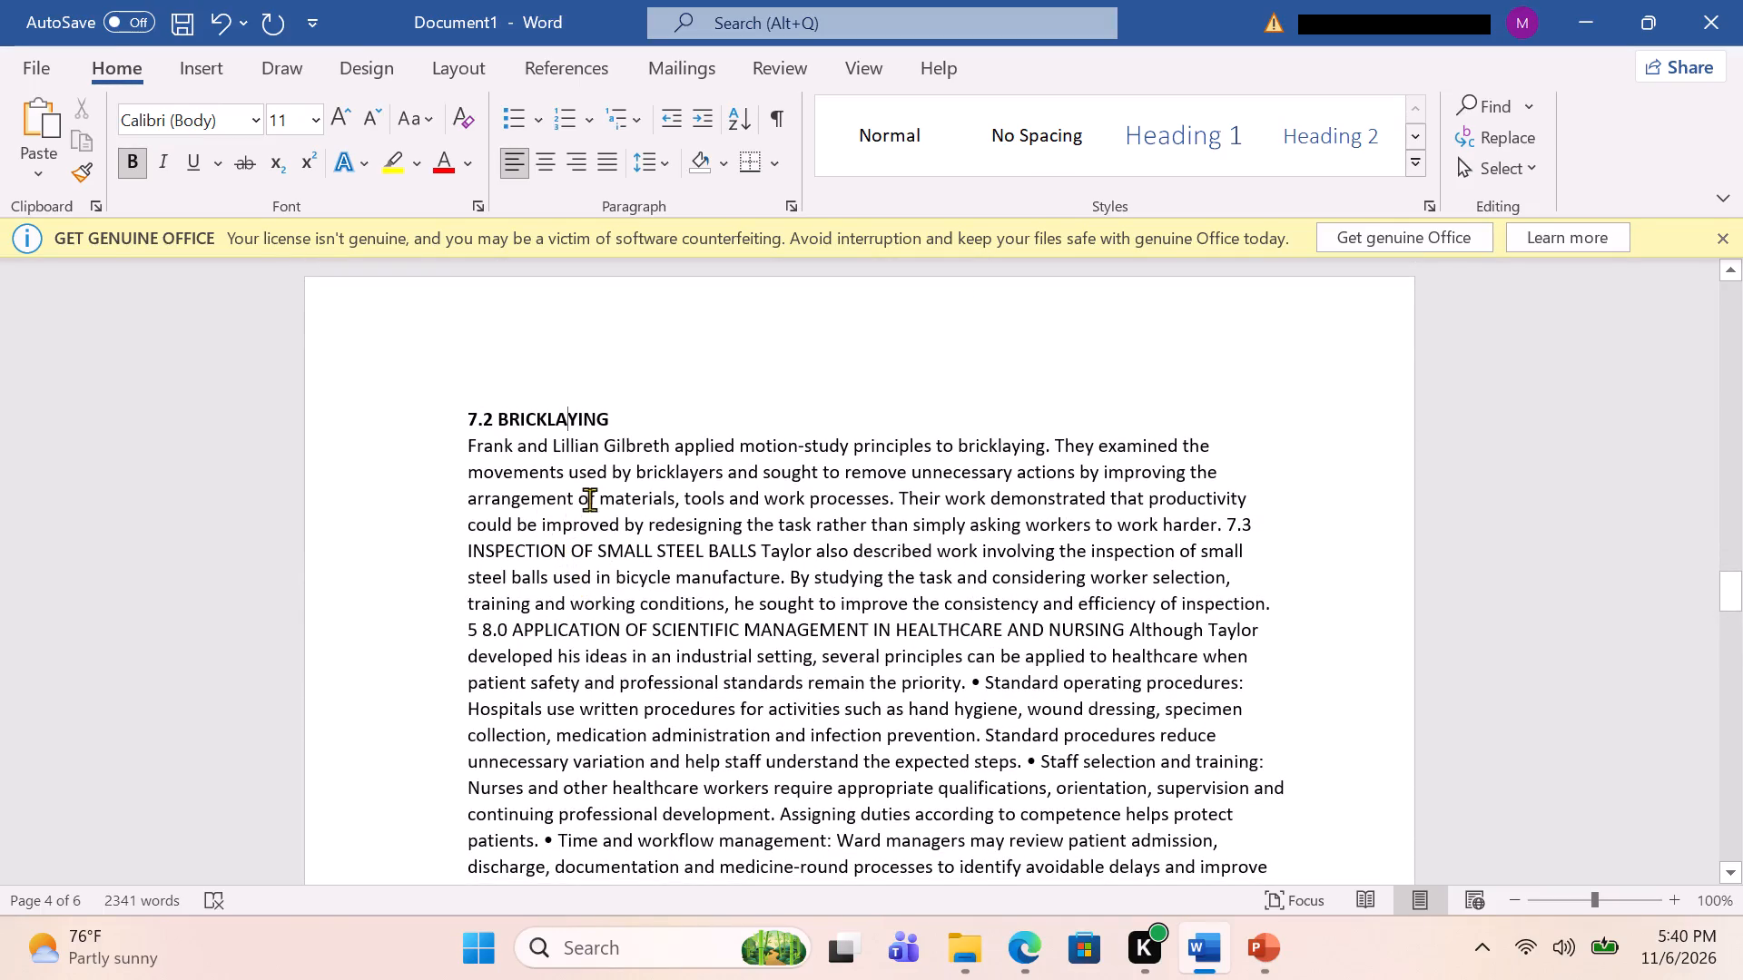
{"action": "left_click", "coordinate": [1224, 523]}
{"action": "key", "text": "Return"}
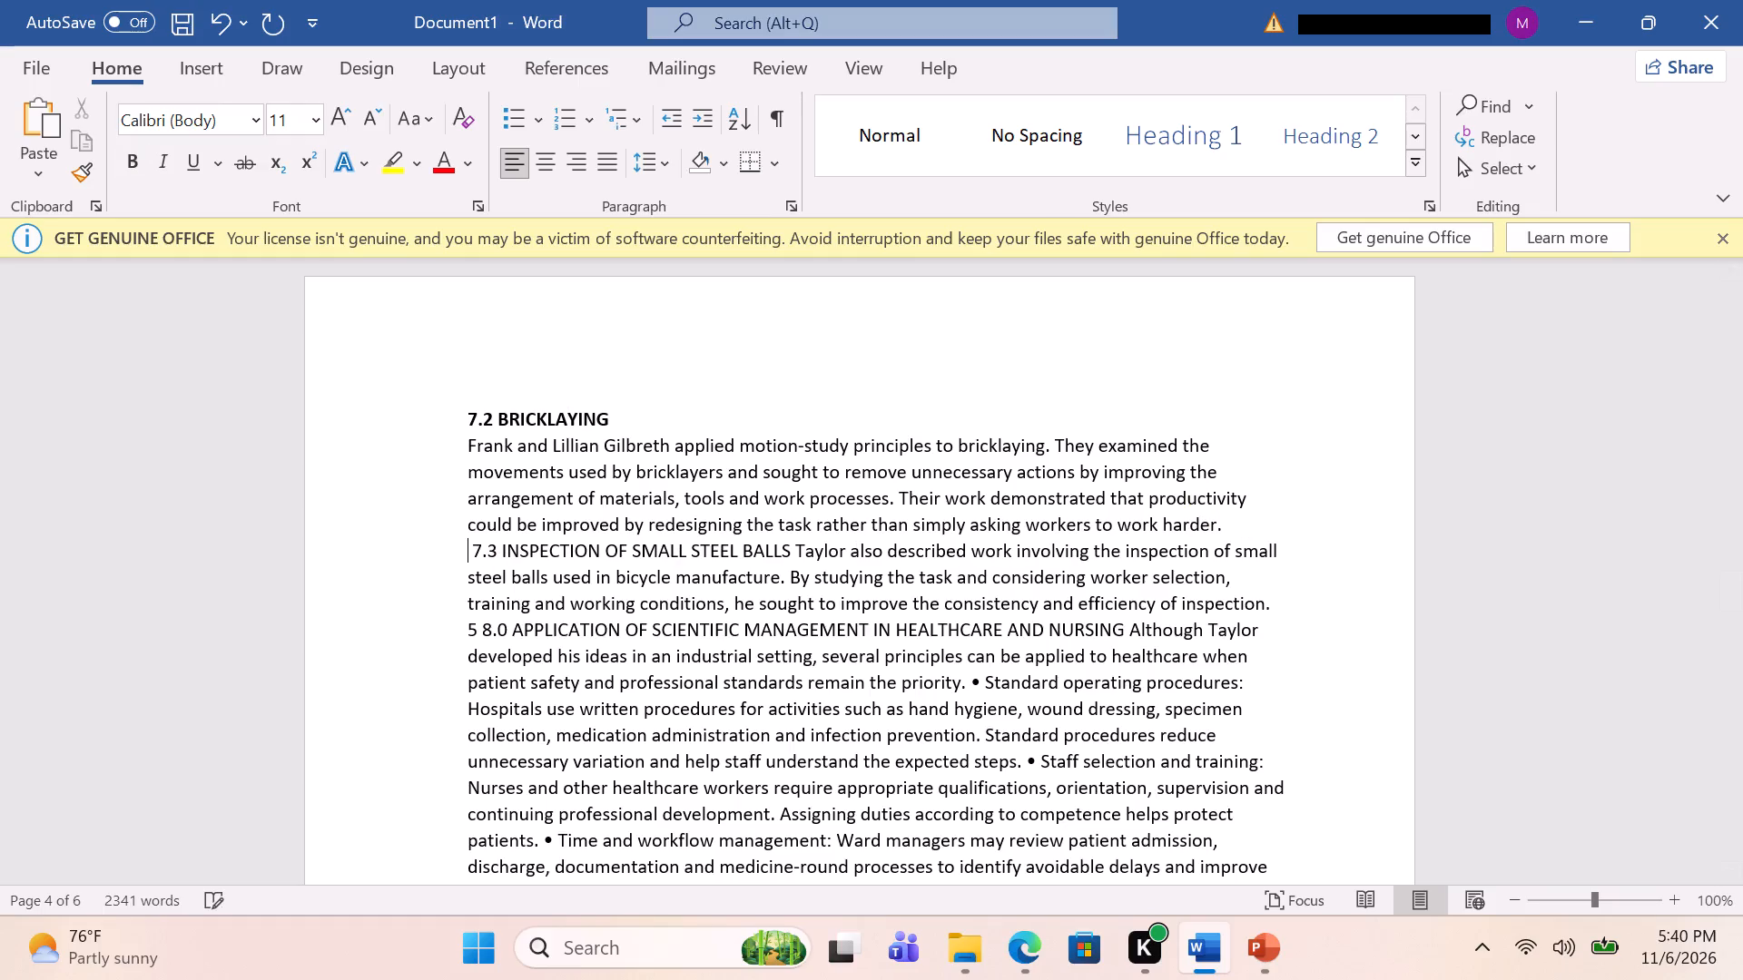
{"action": "key", "text": "Return"}
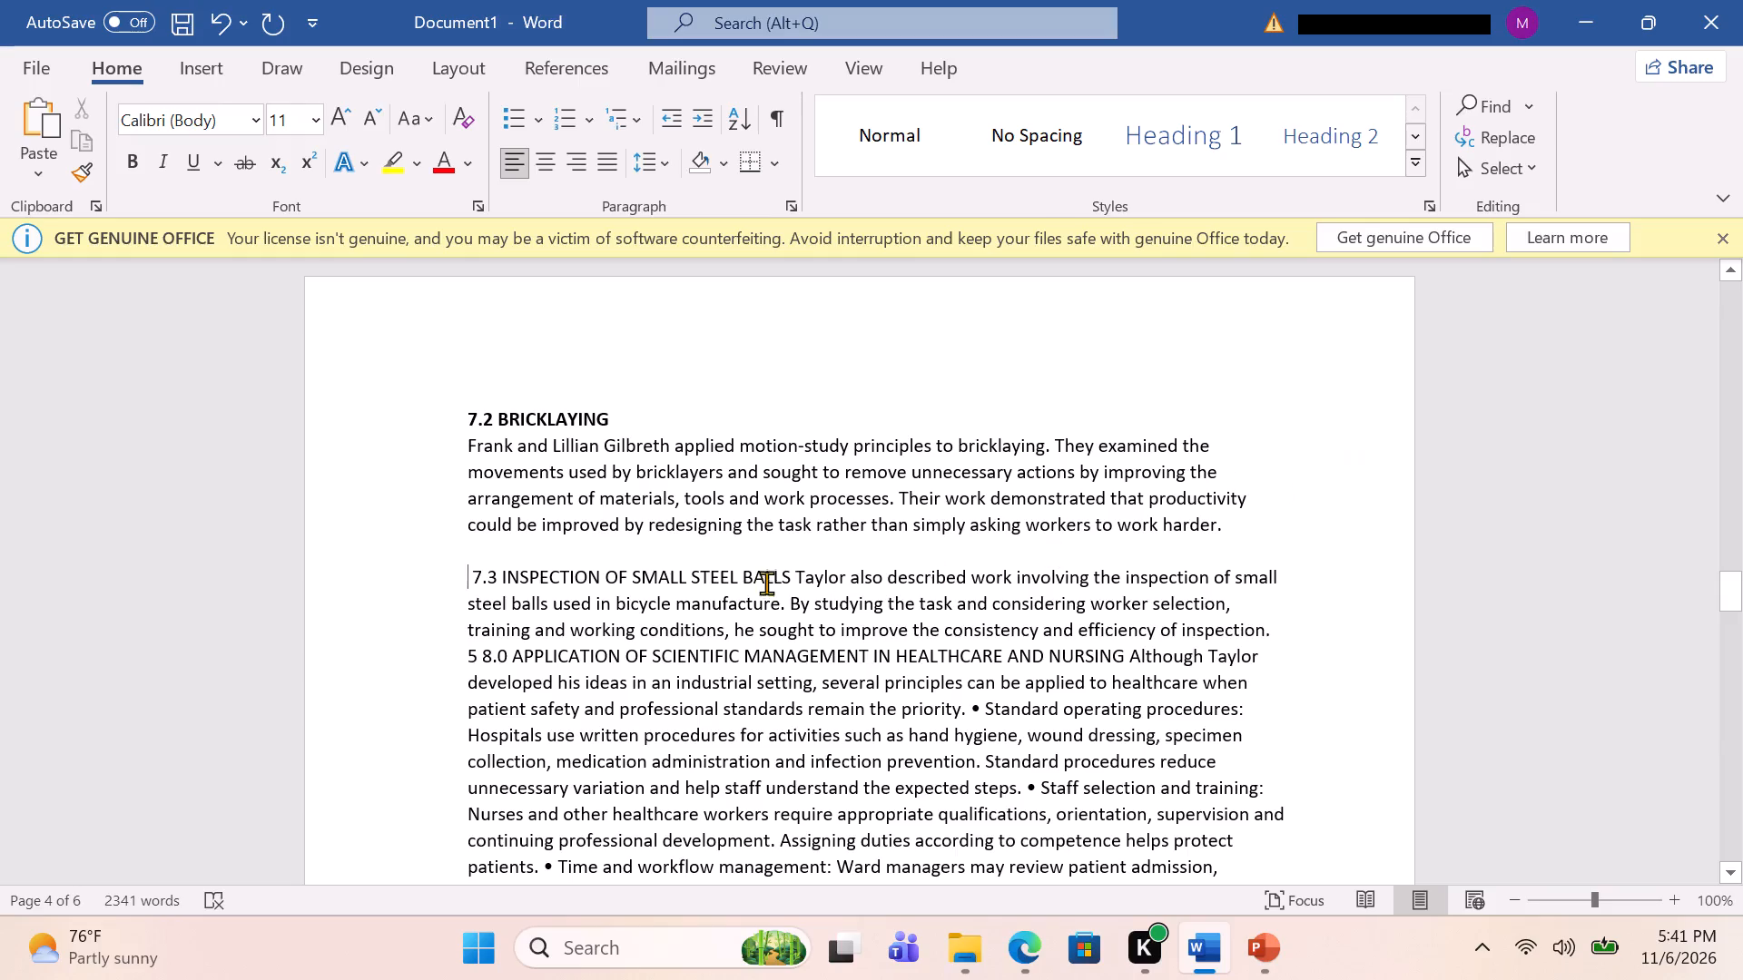
{"action": "left_click", "coordinate": [796, 577]}
{"action": "key", "text": "Return"}
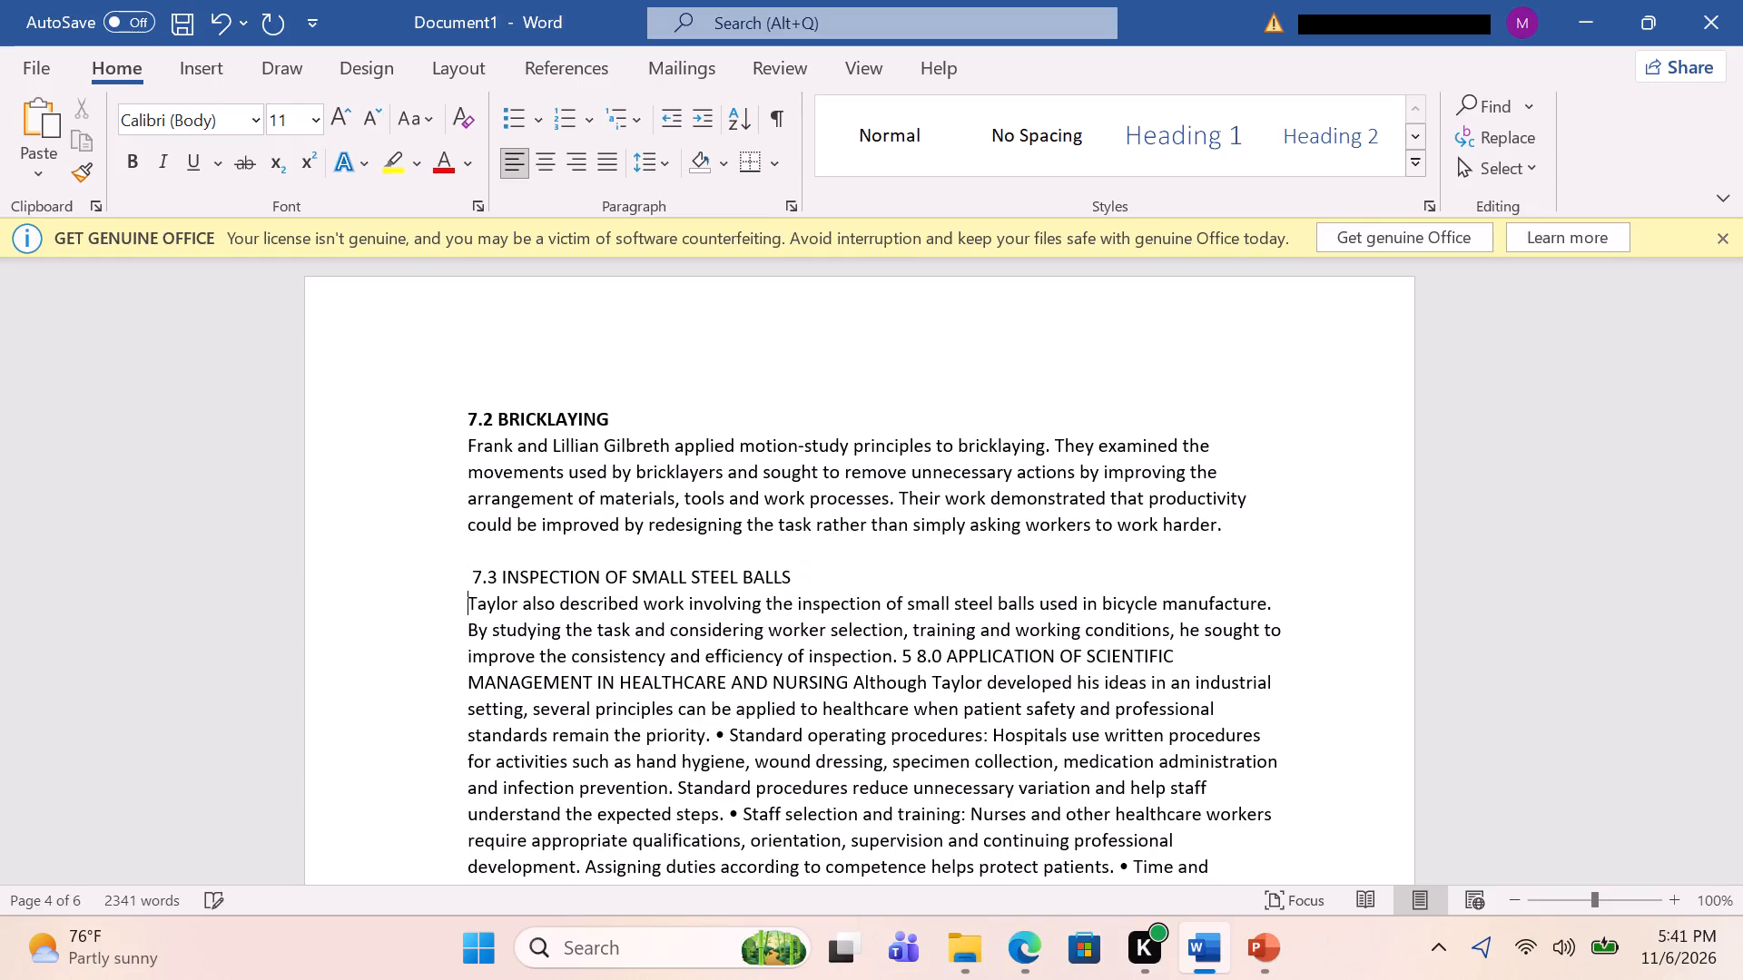
{"action": "key", "text": "Return"}
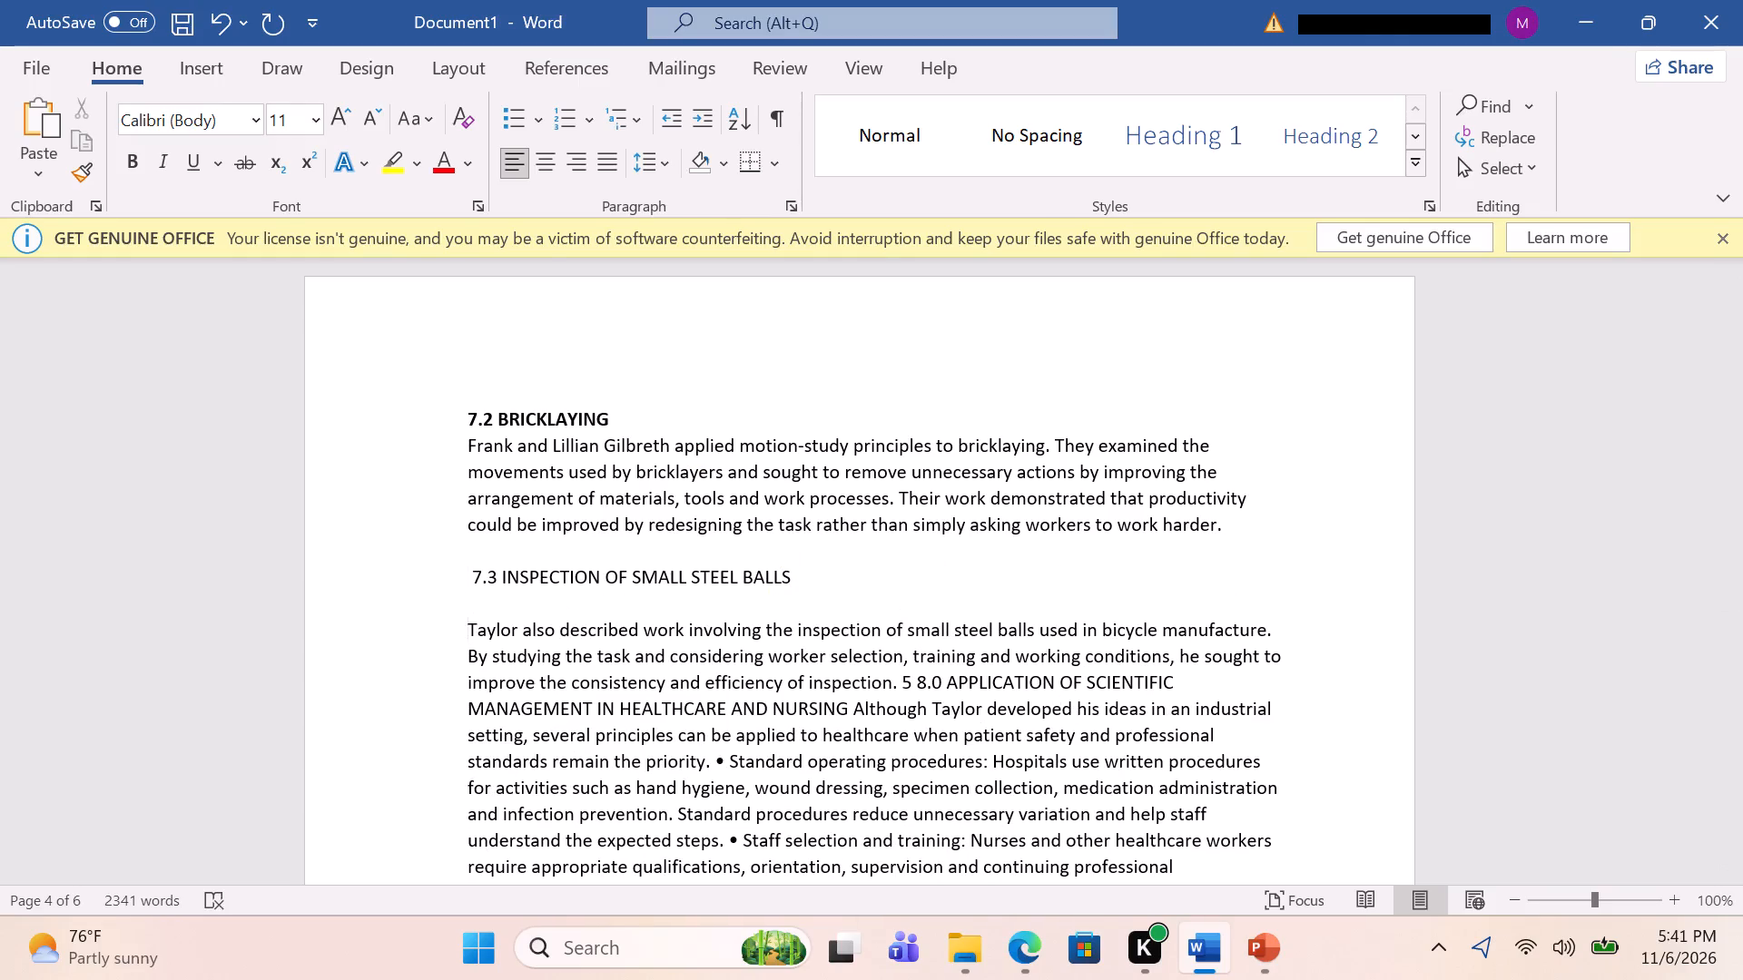
{"action": "key", "text": "BackSpace"}
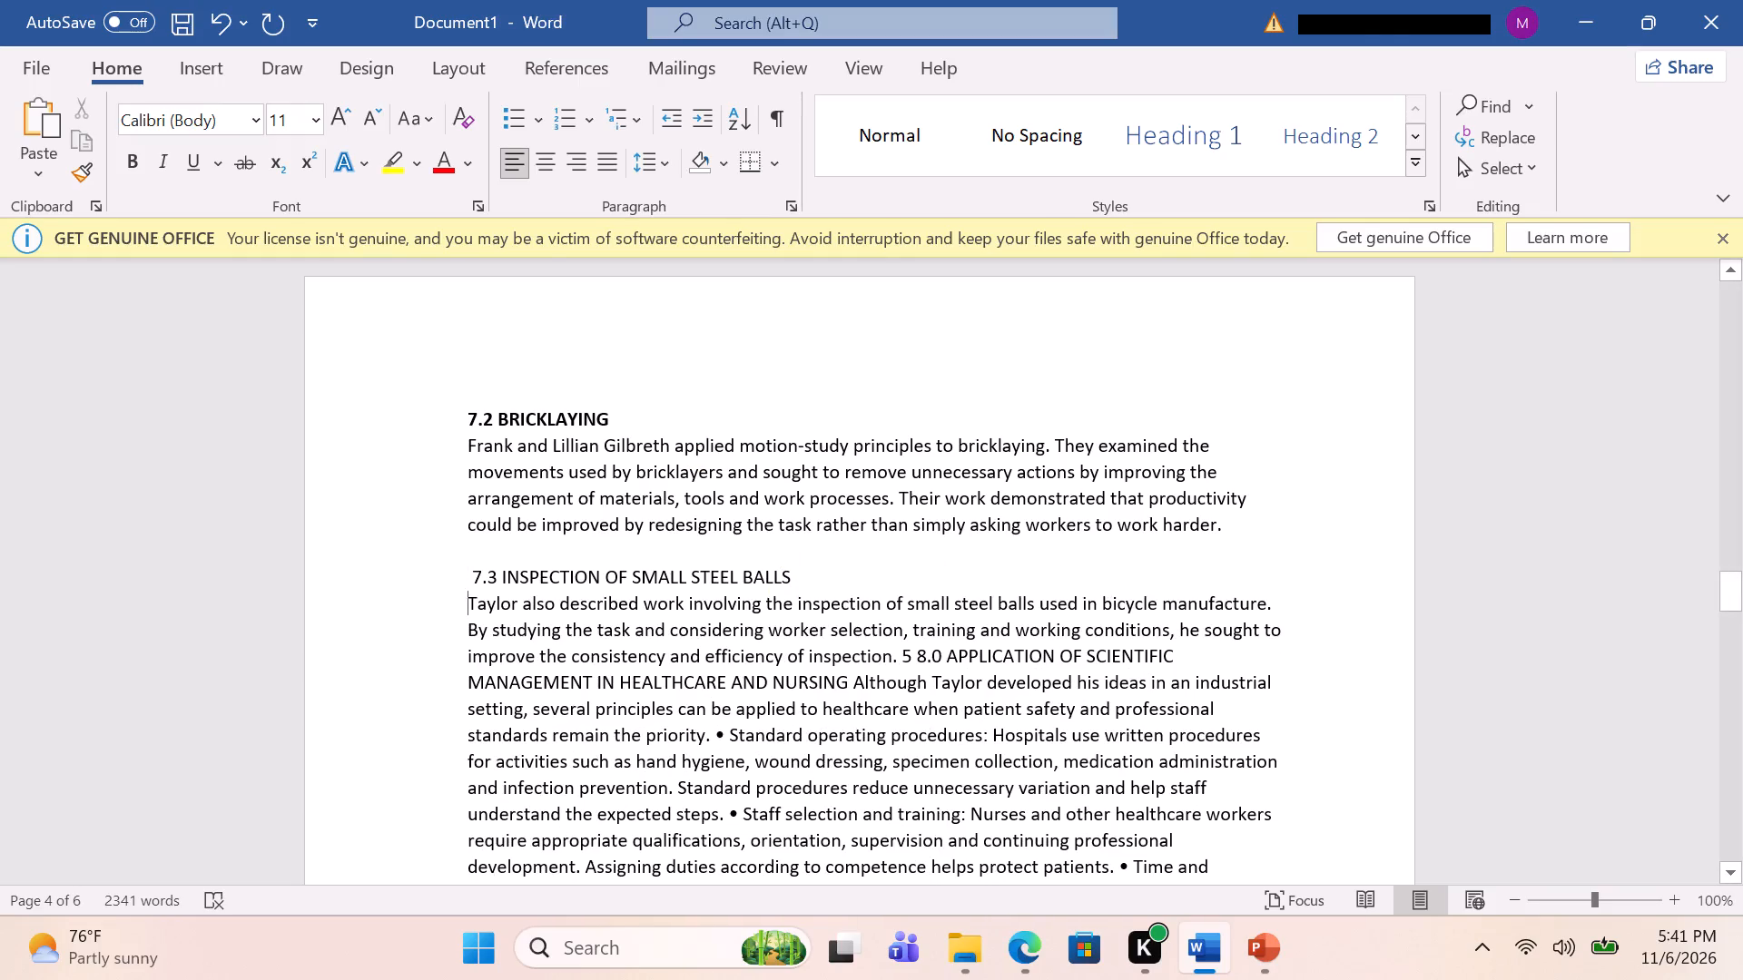
Make the 7.3 INSPECTION OF SMALL STEEL BALLS heading bold.
{"action": "left_click_drag", "start_coordinate": [458, 577], "coordinate": [799, 578]}
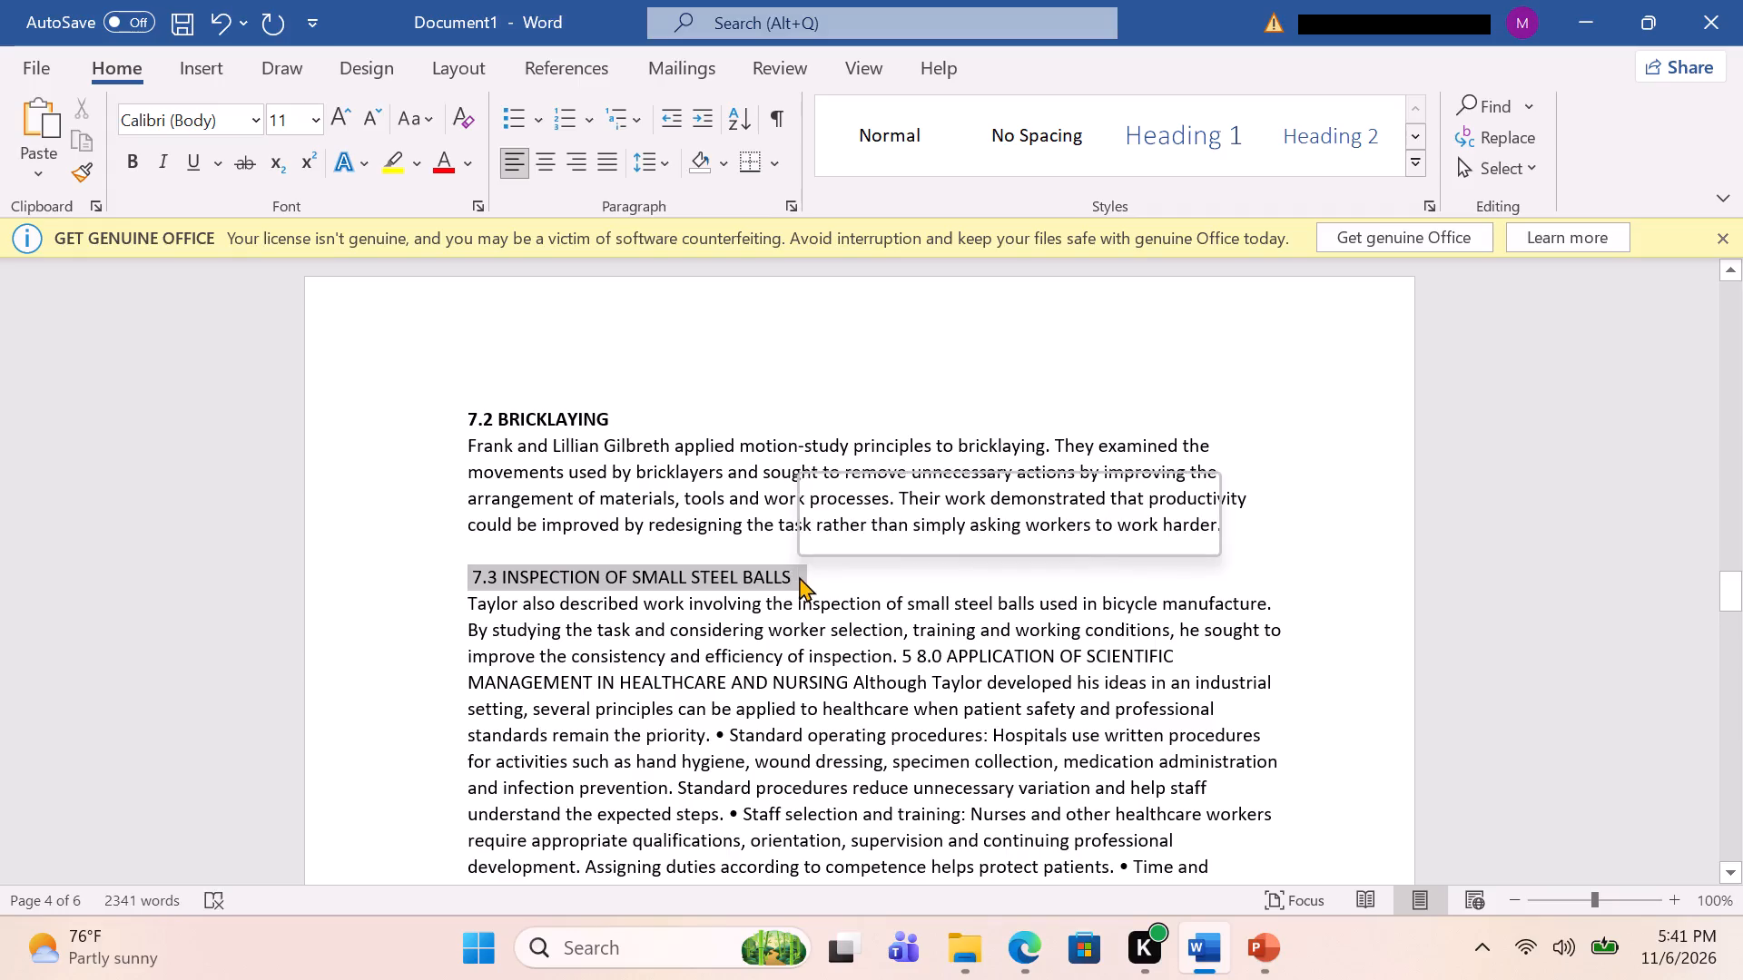
{"action": "left_click", "coordinate": [824, 525]}
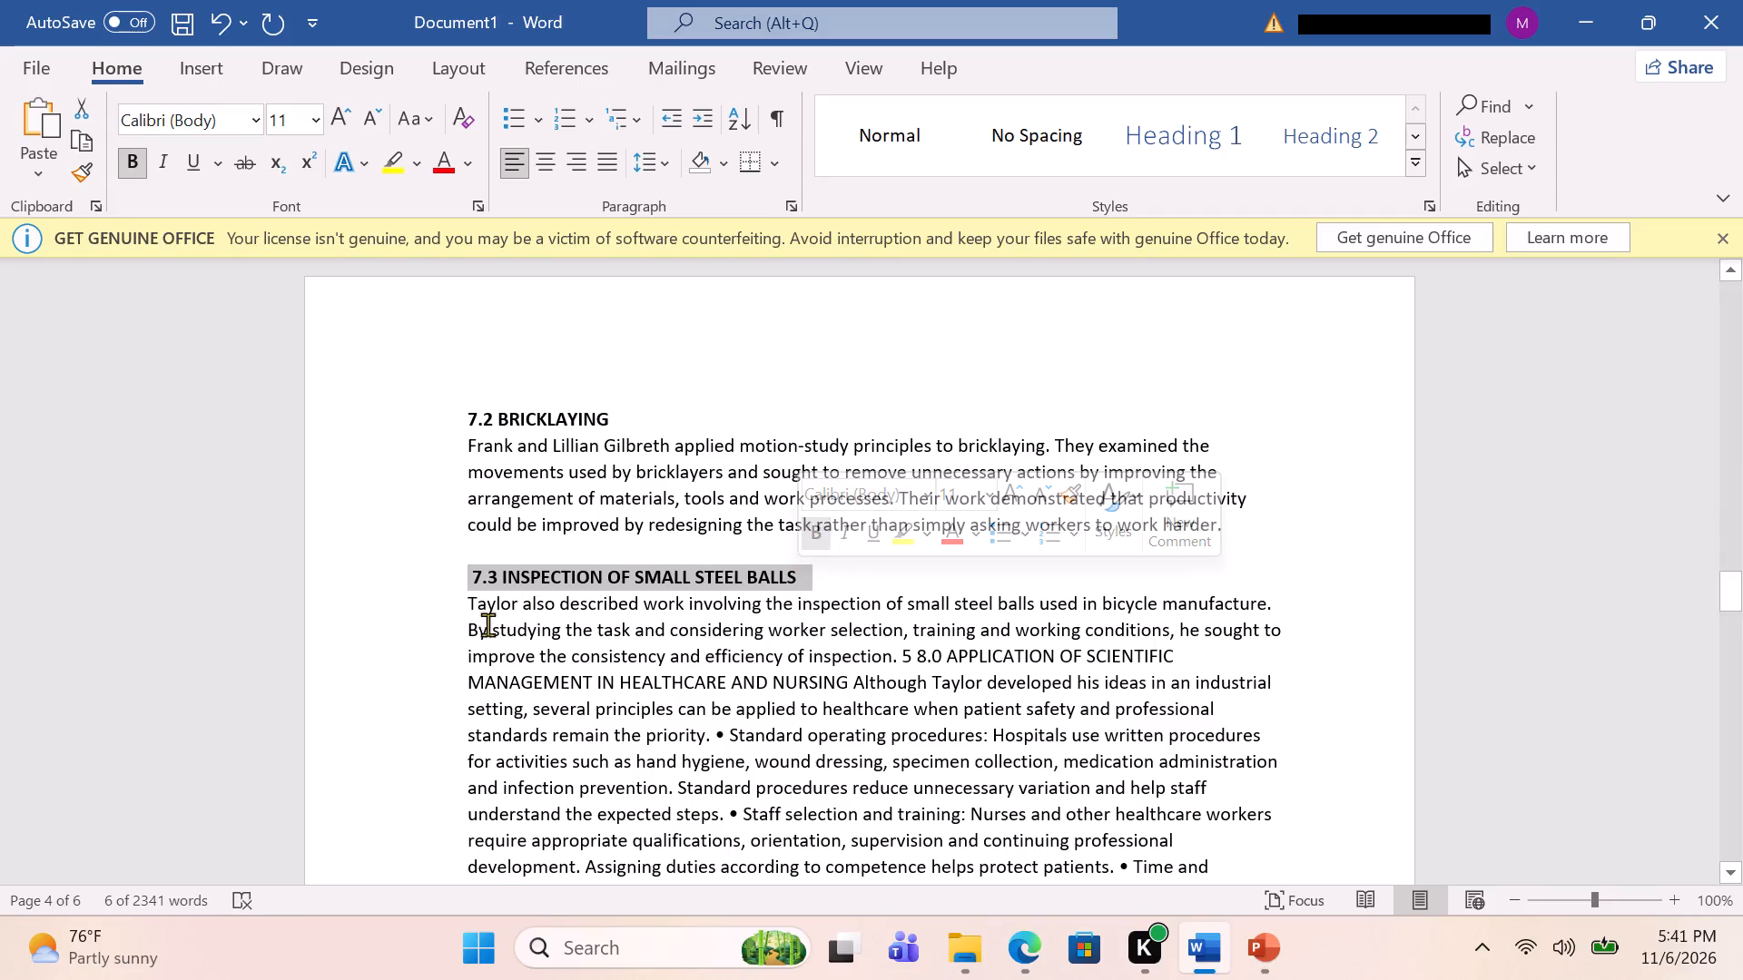
{"action": "left_click", "coordinate": [428, 637]}
Set the 8.0 APPLICATION OF SCIENTIFIC MANAGEMENT IN HEALTHCARE AND NURSING heading on its own line, with a blank line above and below.
{"action": "scroll", "coordinate": [455, 652], "scroll_direction": "down", "scroll_amount": 2}
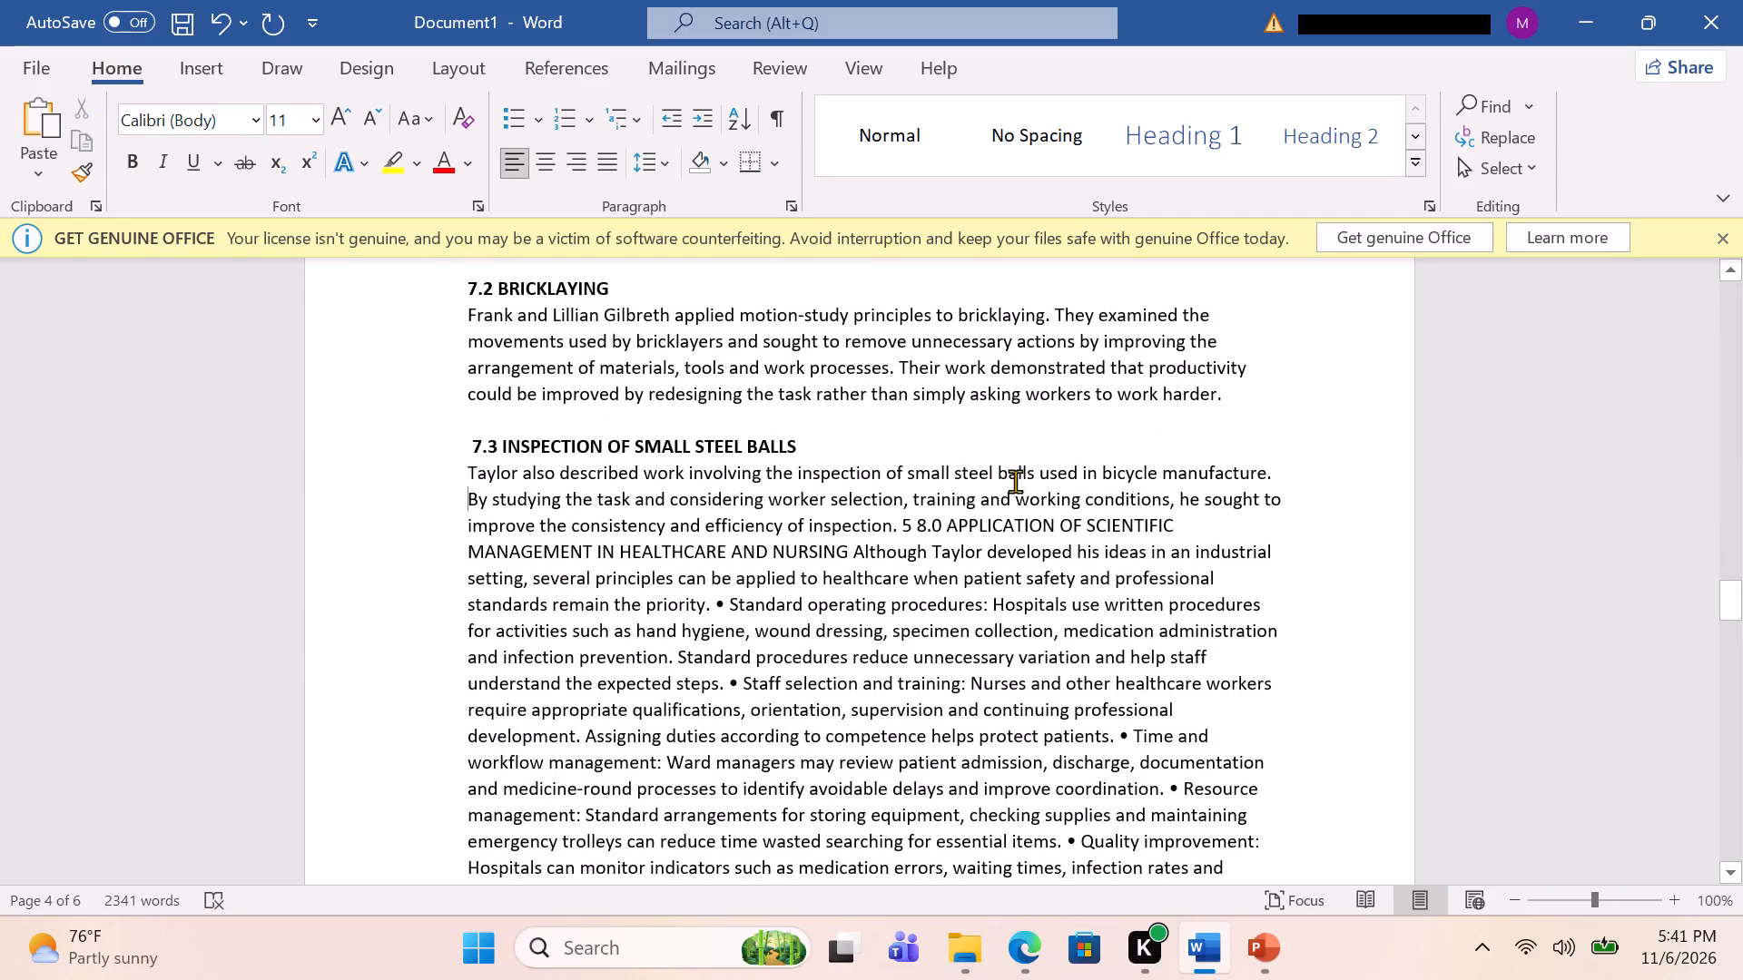
{"action": "left_click", "coordinate": [920, 524]}
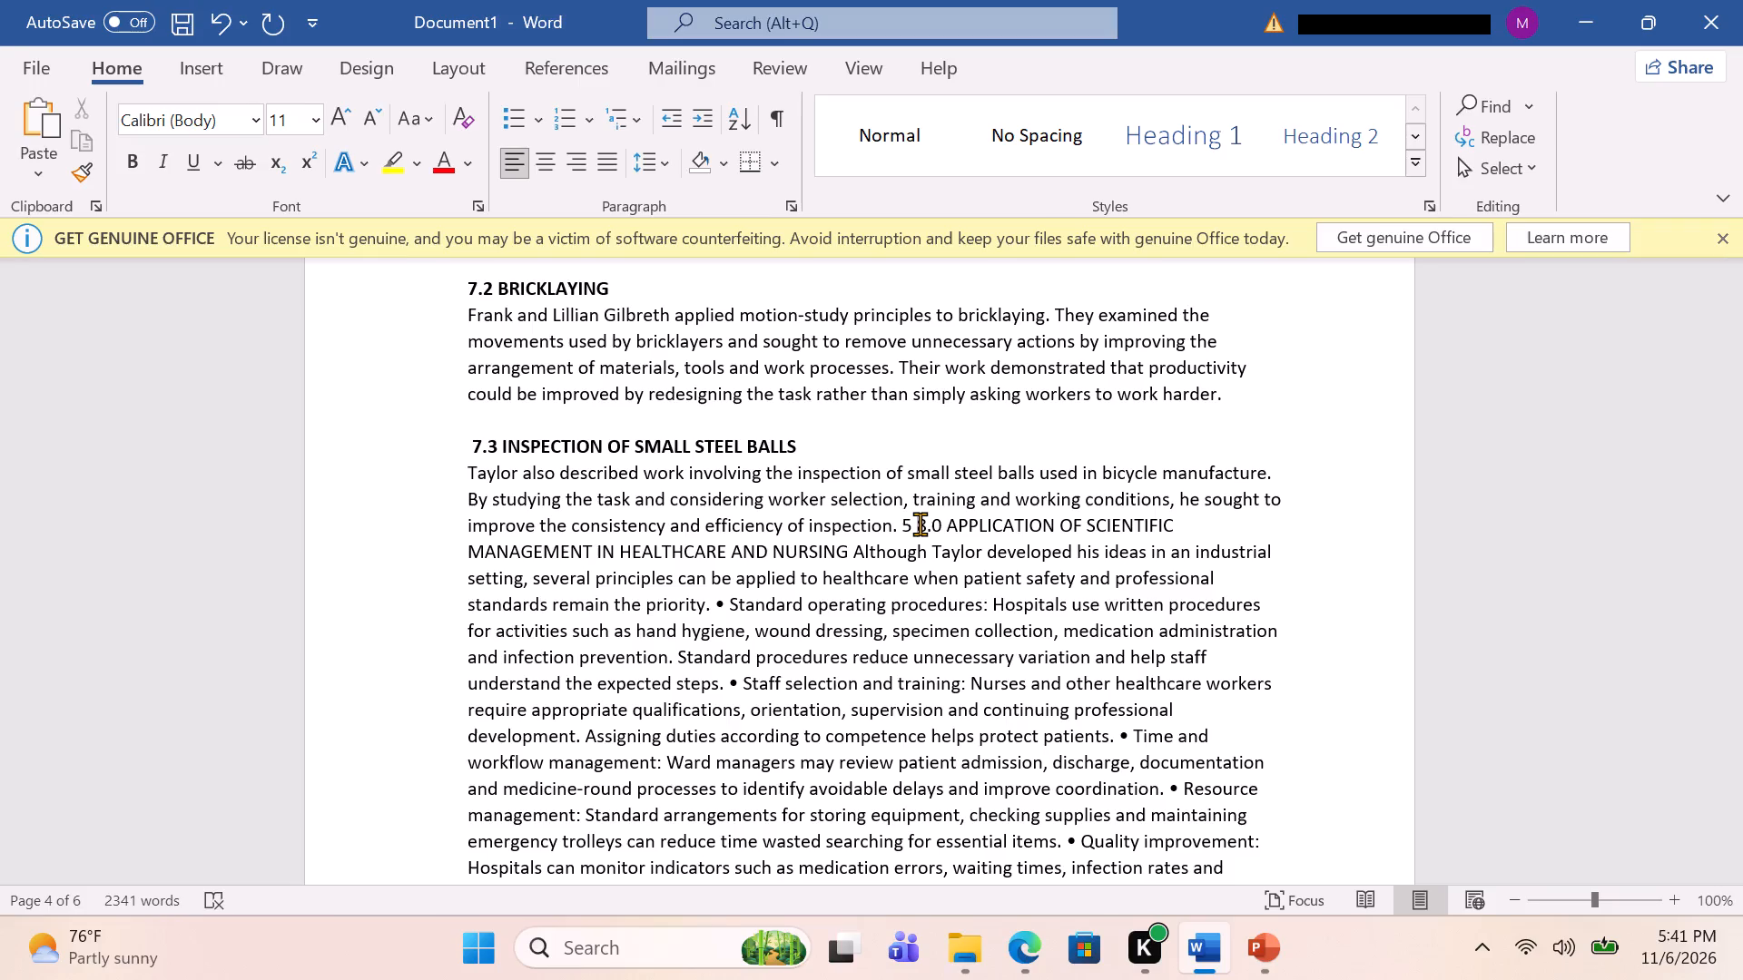
{"action": "key", "text": "BackSpace"}
{"action": "key", "text": "Return"}
{"action": "key", "text": "Return"}
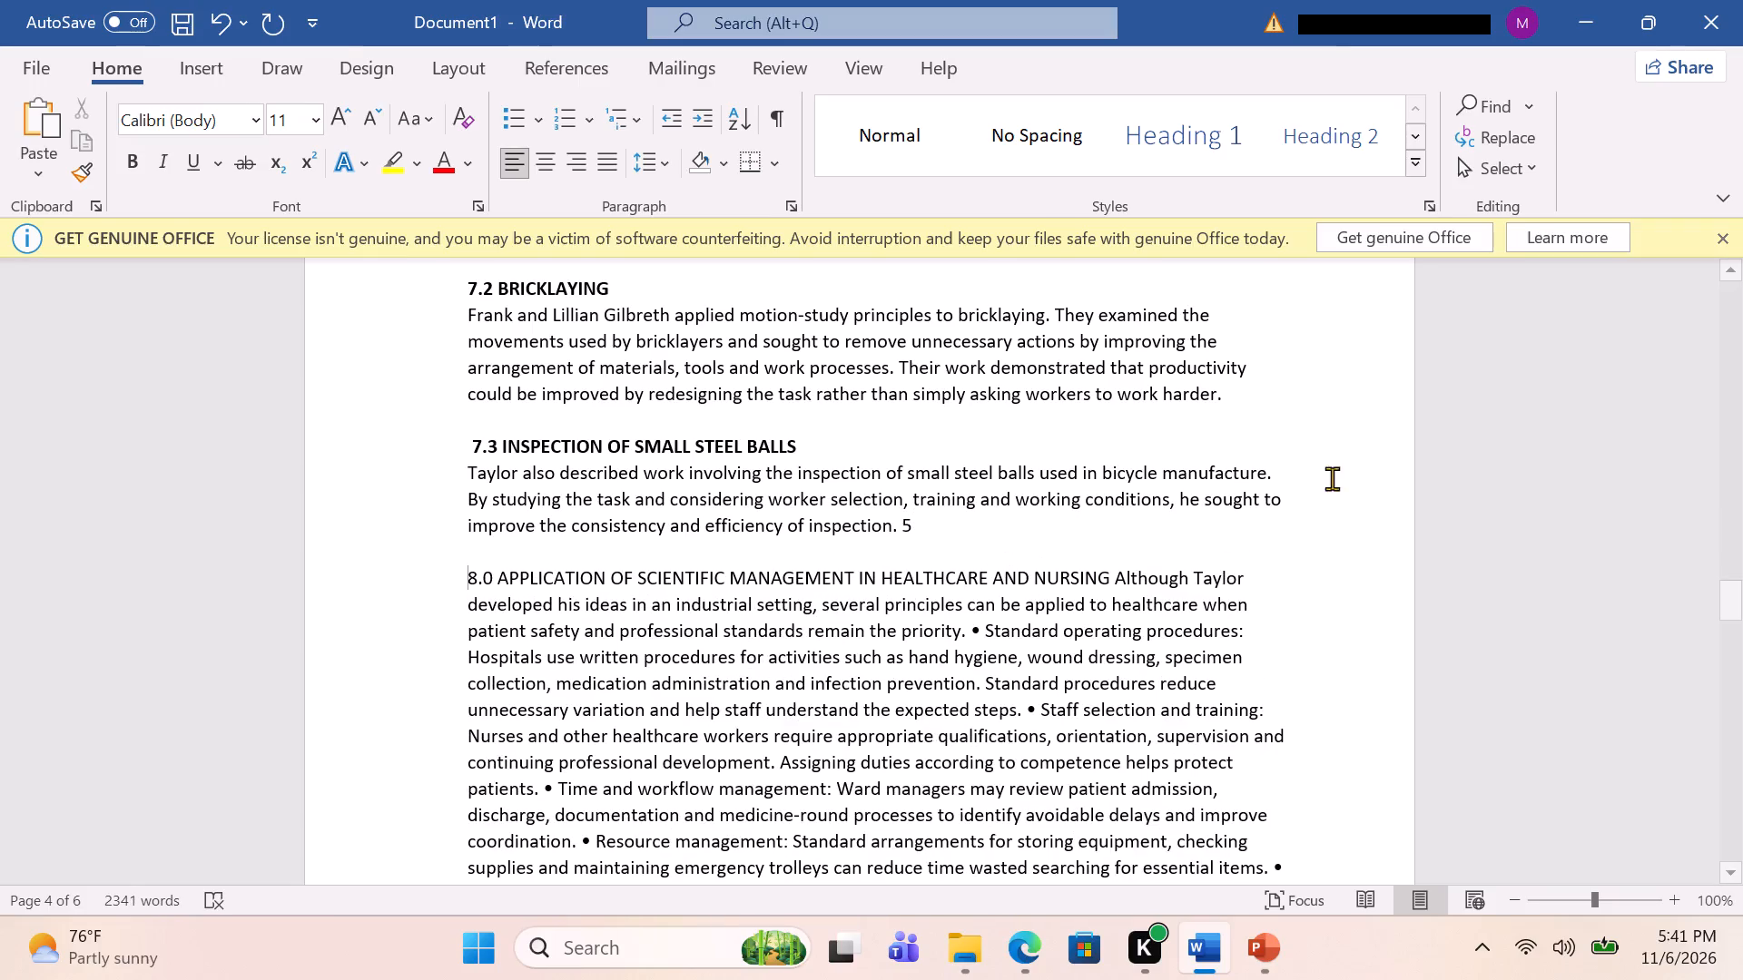
{"action": "left_click", "coordinate": [1116, 582]}
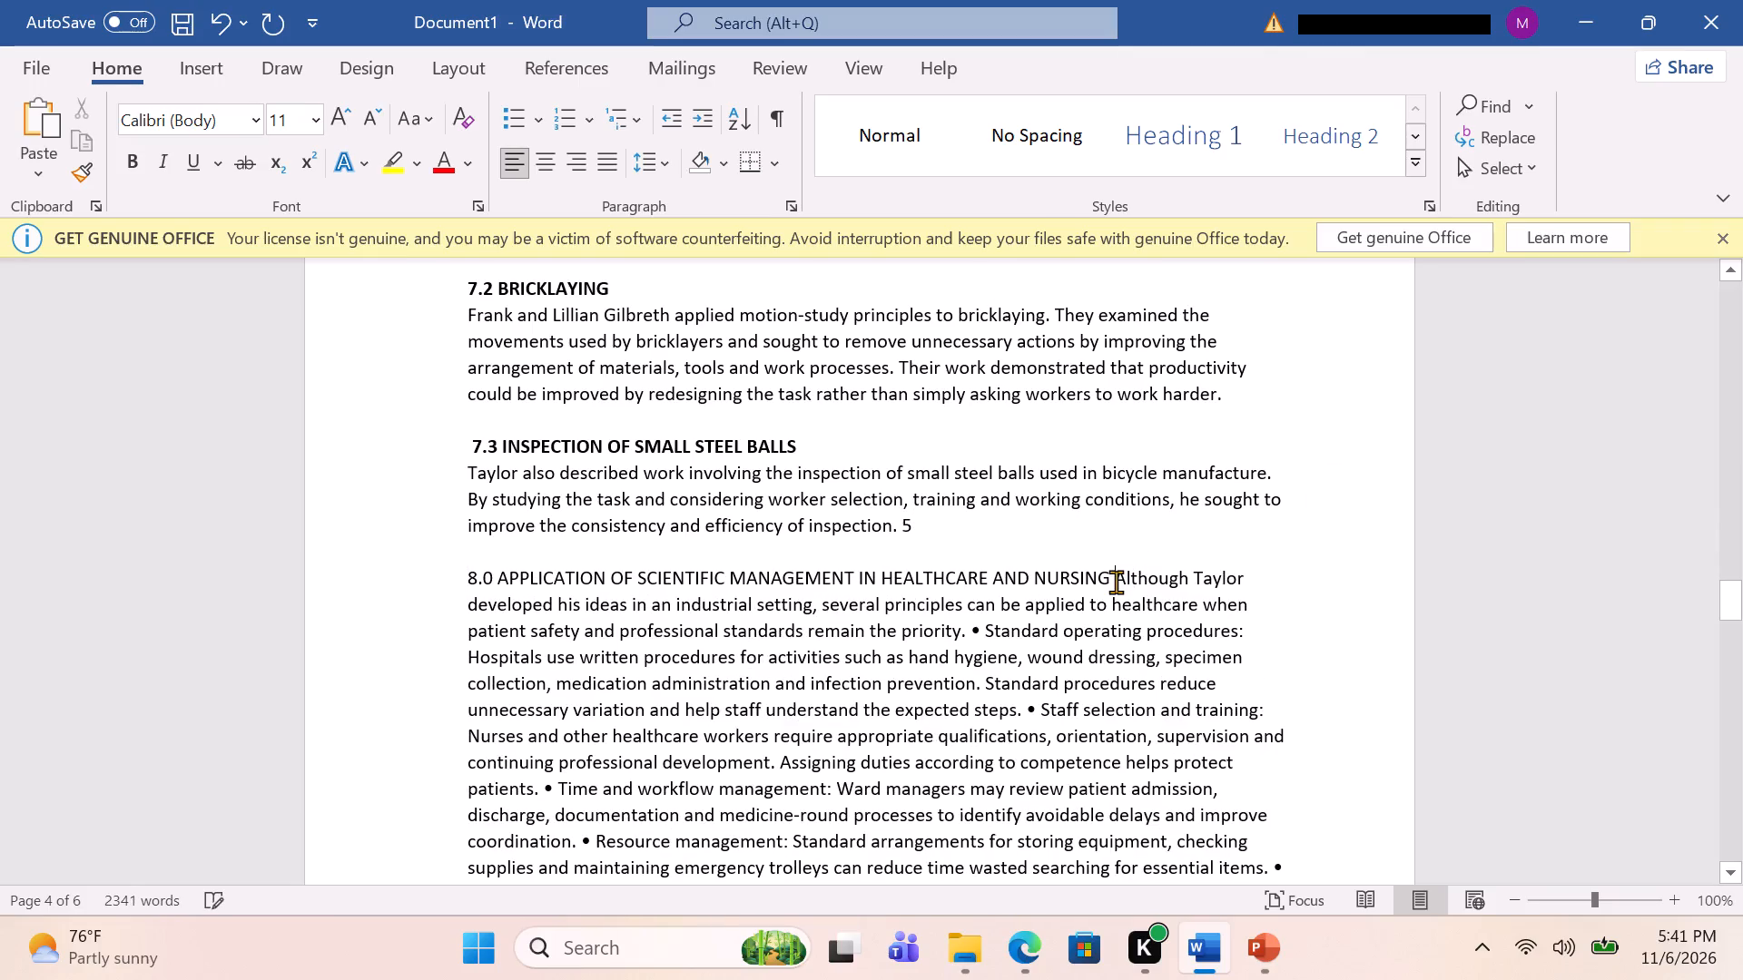
{"action": "key", "text": "Return"}
{"action": "key", "text": "Return"}
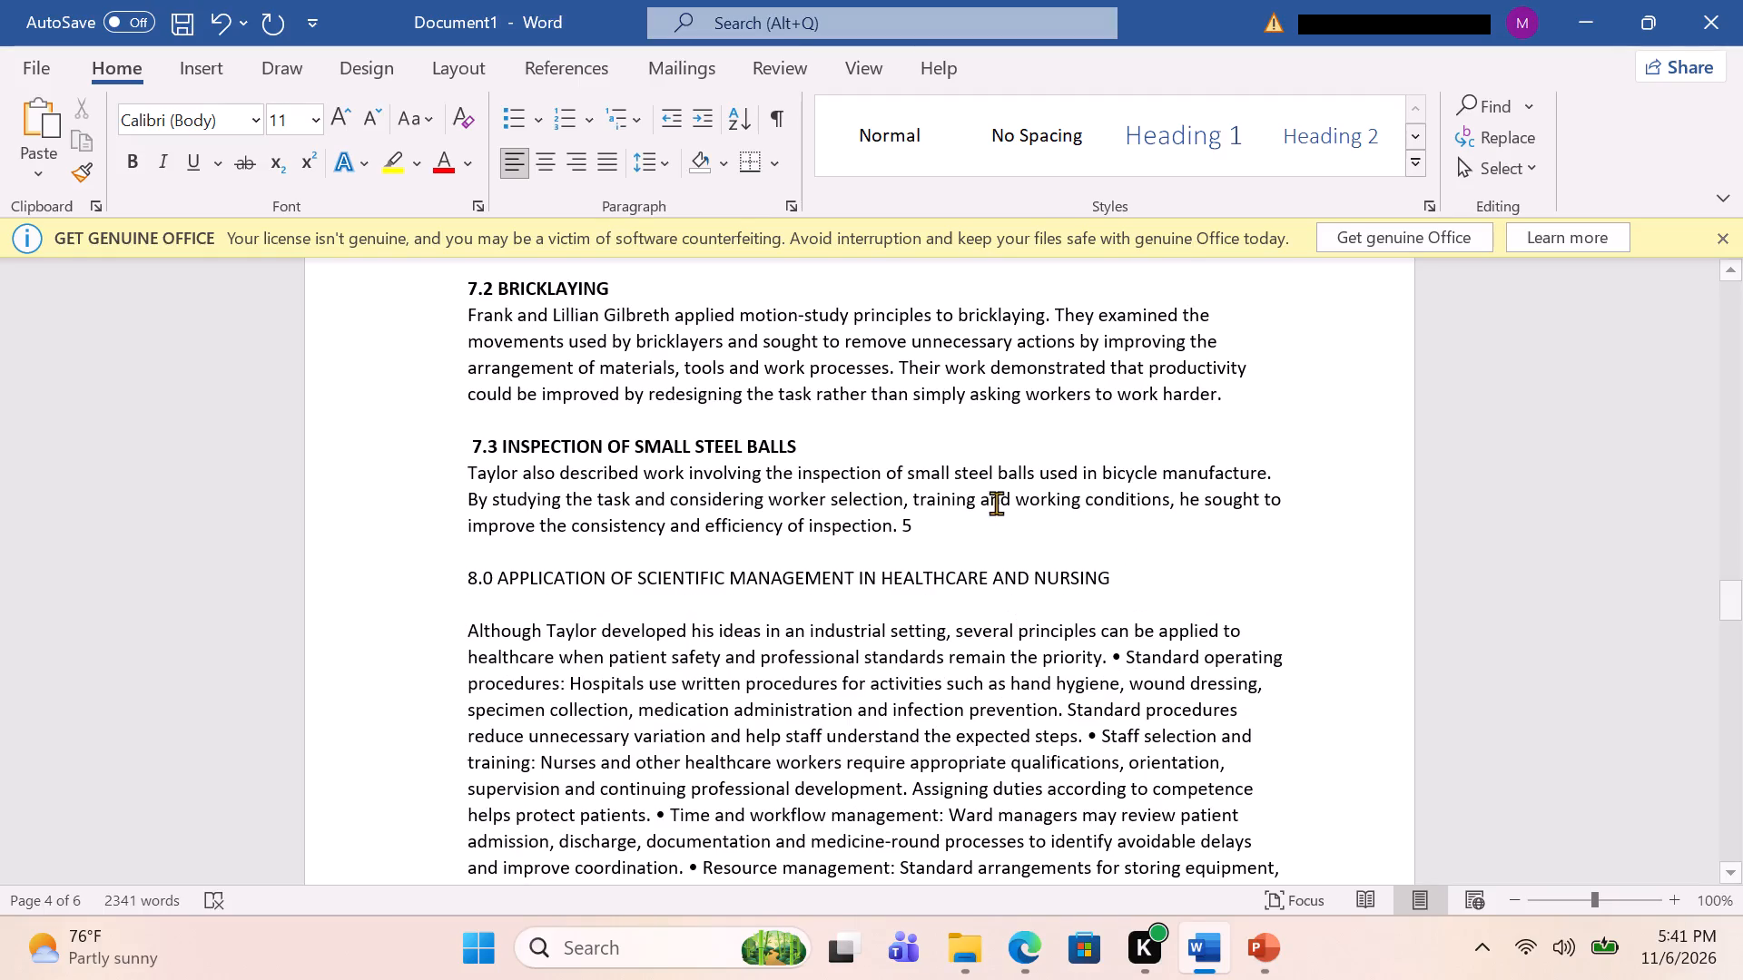
Colour the 8.0 APPLICATION OF SCIENTIFIC MANAGEMENT IN HEALTHCARE AND NURSING heading red.
{"action": "left_click_drag", "start_coordinate": [450, 564], "coordinate": [1195, 589]}
{"action": "left_click", "coordinate": [1356, 528]}
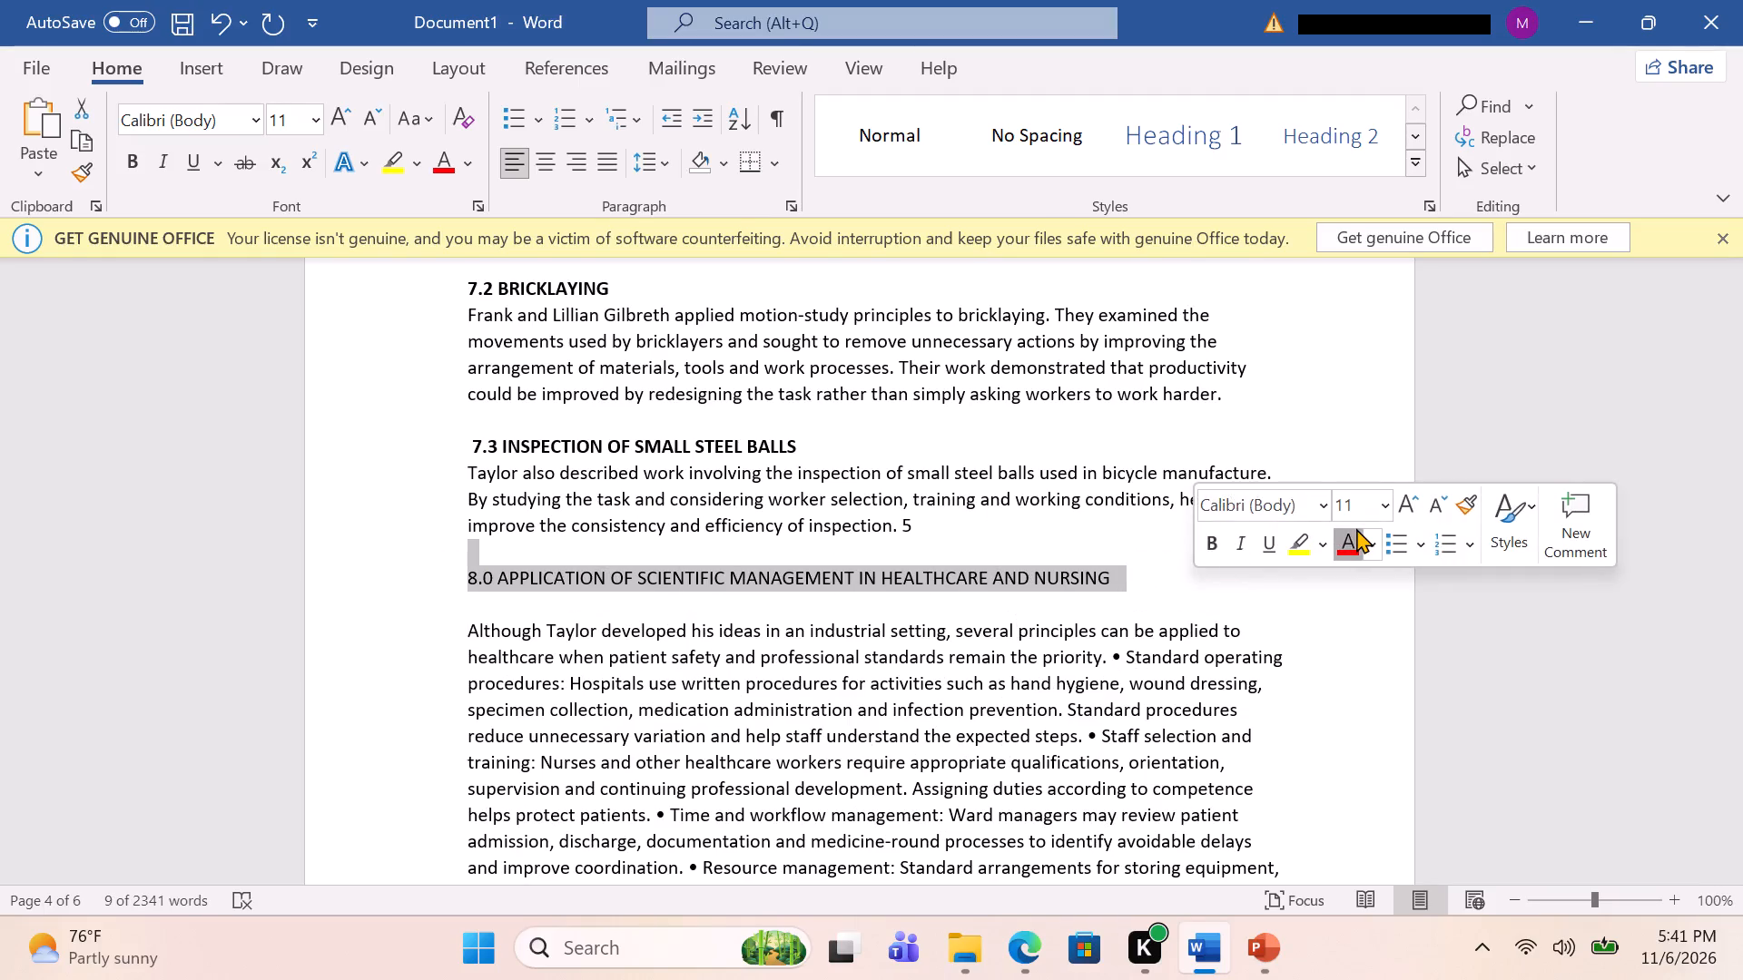
{"action": "left_click", "coordinate": [1093, 563]}
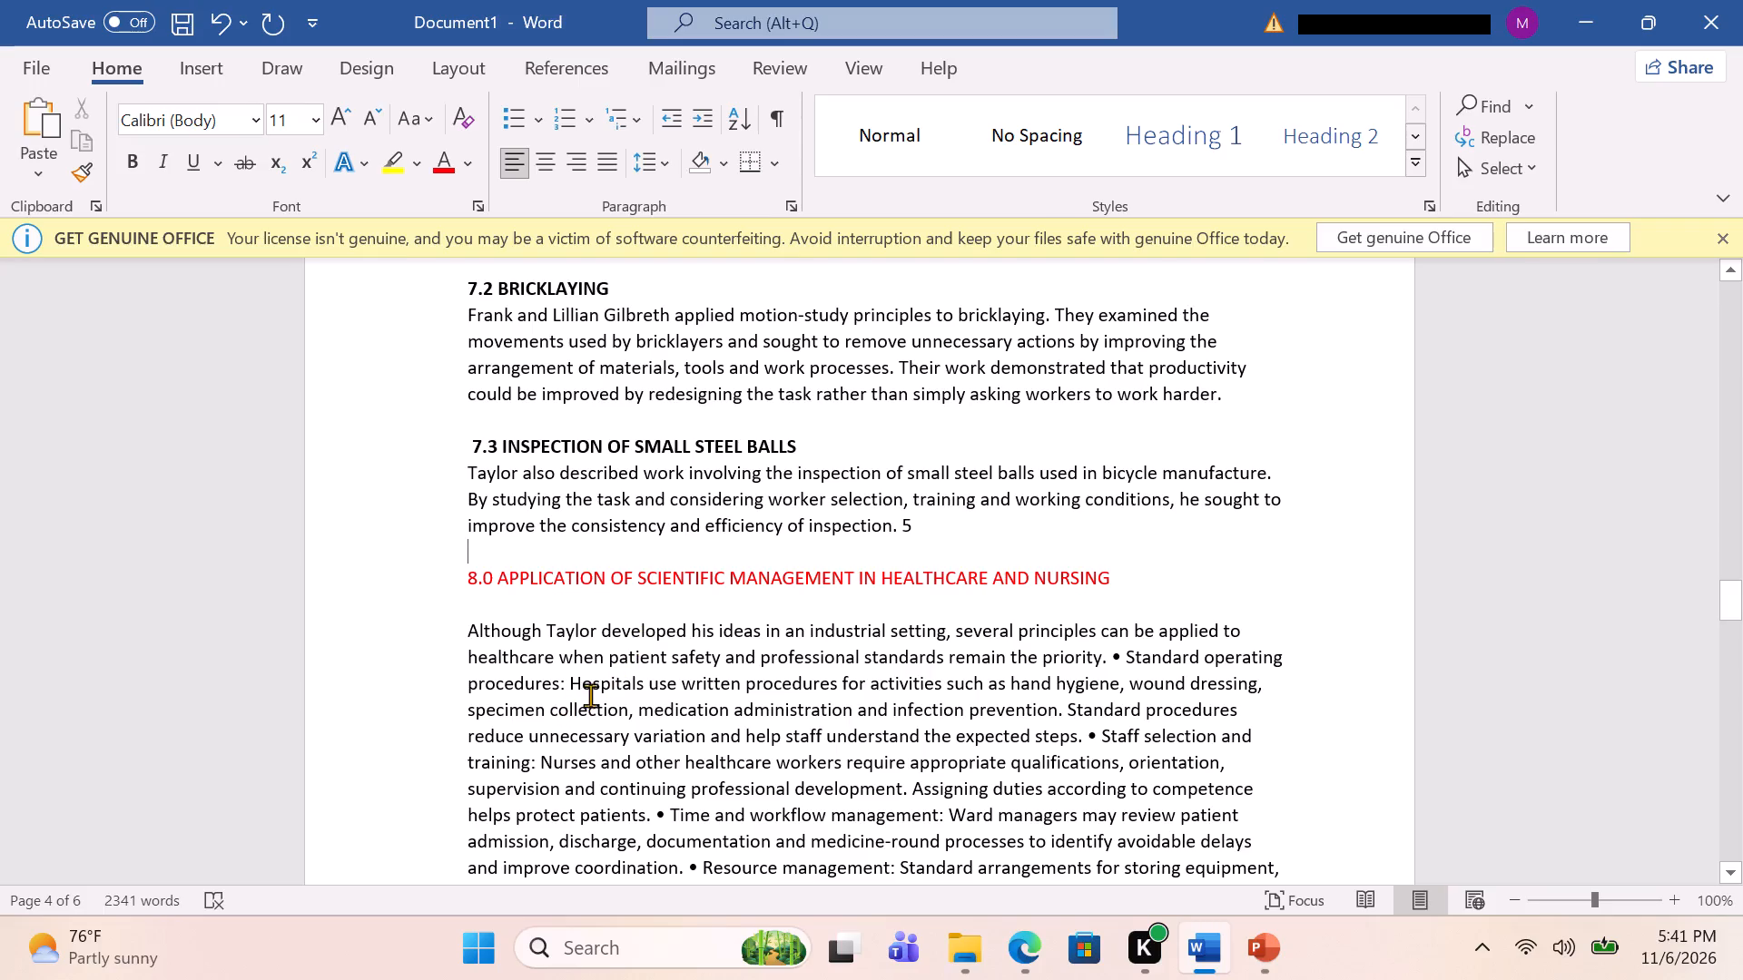
Split the Standard operating procedures, Staff selection and training, and Time and workflow management bullets into separate paragraphs with a blank line above each.
{"action": "left_click", "coordinate": [1109, 659]}
{"action": "key", "text": "Return"}
{"action": "key", "text": "Return"}
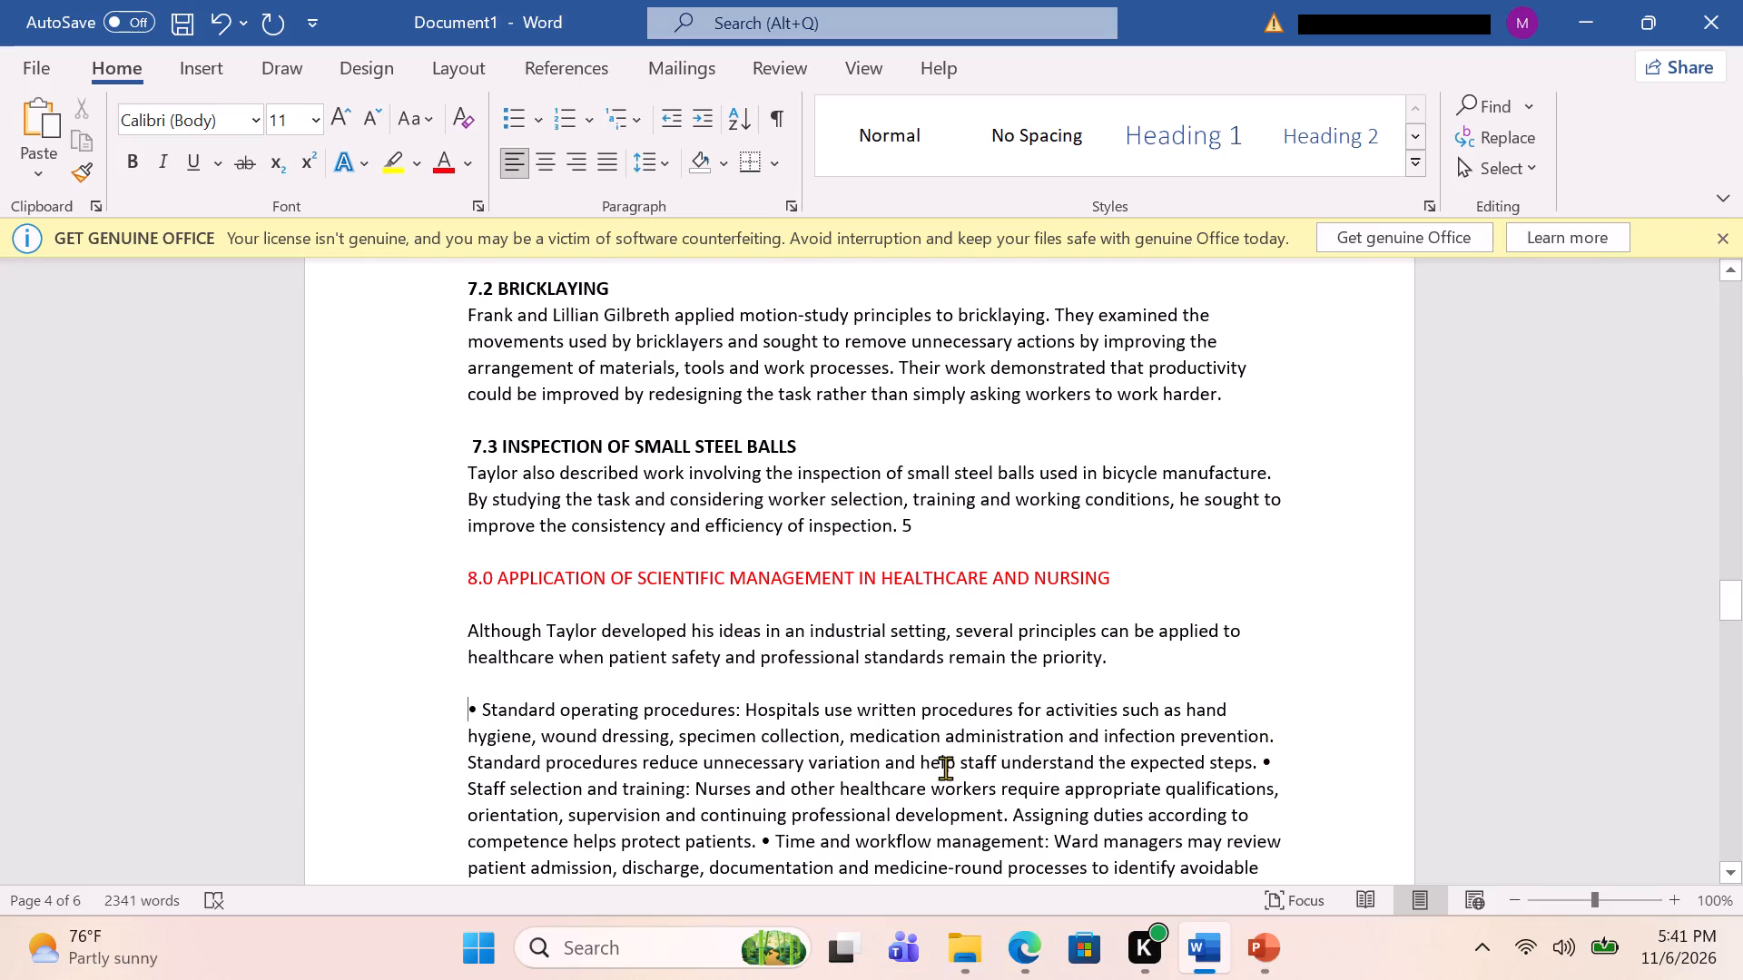
{"action": "scroll", "coordinate": [985, 746], "scroll_direction": "down", "scroll_amount": 3}
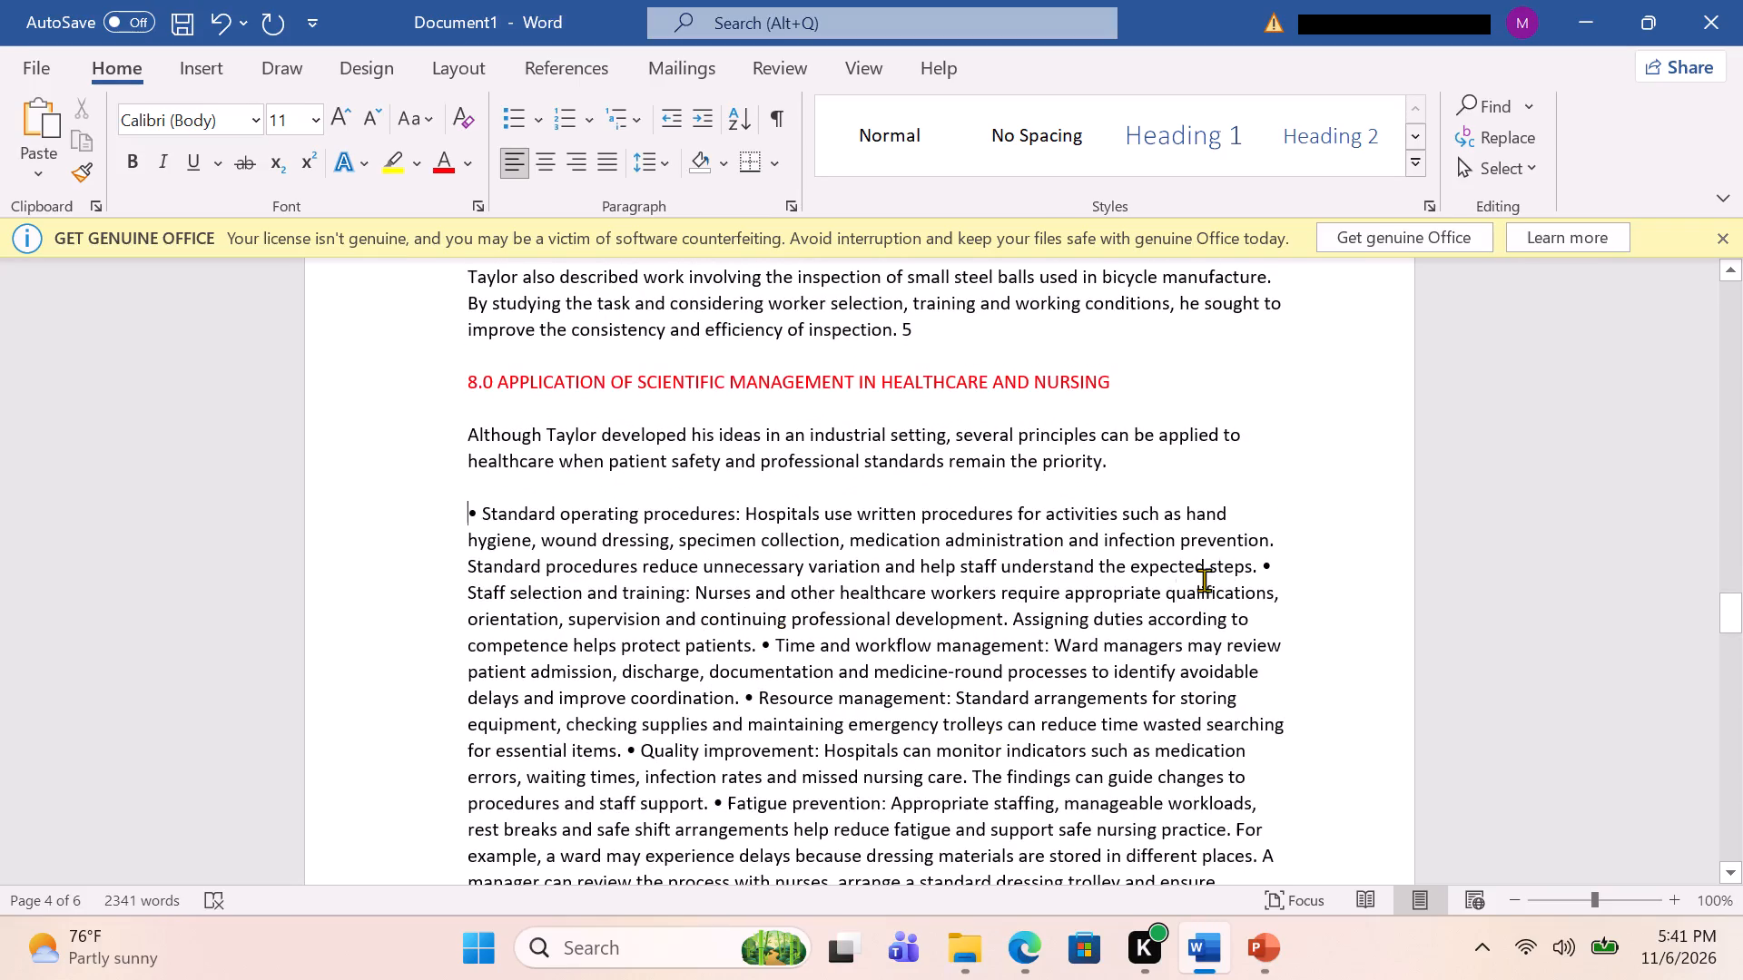
{"action": "left_click", "coordinate": [1256, 563]}
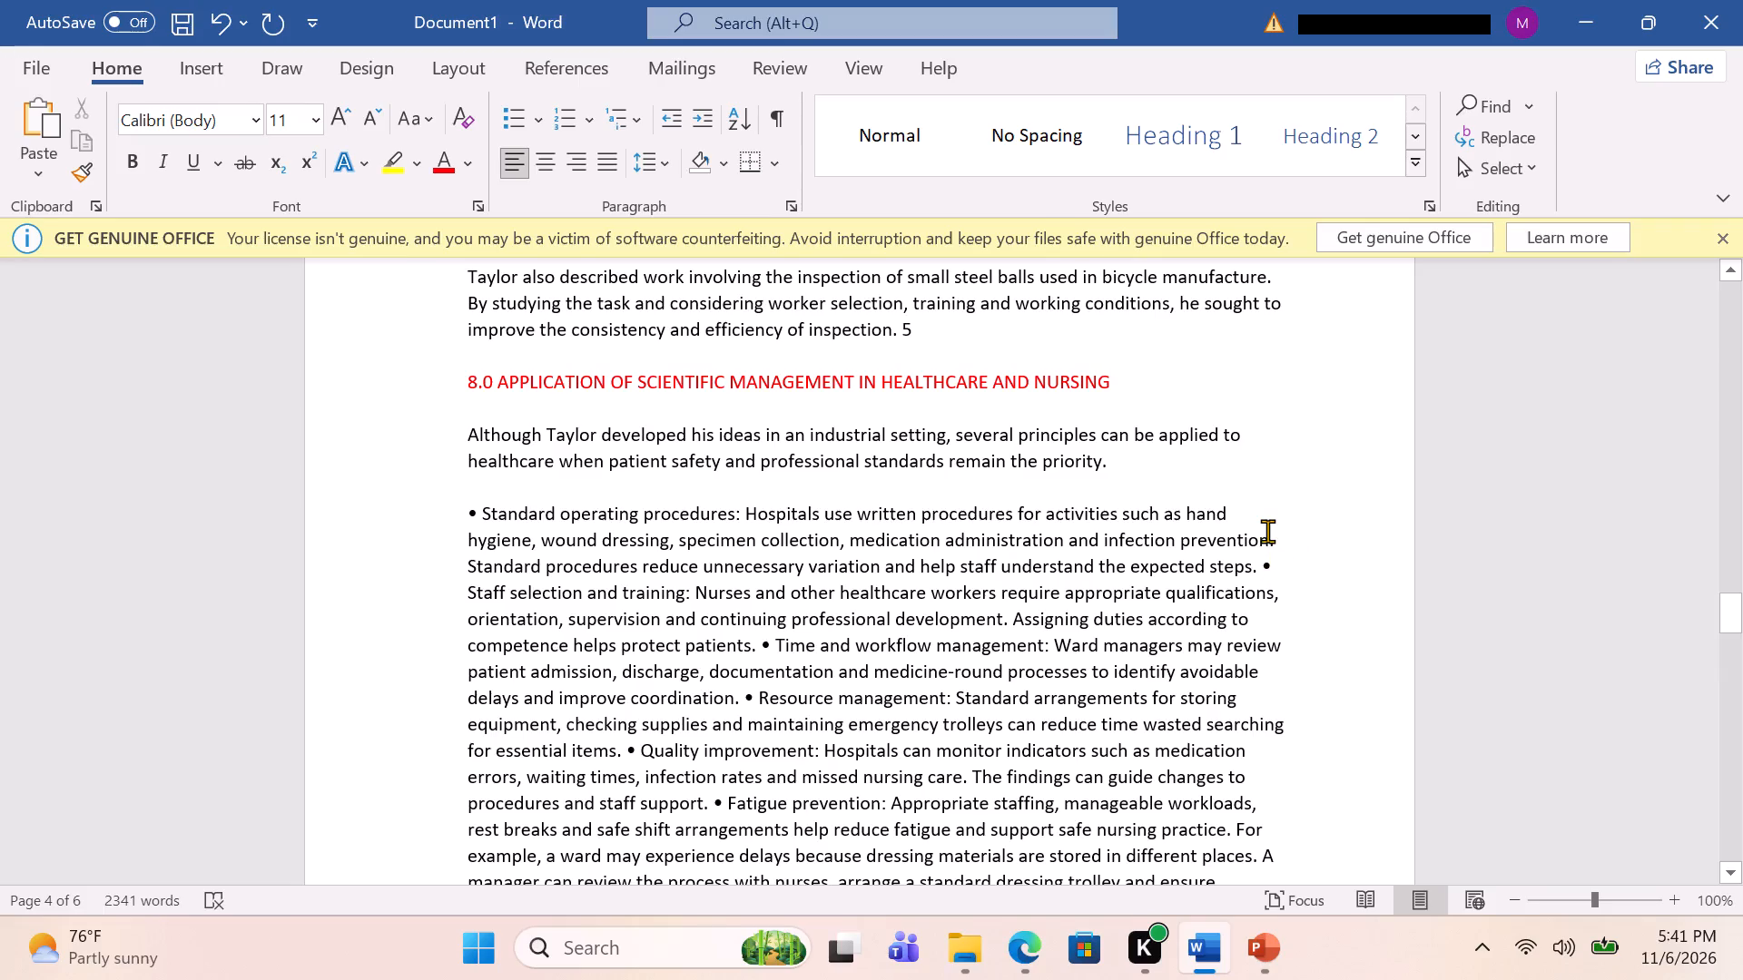
{"action": "key", "text": "Return"}
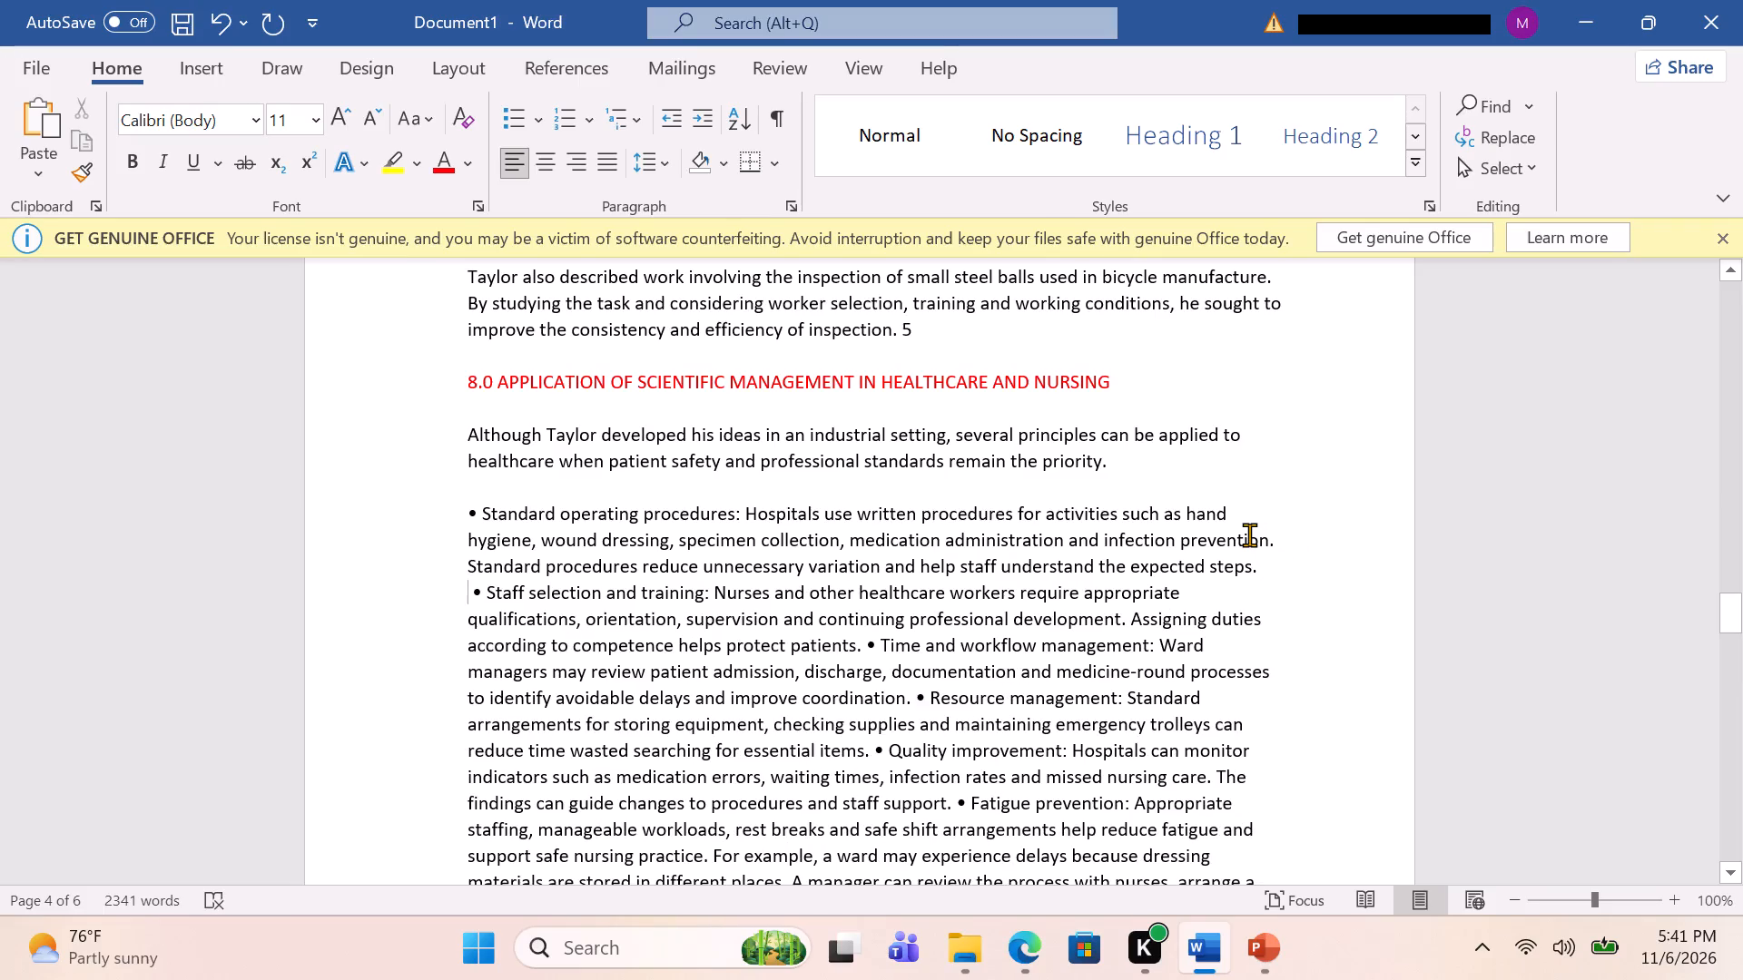
{"action": "key", "text": "Return"}
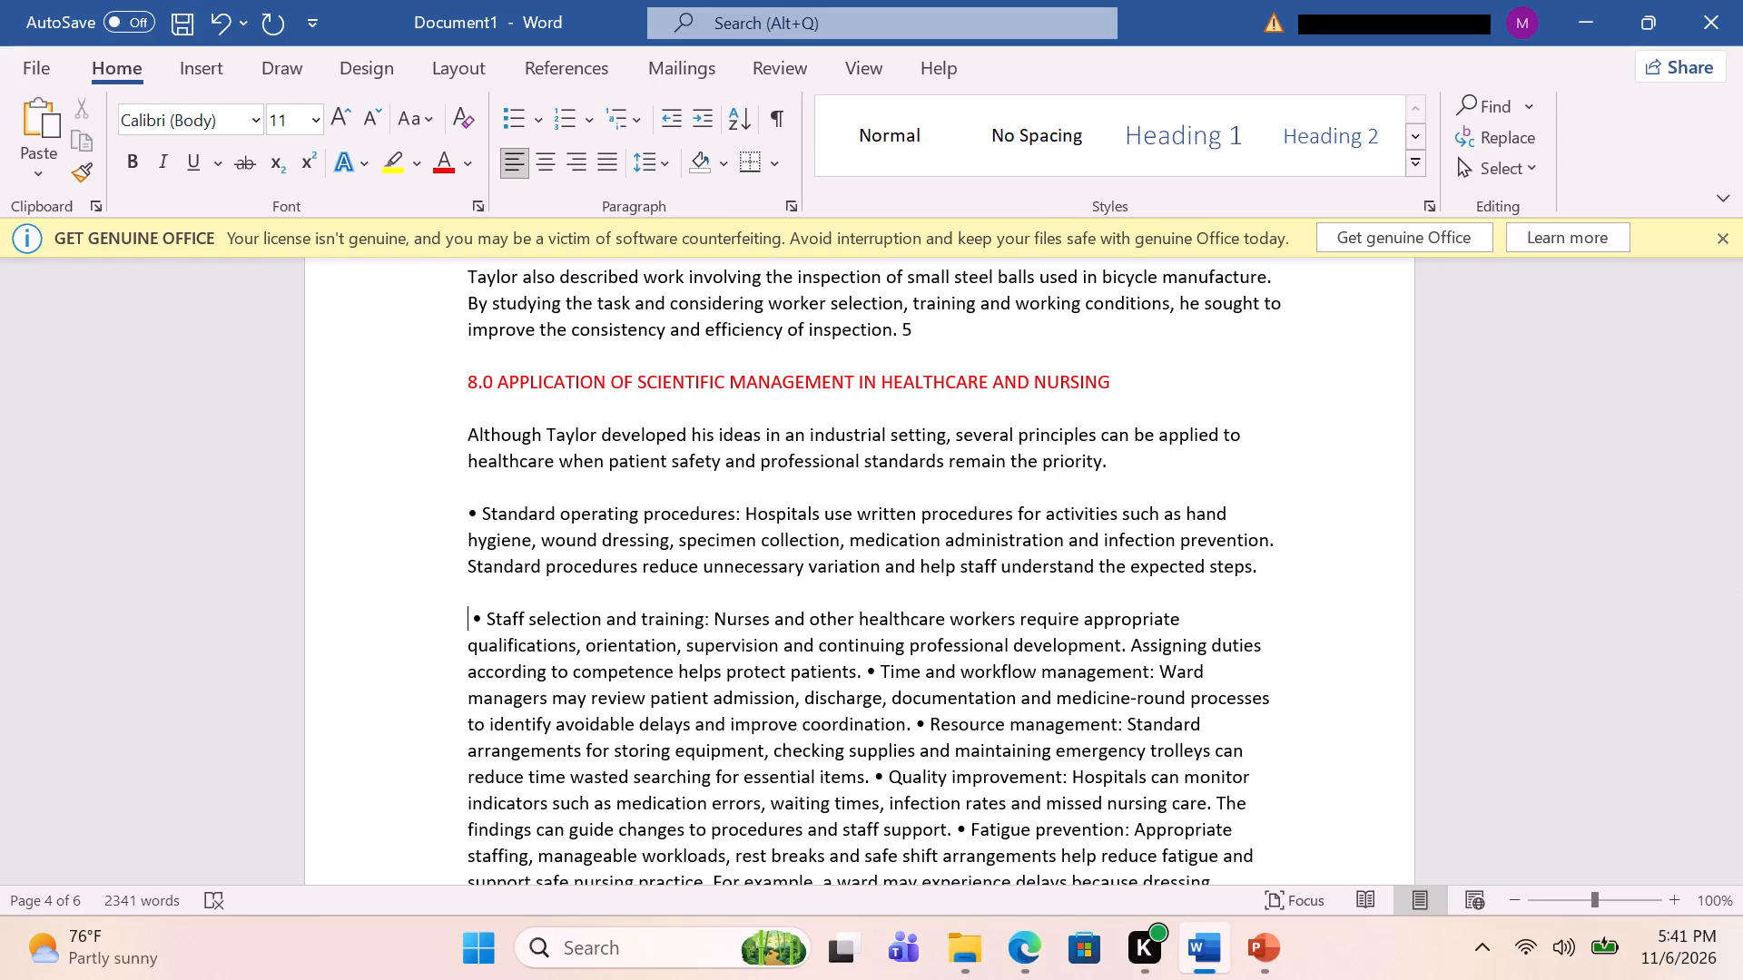
{"action": "left_click", "coordinate": [866, 667]}
{"action": "scroll", "coordinate": [866, 662], "scroll_direction": "down", "scroll_amount": 4}
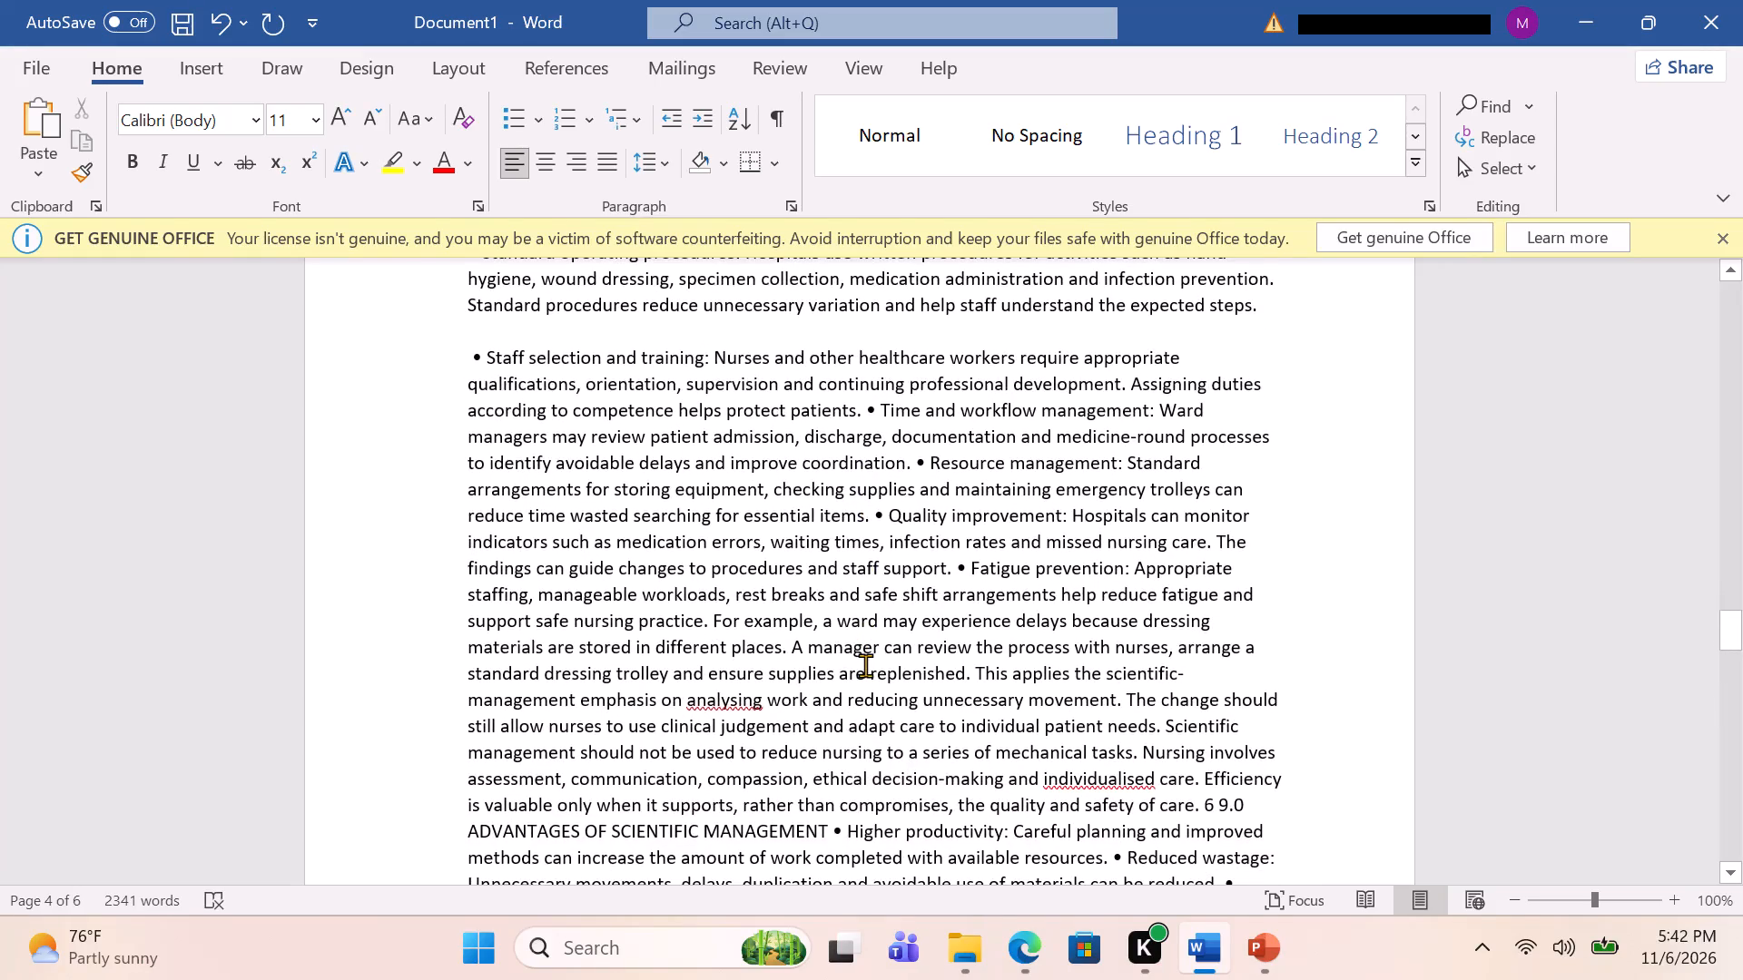
{"action": "key", "text": "Return"}
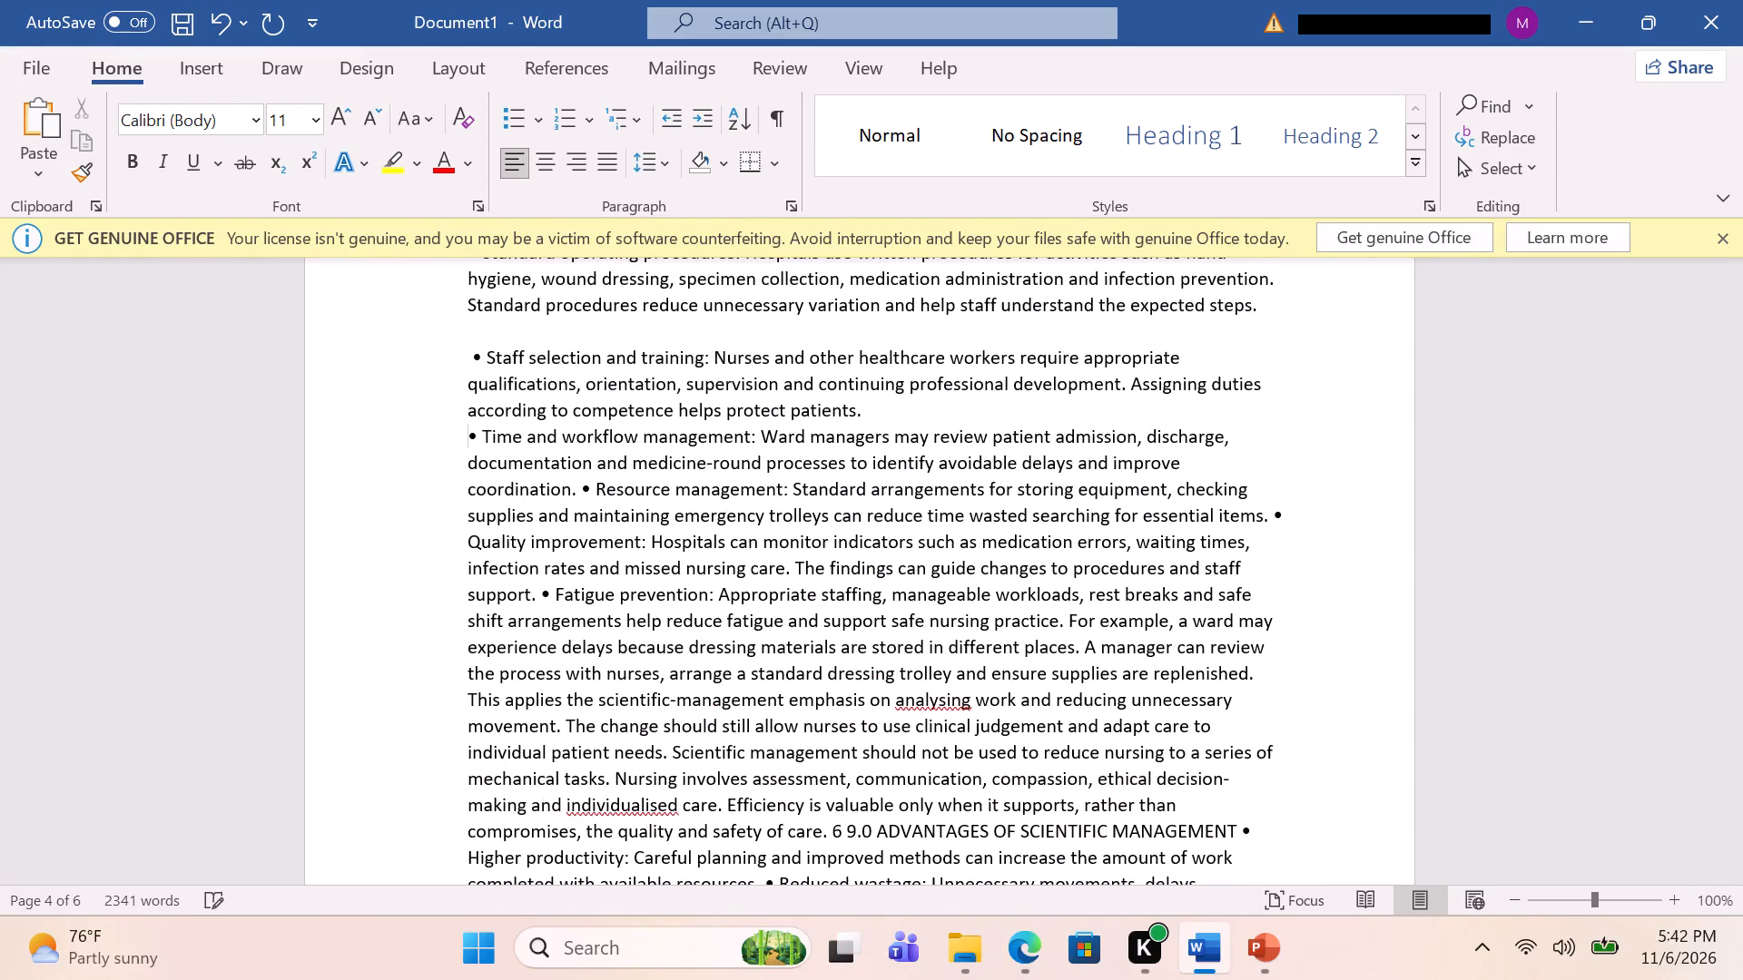
{"action": "key", "text": "Return"}
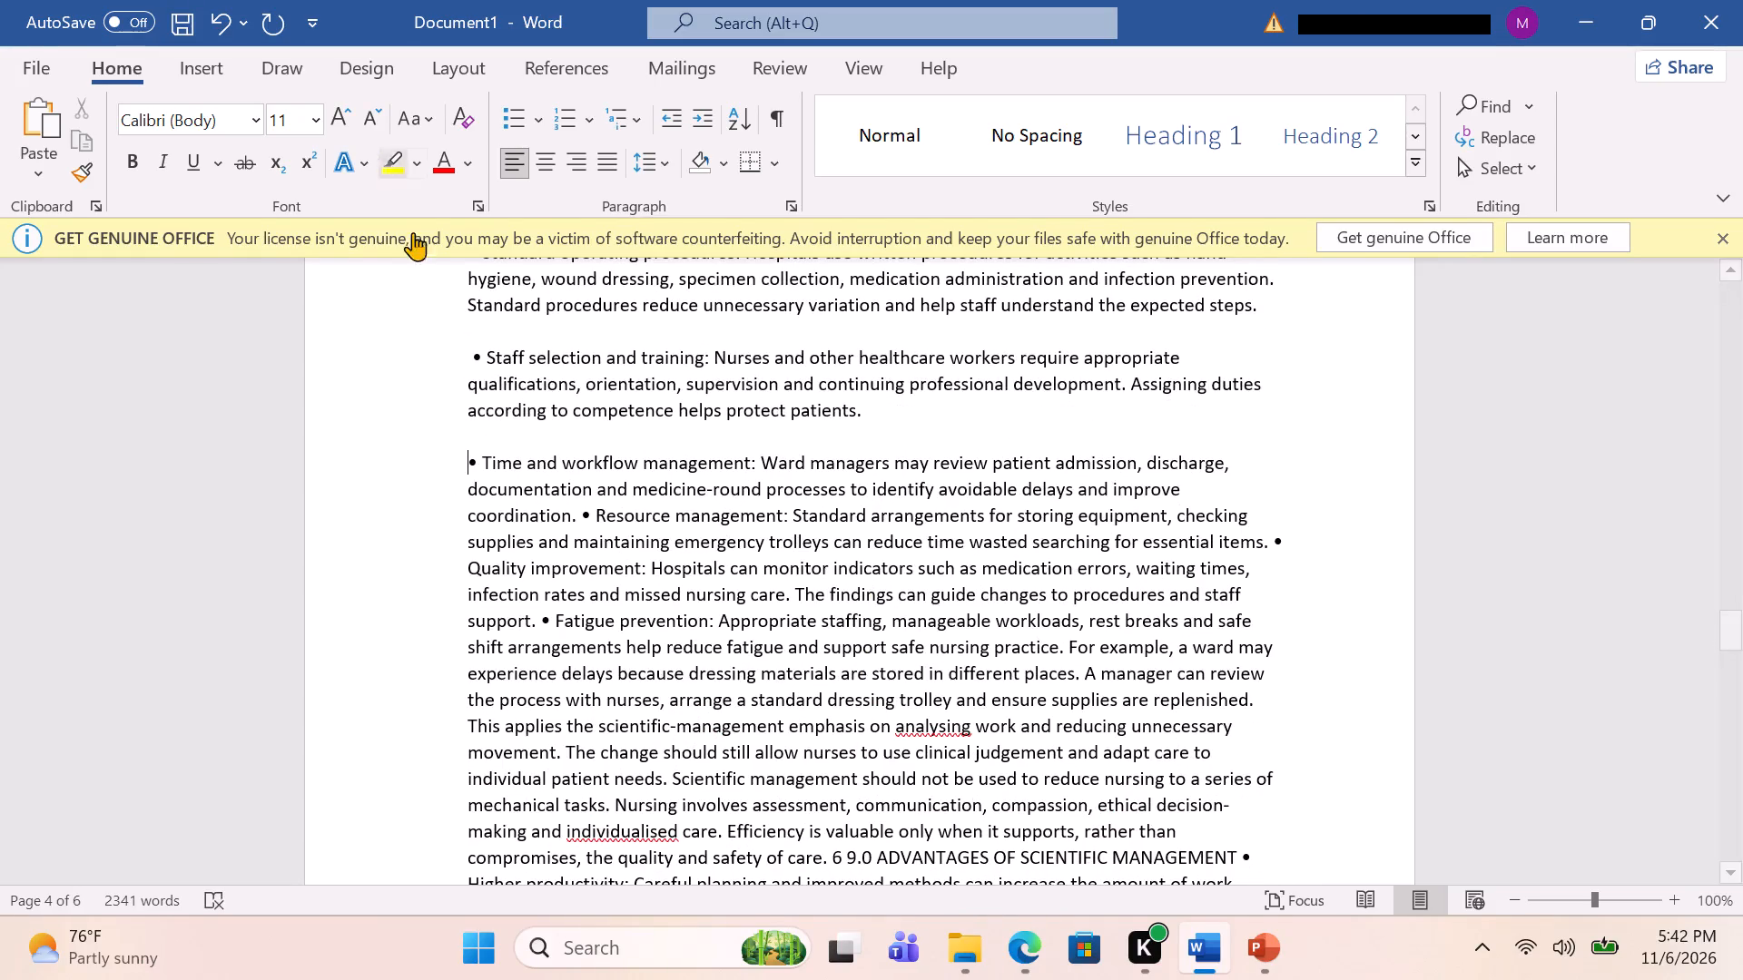
Split the Resource management, Quality improvement and Fatigue prevention bullets into separate paragraphs with a blank line above each.
{"action": "left_click", "coordinate": [576, 516]}
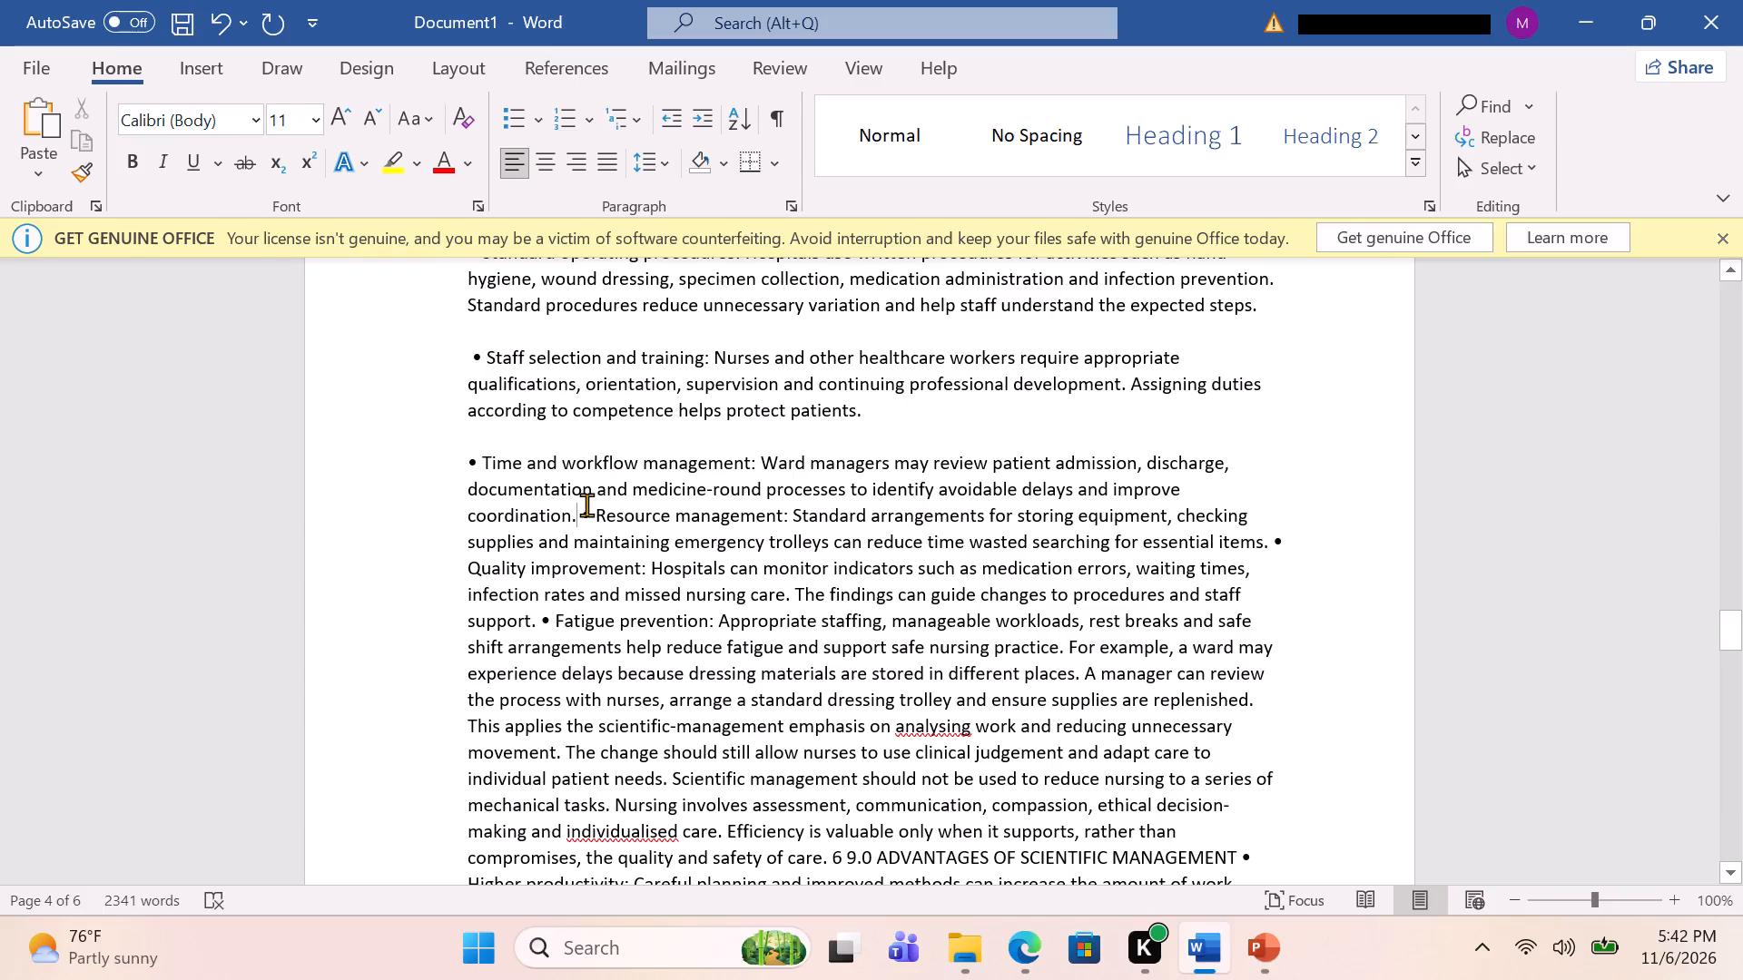
{"action": "key", "text": "Return"}
{"action": "key", "text": "Return"}
{"action": "scroll", "coordinate": [447, 617], "scroll_direction": "down", "scroll_amount": 1}
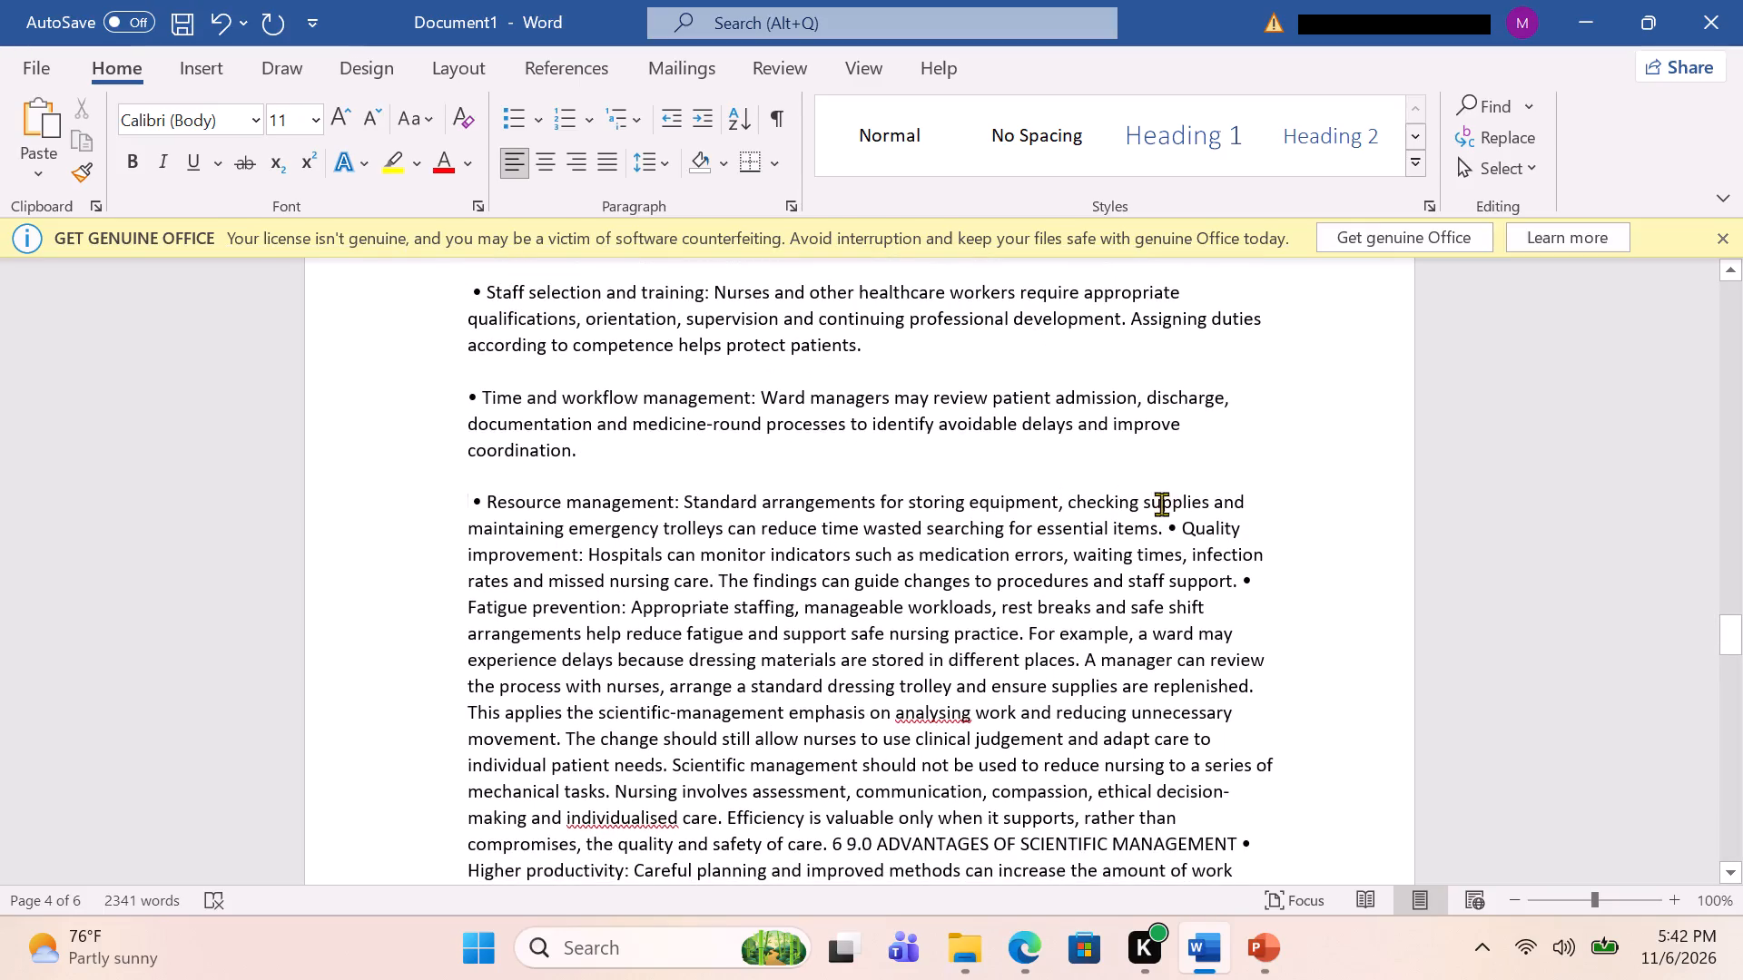
{"action": "left_click", "coordinate": [1166, 530]}
{"action": "key", "text": "Return"}
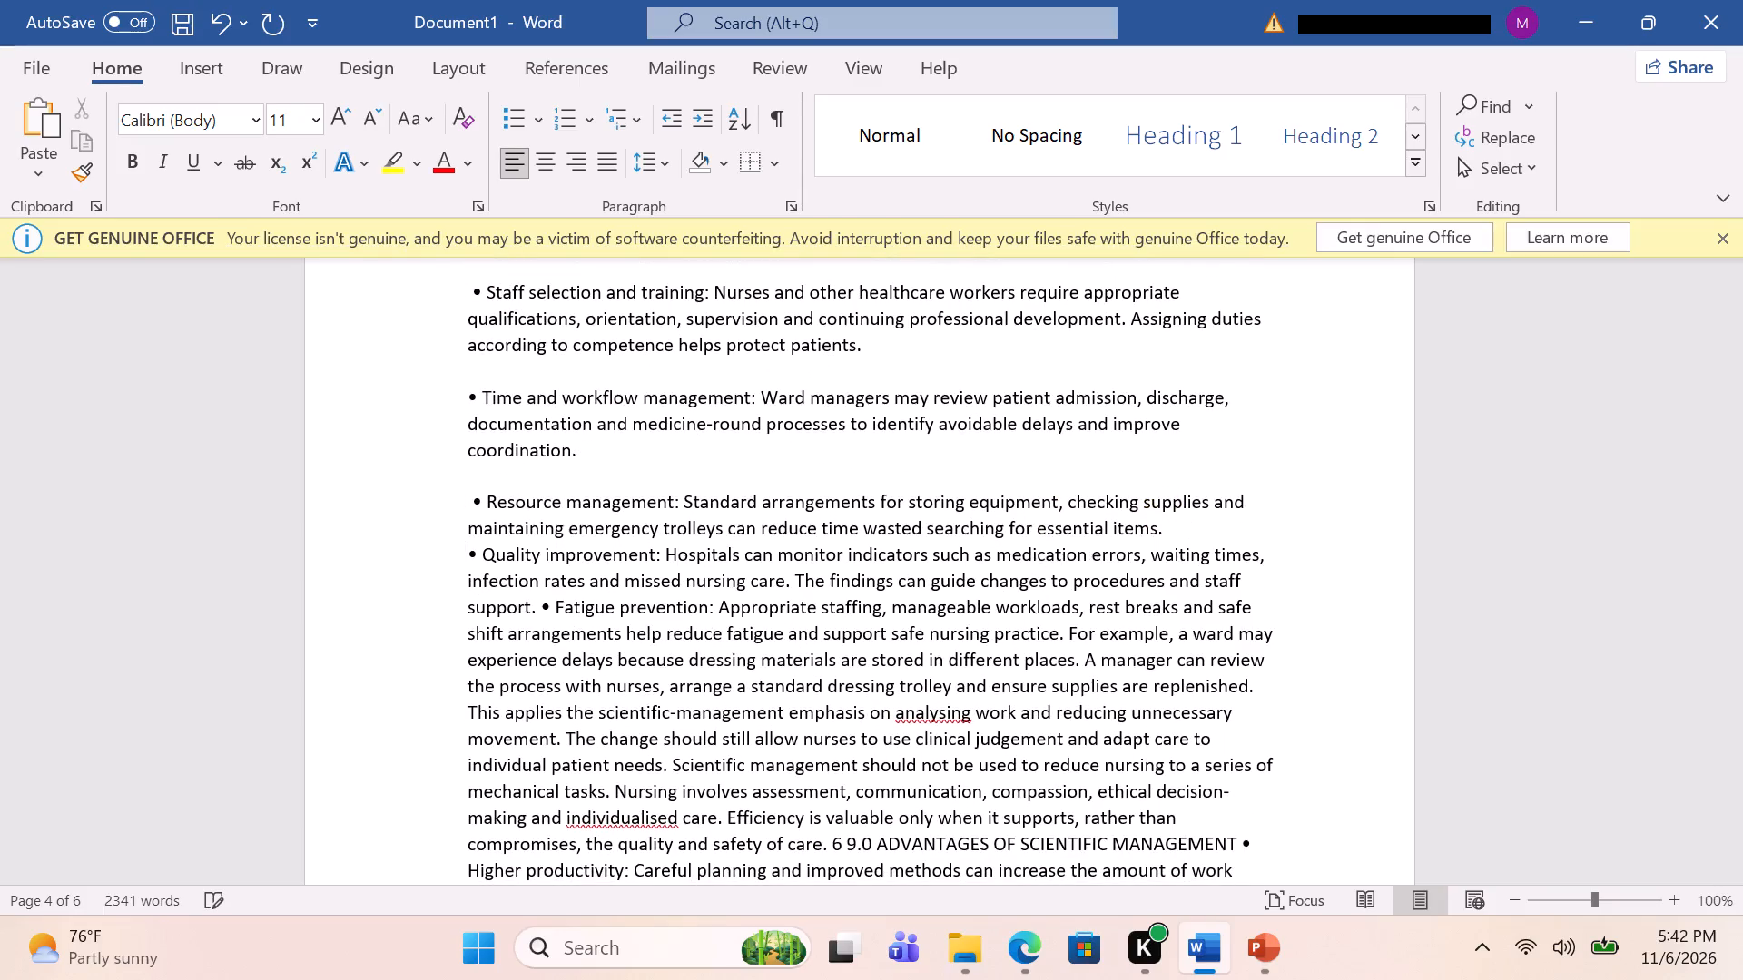
{"action": "key", "text": "Return"}
{"action": "scroll", "coordinate": [1097, 497], "scroll_direction": "down", "scroll_amount": 3}
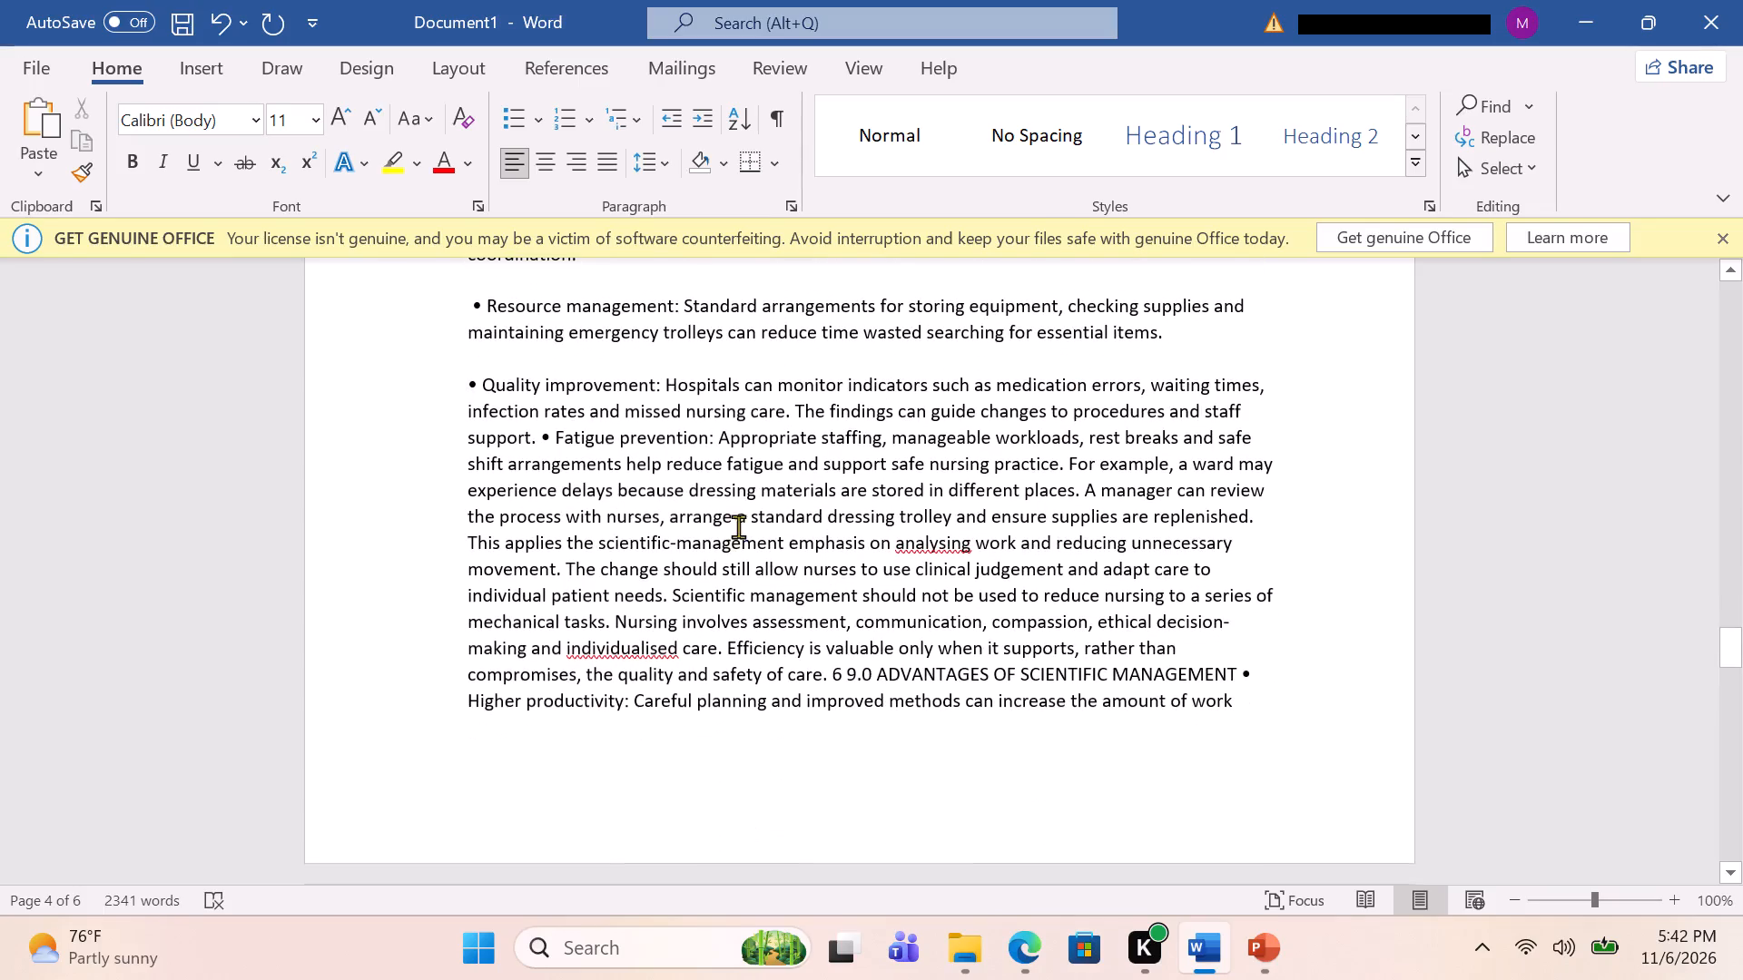
{"action": "left_click", "coordinate": [542, 444]}
{"action": "key", "text": "Return"}
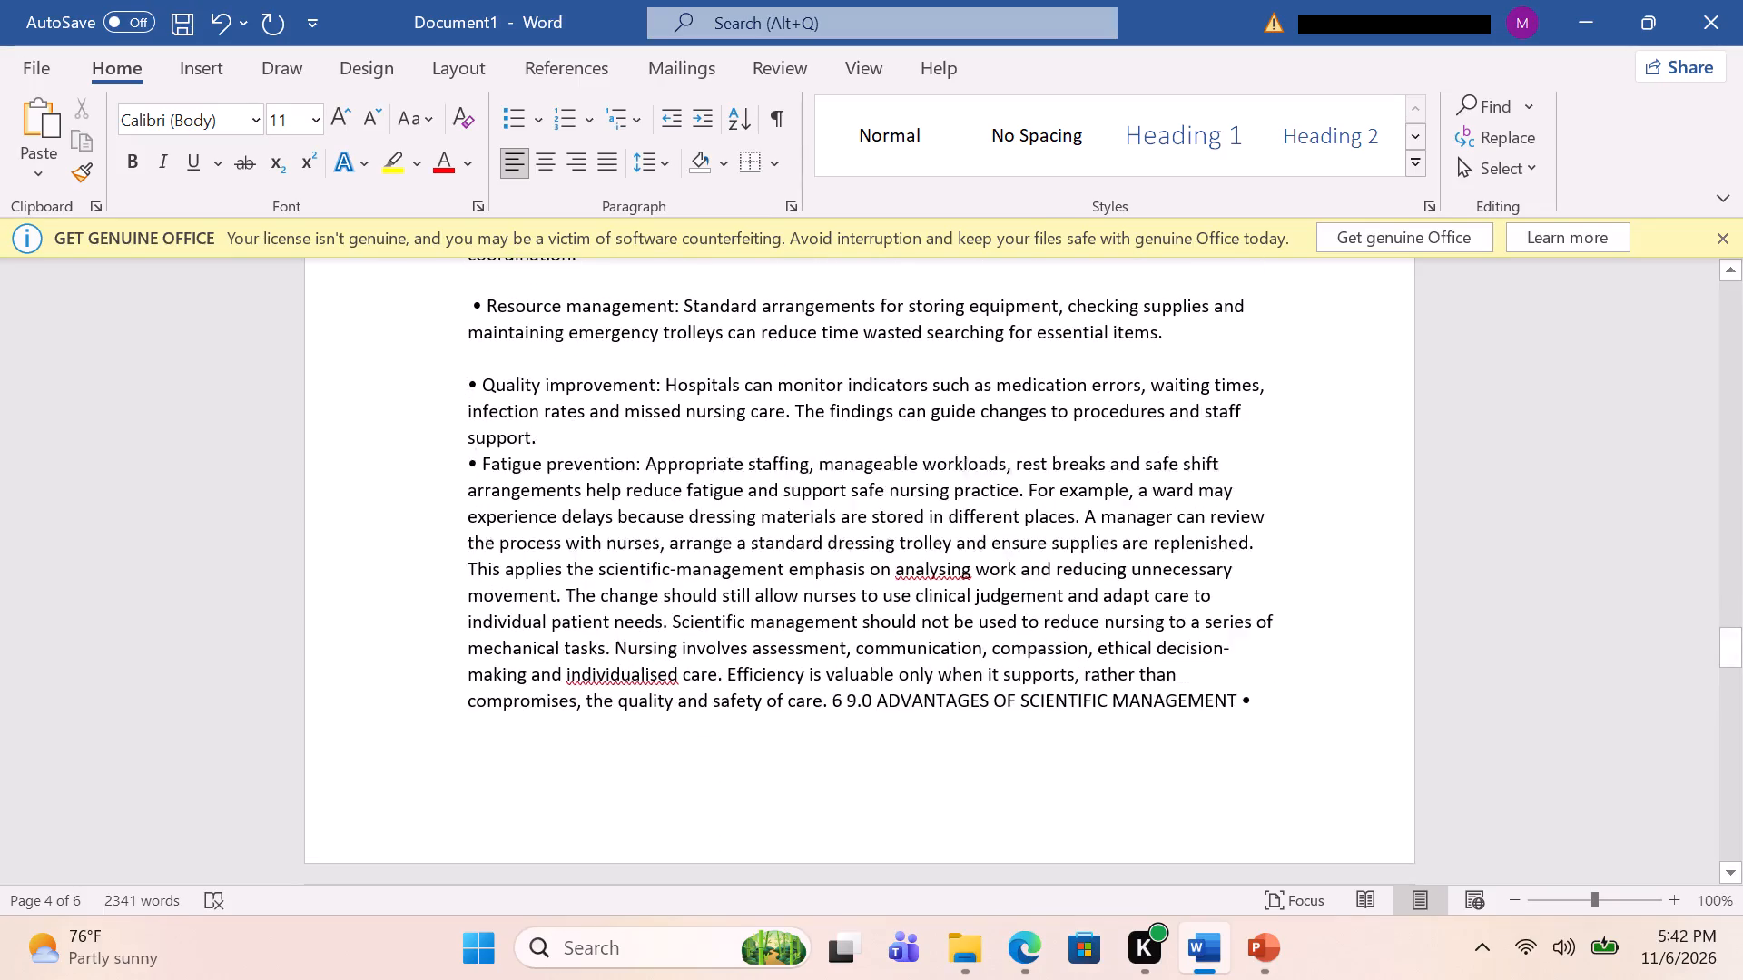
{"action": "key", "text": "Return"}
Start a new paragraph at "For example, a ward may experience delays", with two blank lines above it.
{"action": "scroll", "coordinate": [790, 467], "scroll_direction": "down", "scroll_amount": 1}
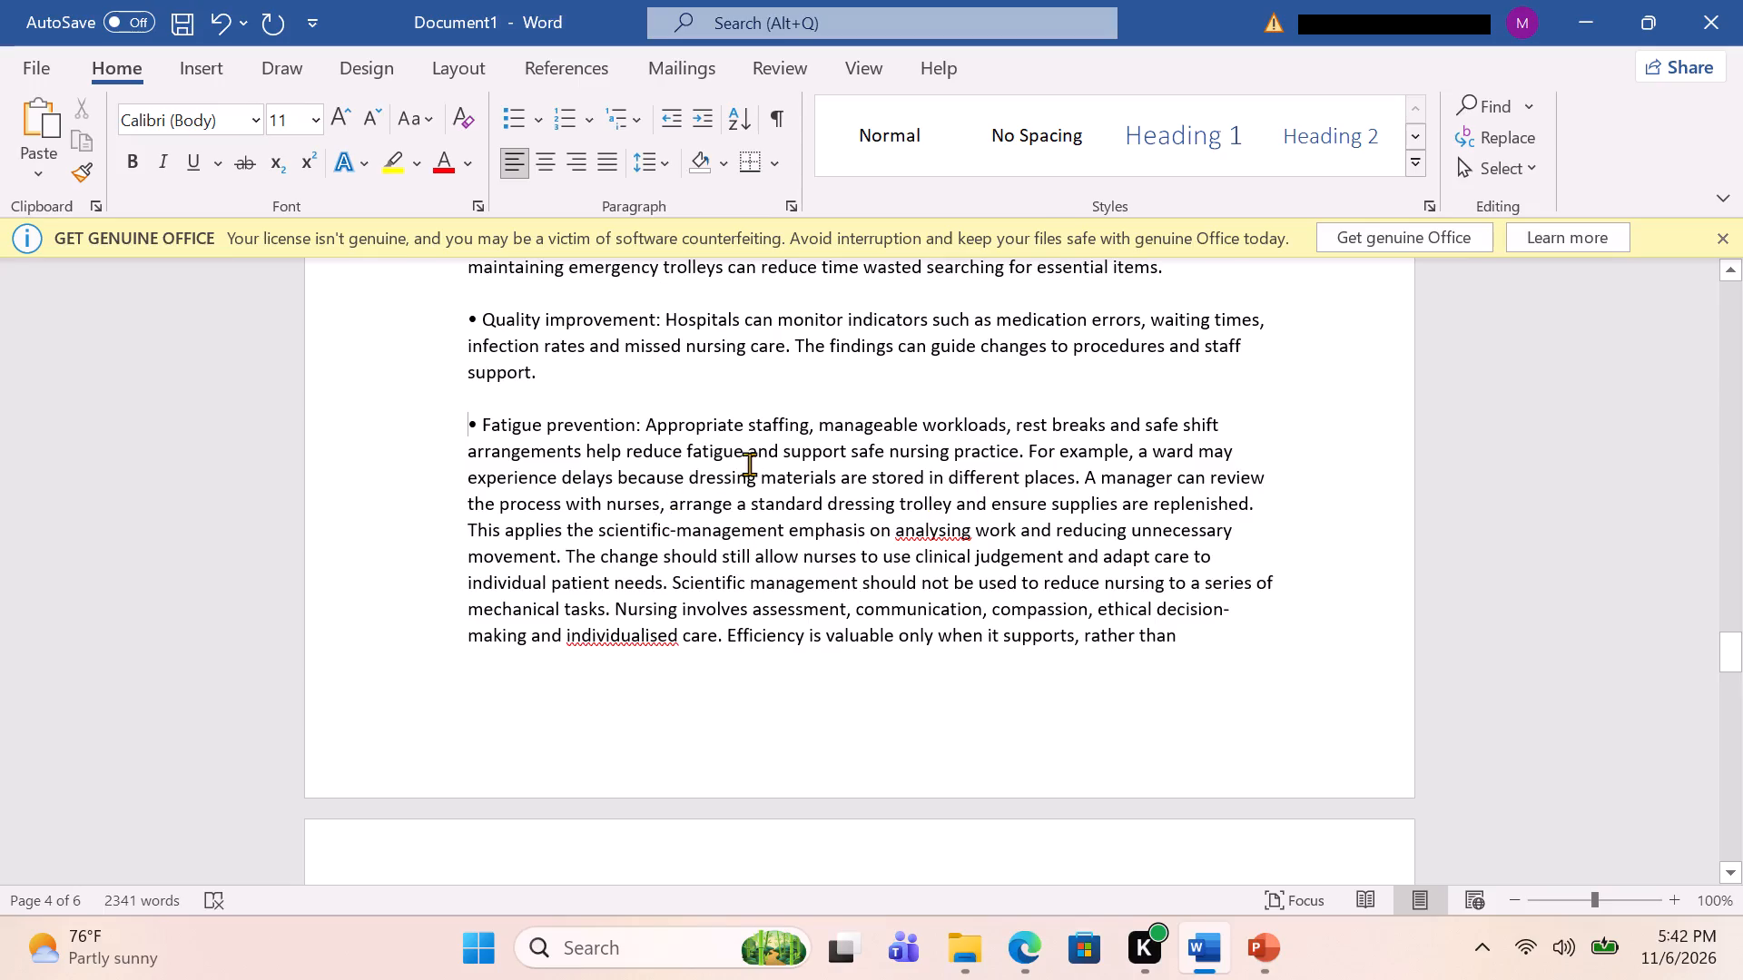
{"action": "left_click", "coordinate": [1027, 453]}
{"action": "key", "text": "Return"}
{"action": "key", "text": "Return"}
{"action": "key", "text": "Return"}
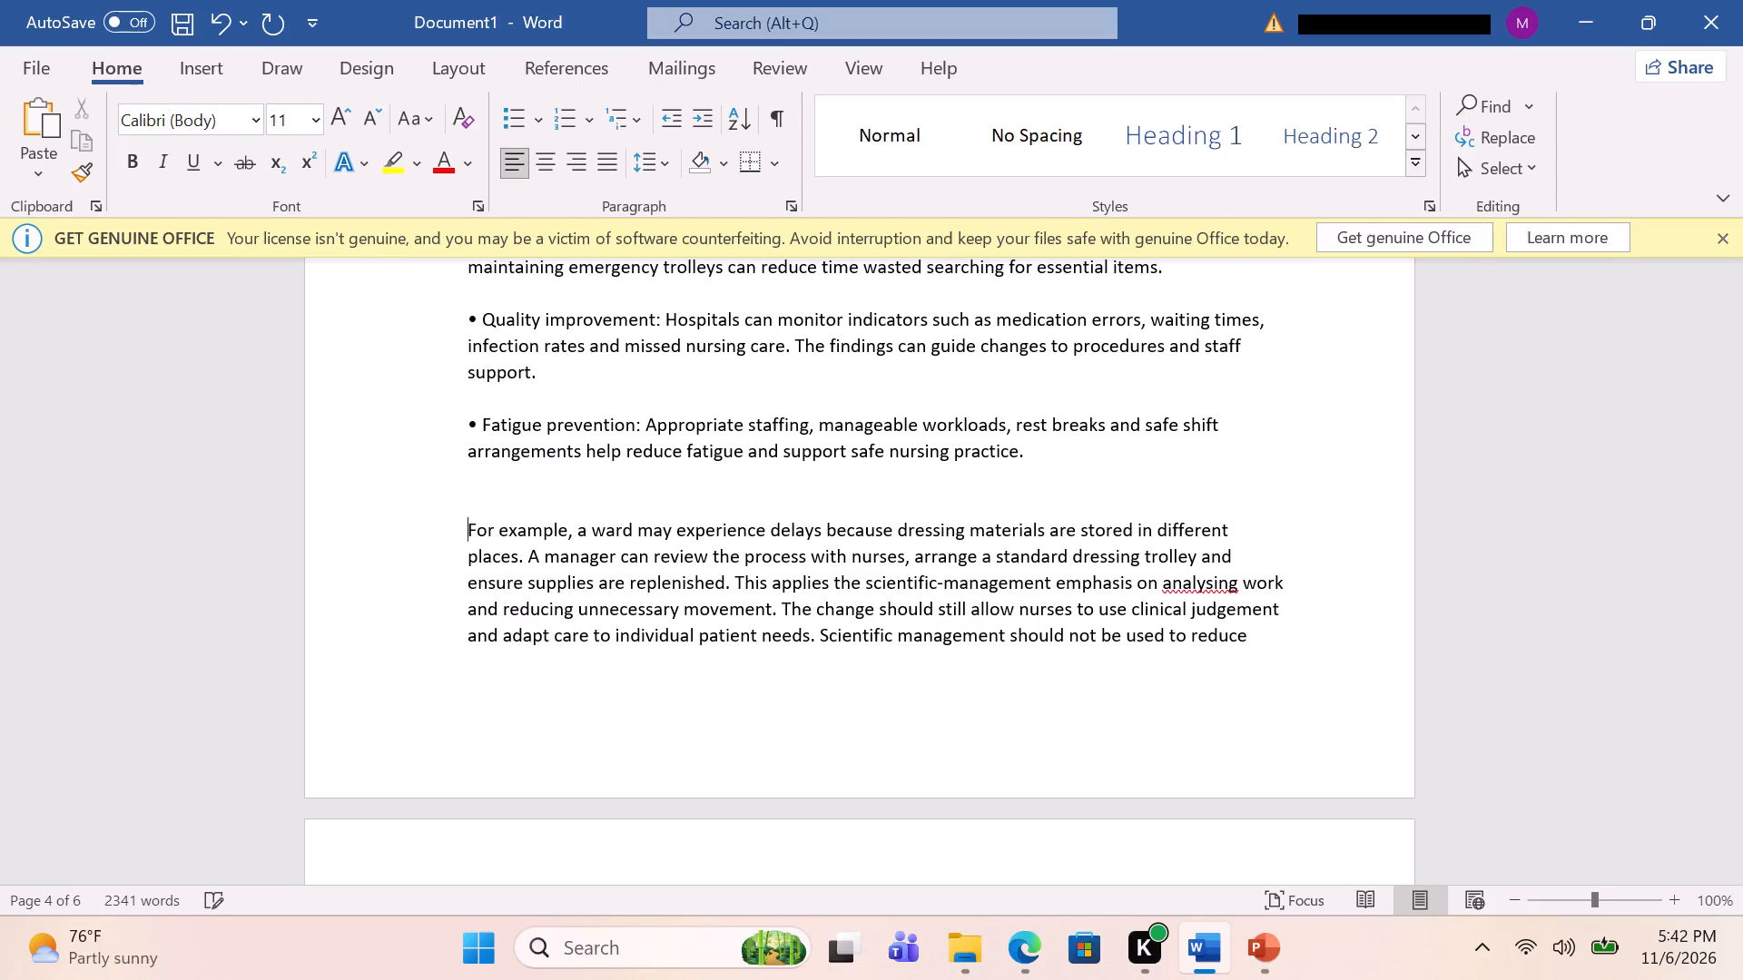
Make the Fatigue prevention, Quality improvement and Resource management bullet labels bold, leaving their descriptions in regular text.
{"action": "scroll", "coordinate": [989, 404], "scroll_direction": "up", "scroll_amount": 3}
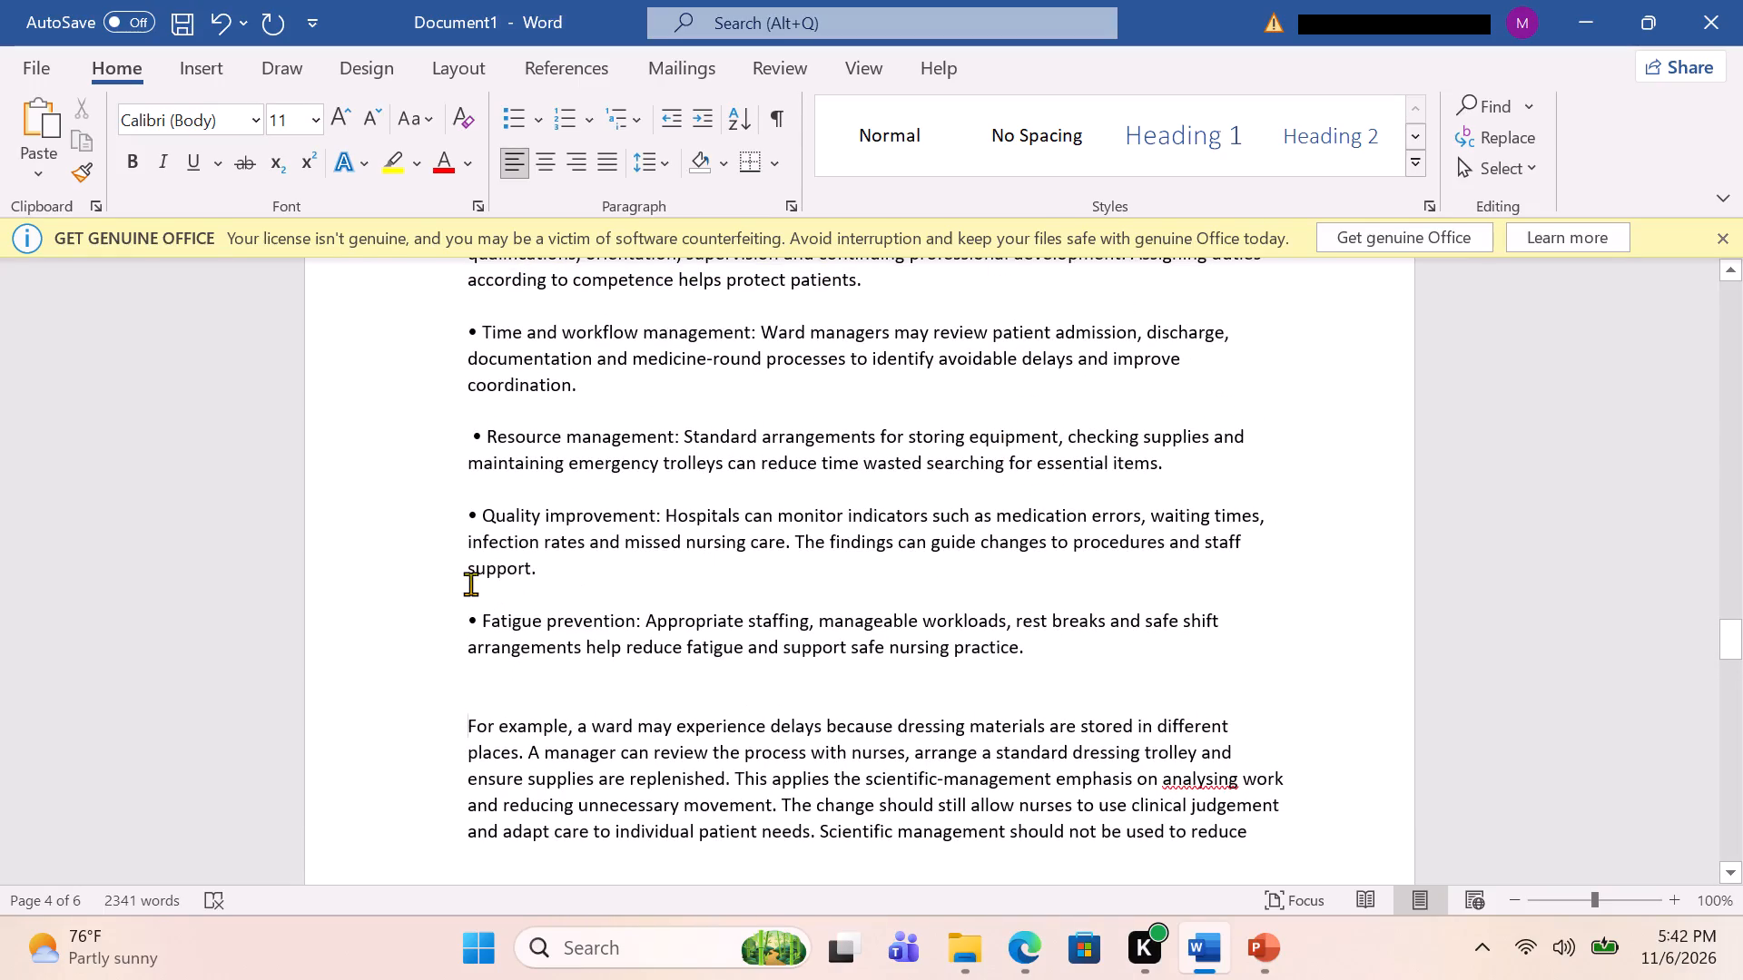
{"action": "left_click_drag", "start_coordinate": [464, 623], "coordinate": [623, 631]}
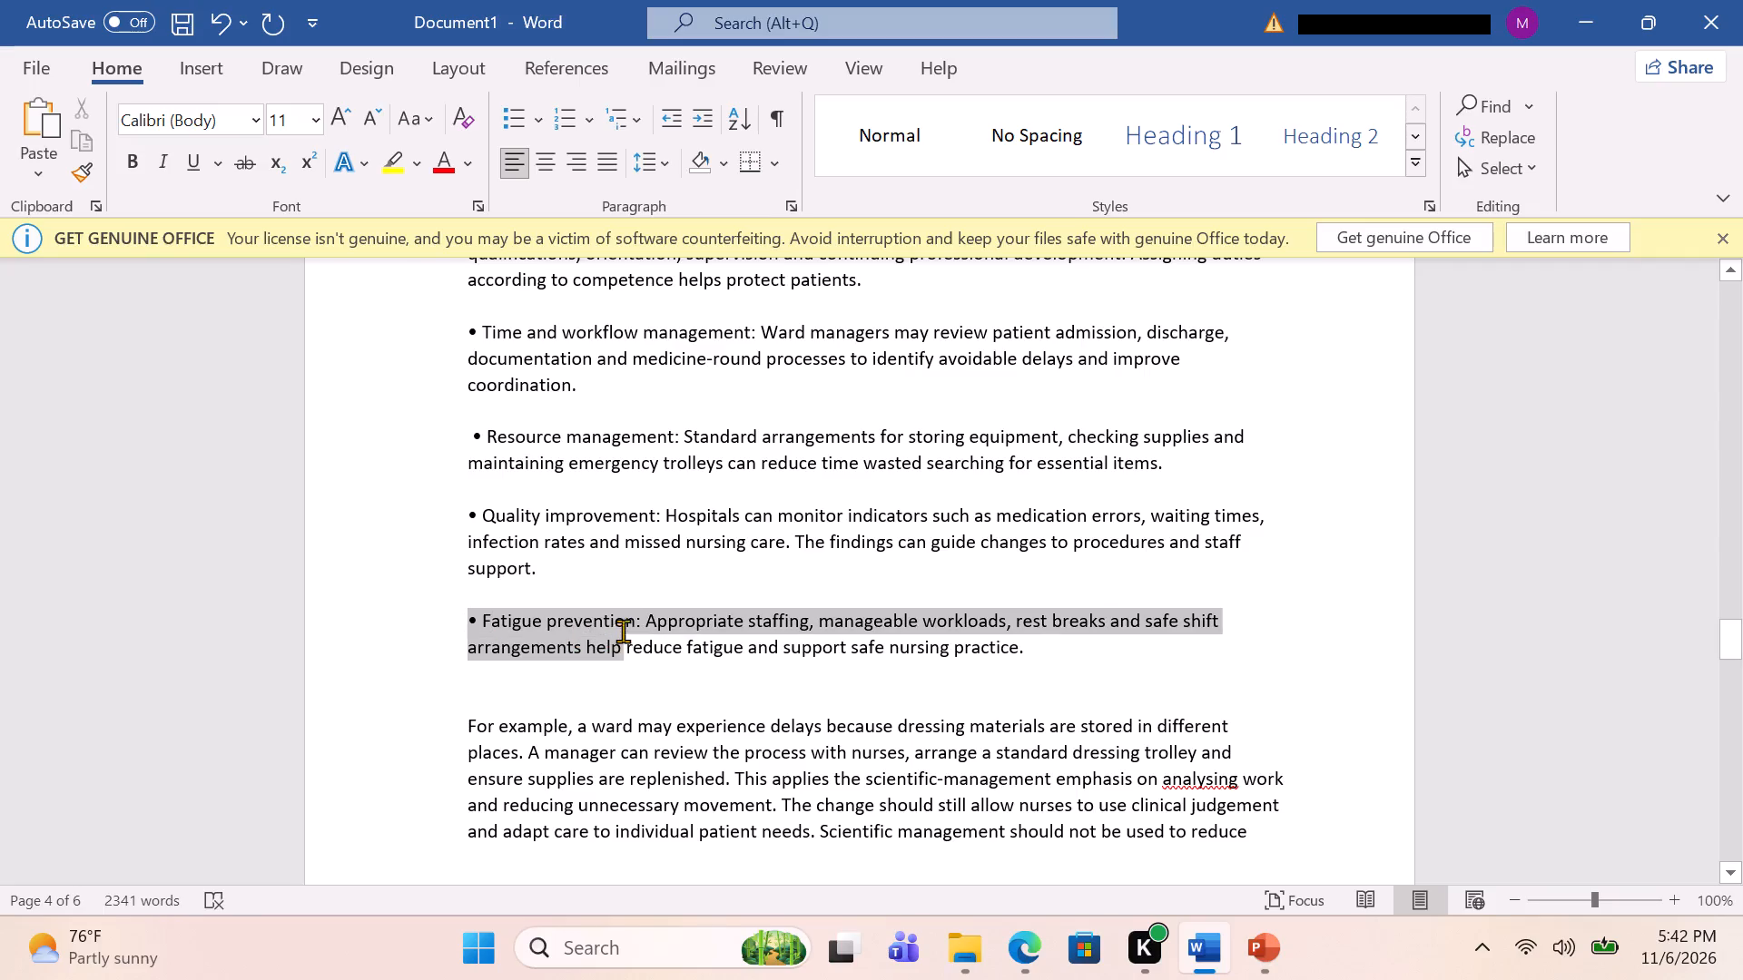
{"action": "left_click_drag", "start_coordinate": [623, 631], "coordinate": [645, 618]}
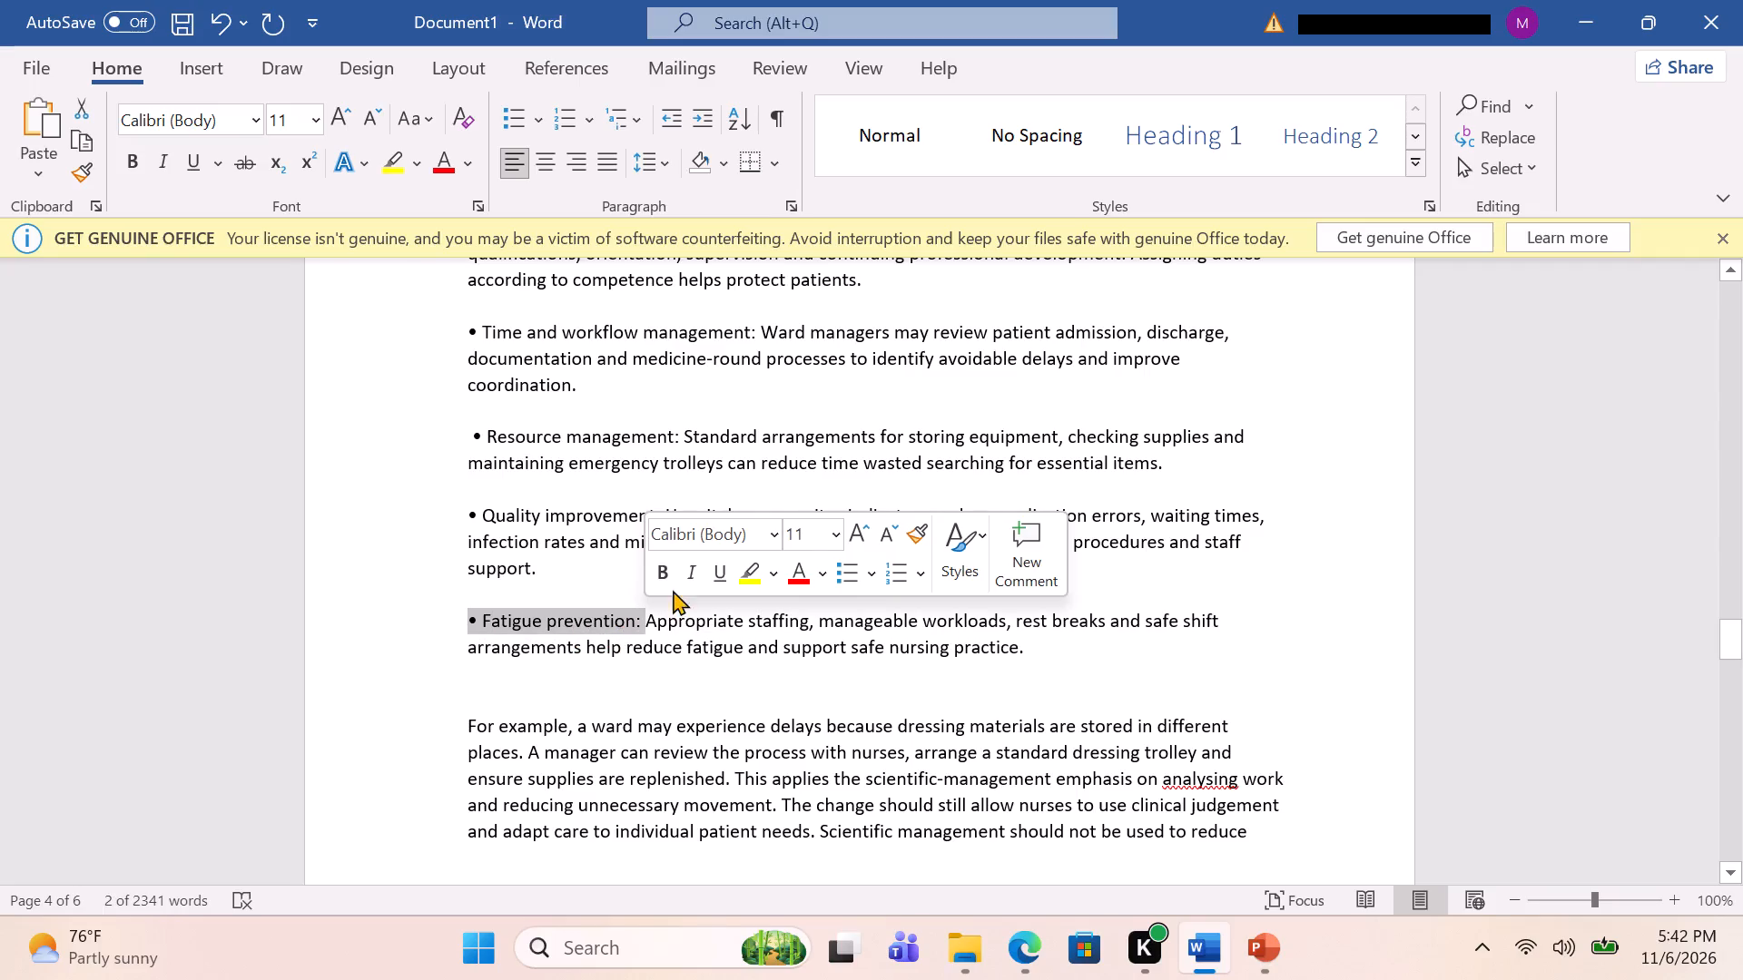
{"action": "left_click", "coordinate": [660, 572]}
{"action": "left_click", "coordinate": [454, 514]}
{"action": "left_click_drag", "start_coordinate": [468, 514], "coordinate": [615, 525]}
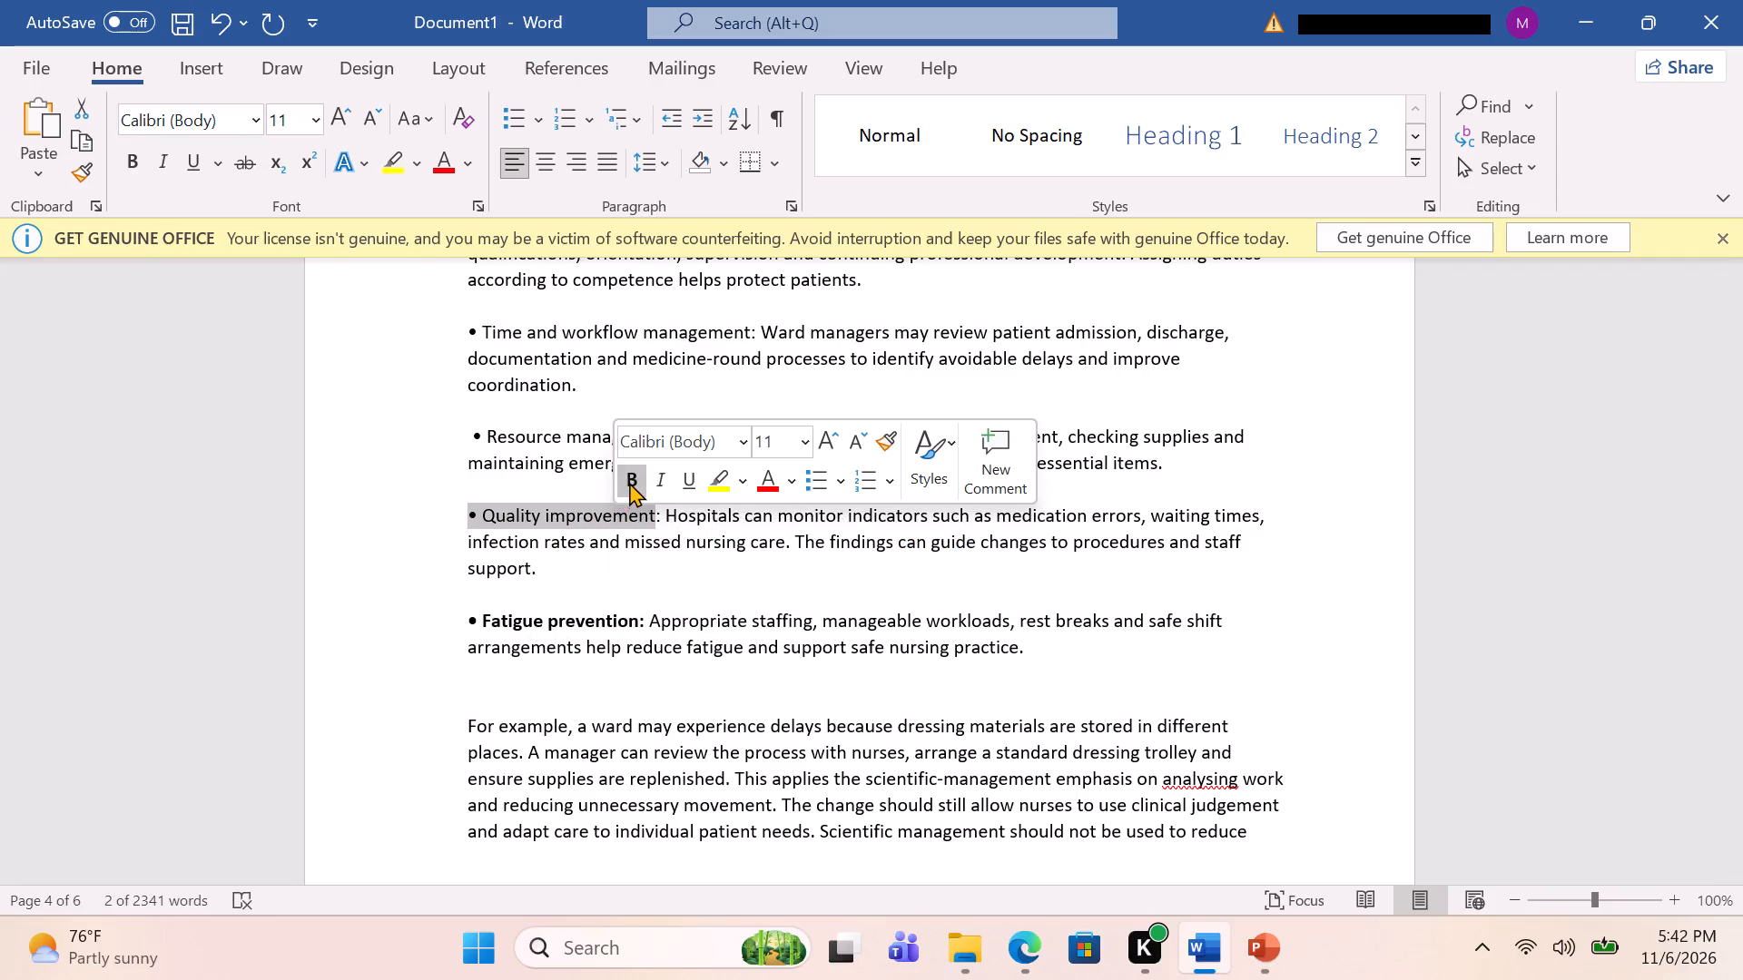
{"action": "left_click", "coordinate": [629, 482]}
{"action": "scroll", "coordinate": [635, 477], "scroll_direction": "up", "scroll_amount": 3}
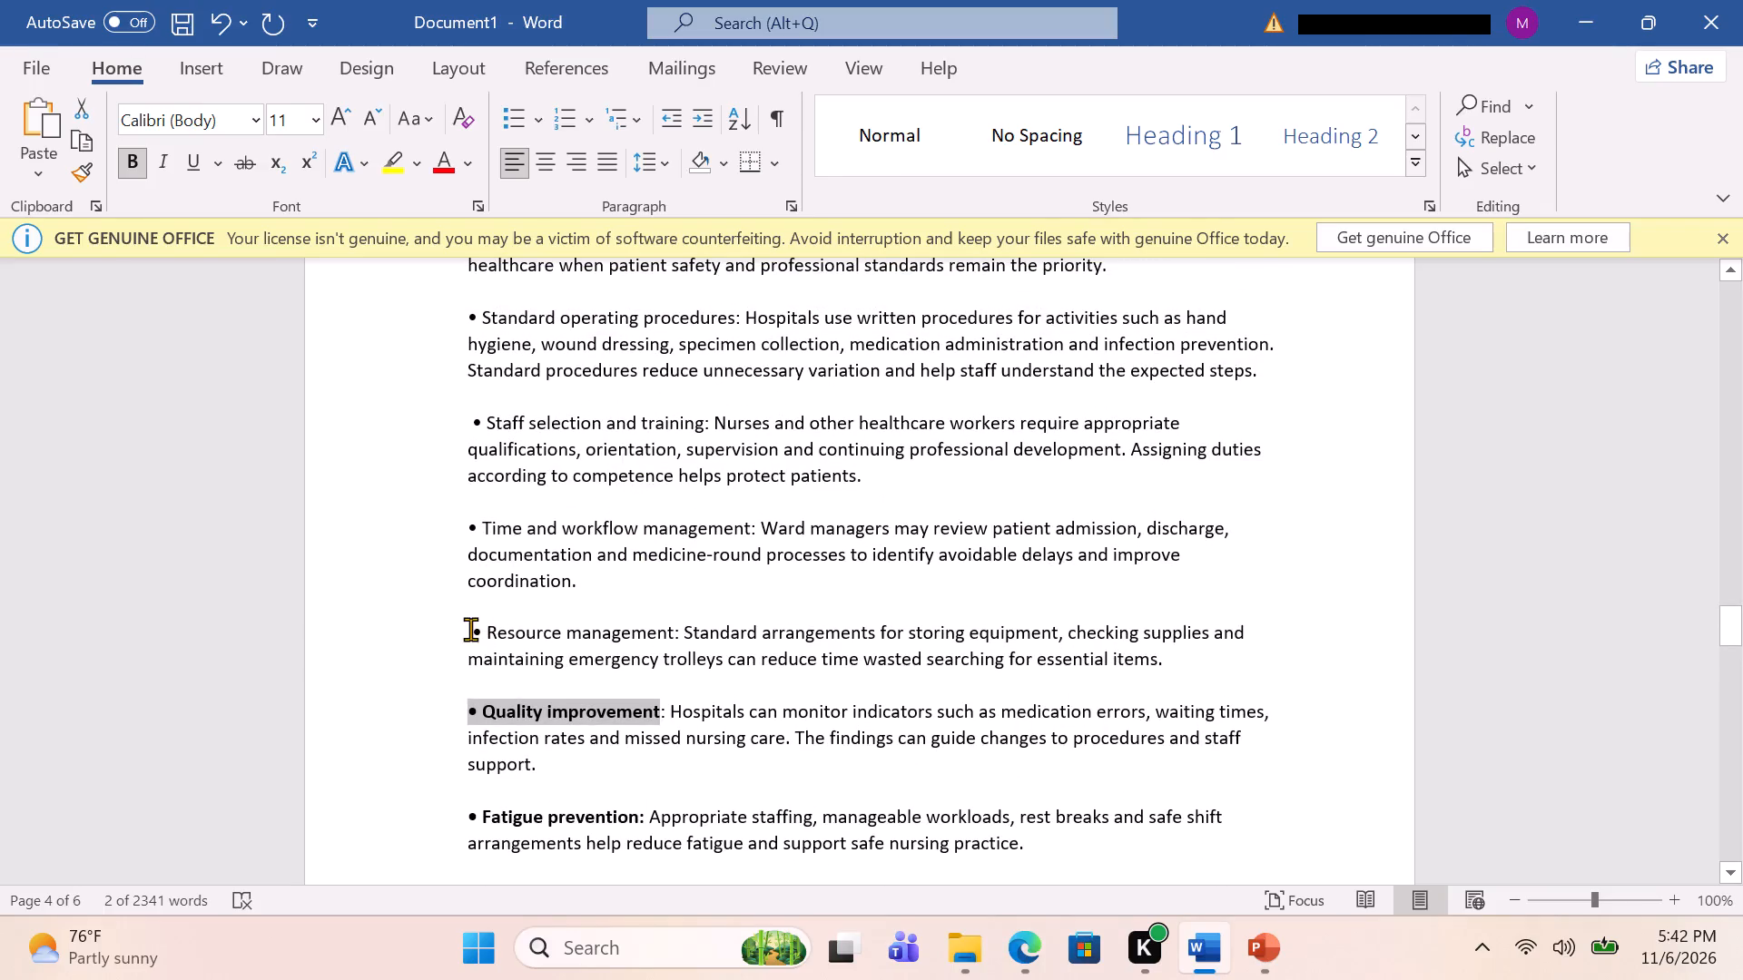
{"action": "left_click_drag", "start_coordinate": [470, 629], "coordinate": [645, 631]}
{"action": "left_click", "coordinate": [650, 586]}
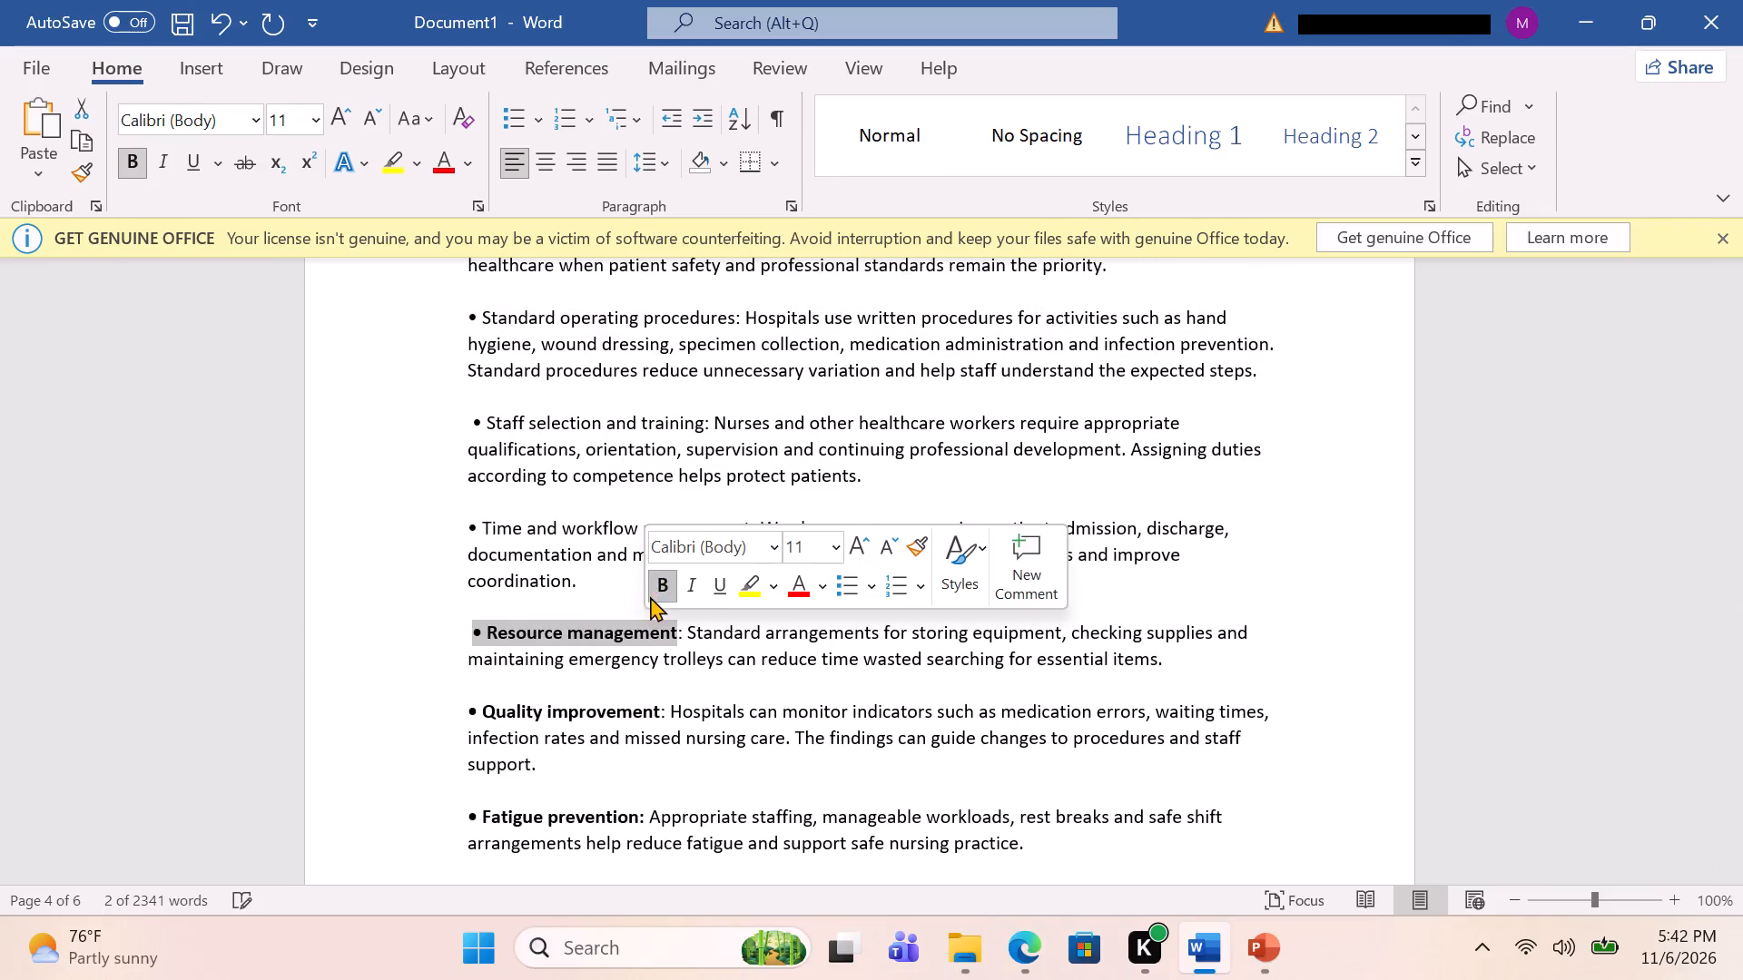
Make the Time and workflow management, Staff selection and training, and Standard operating procedures bullet labels bold.
{"action": "left_click_drag", "start_coordinate": [461, 534], "coordinate": [569, 541]}
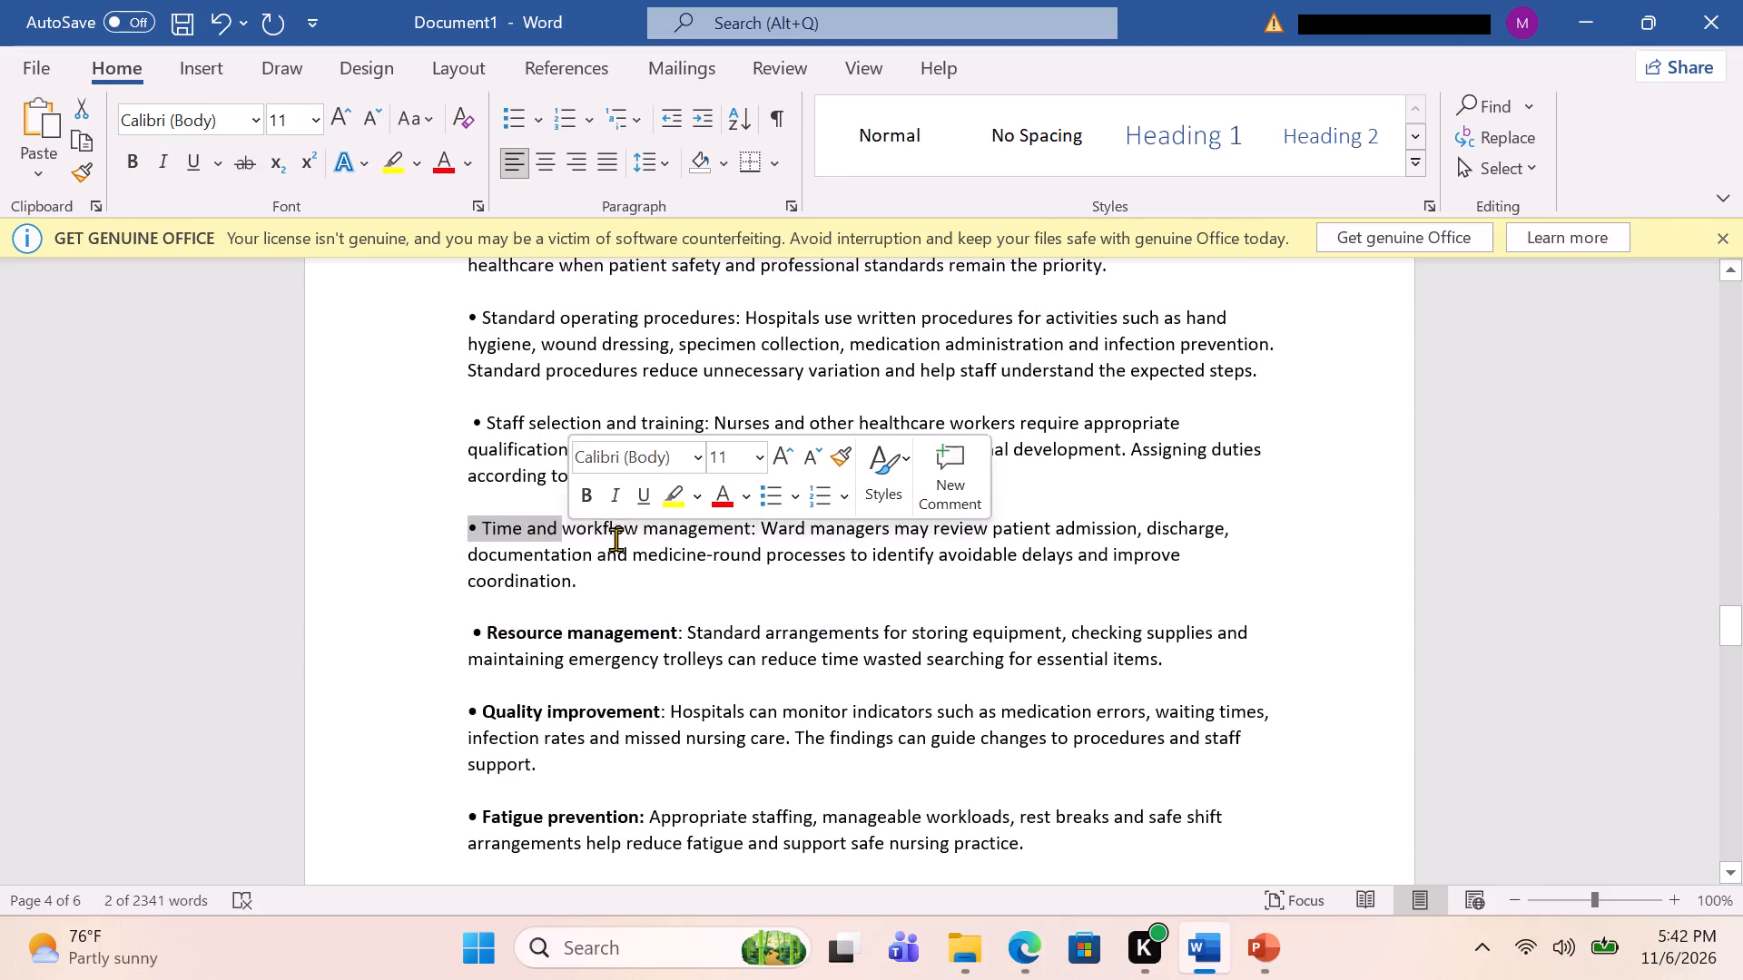
{"action": "left_click_drag", "start_coordinate": [680, 538], "coordinate": [701, 536]}
{"action": "left_click", "coordinate": [485, 540]}
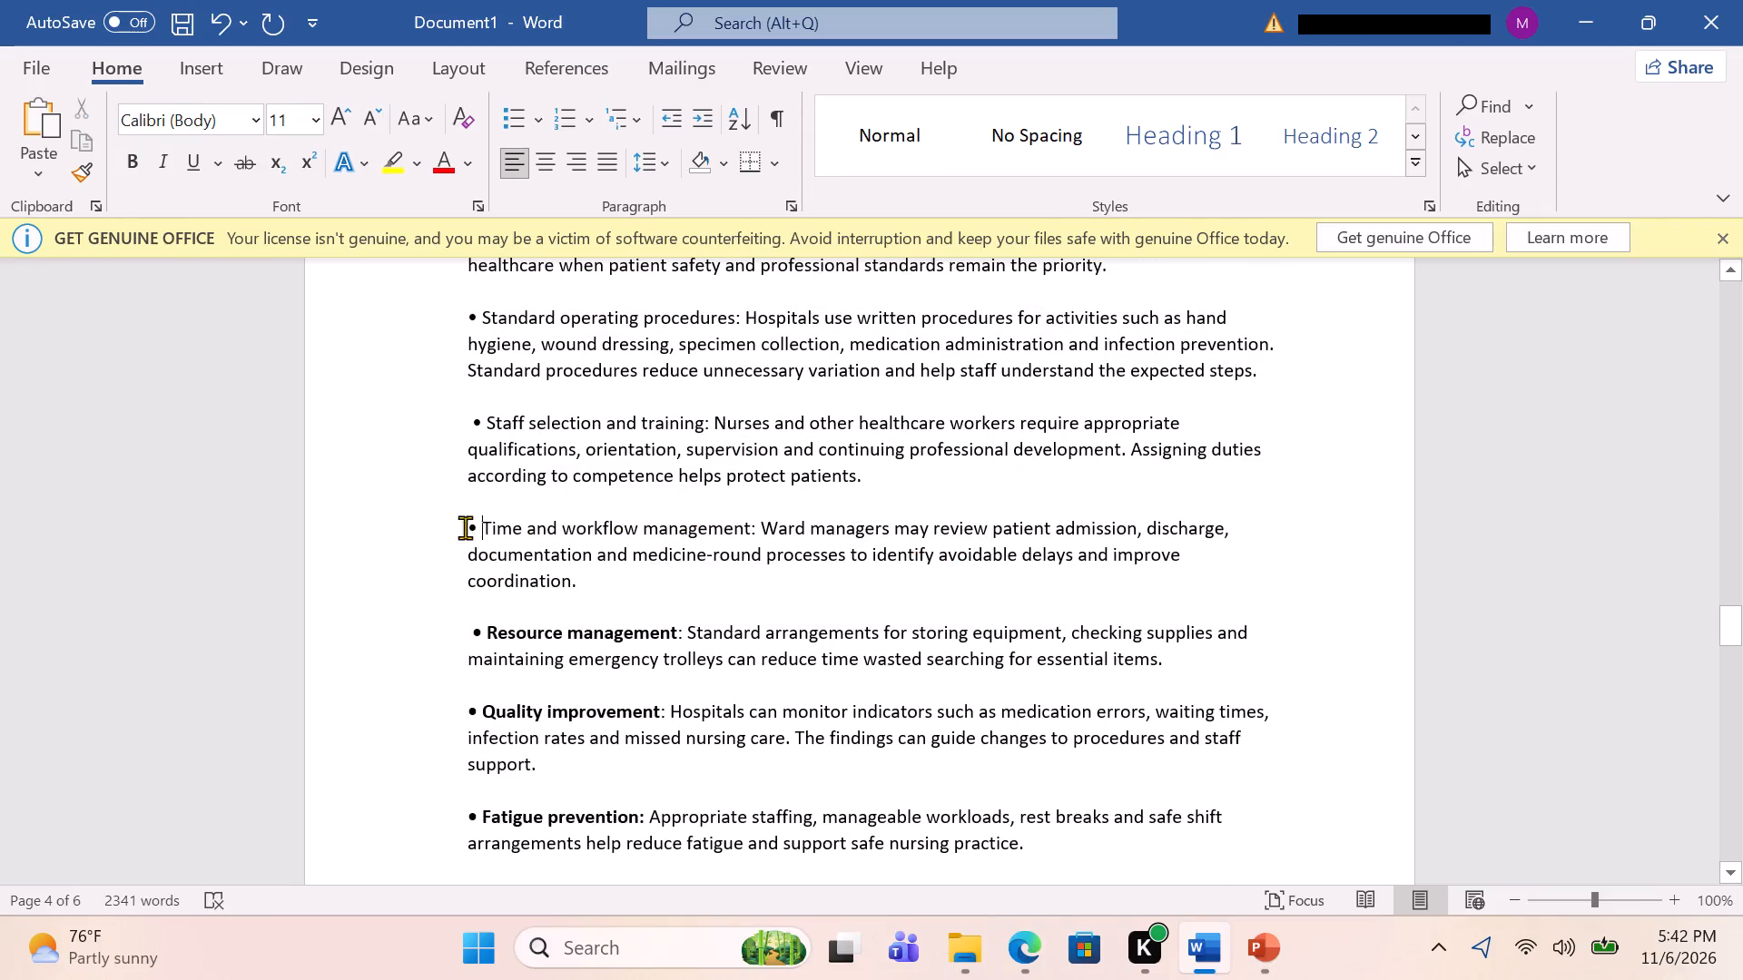
{"action": "left_click_drag", "start_coordinate": [465, 527], "coordinate": [747, 520]}
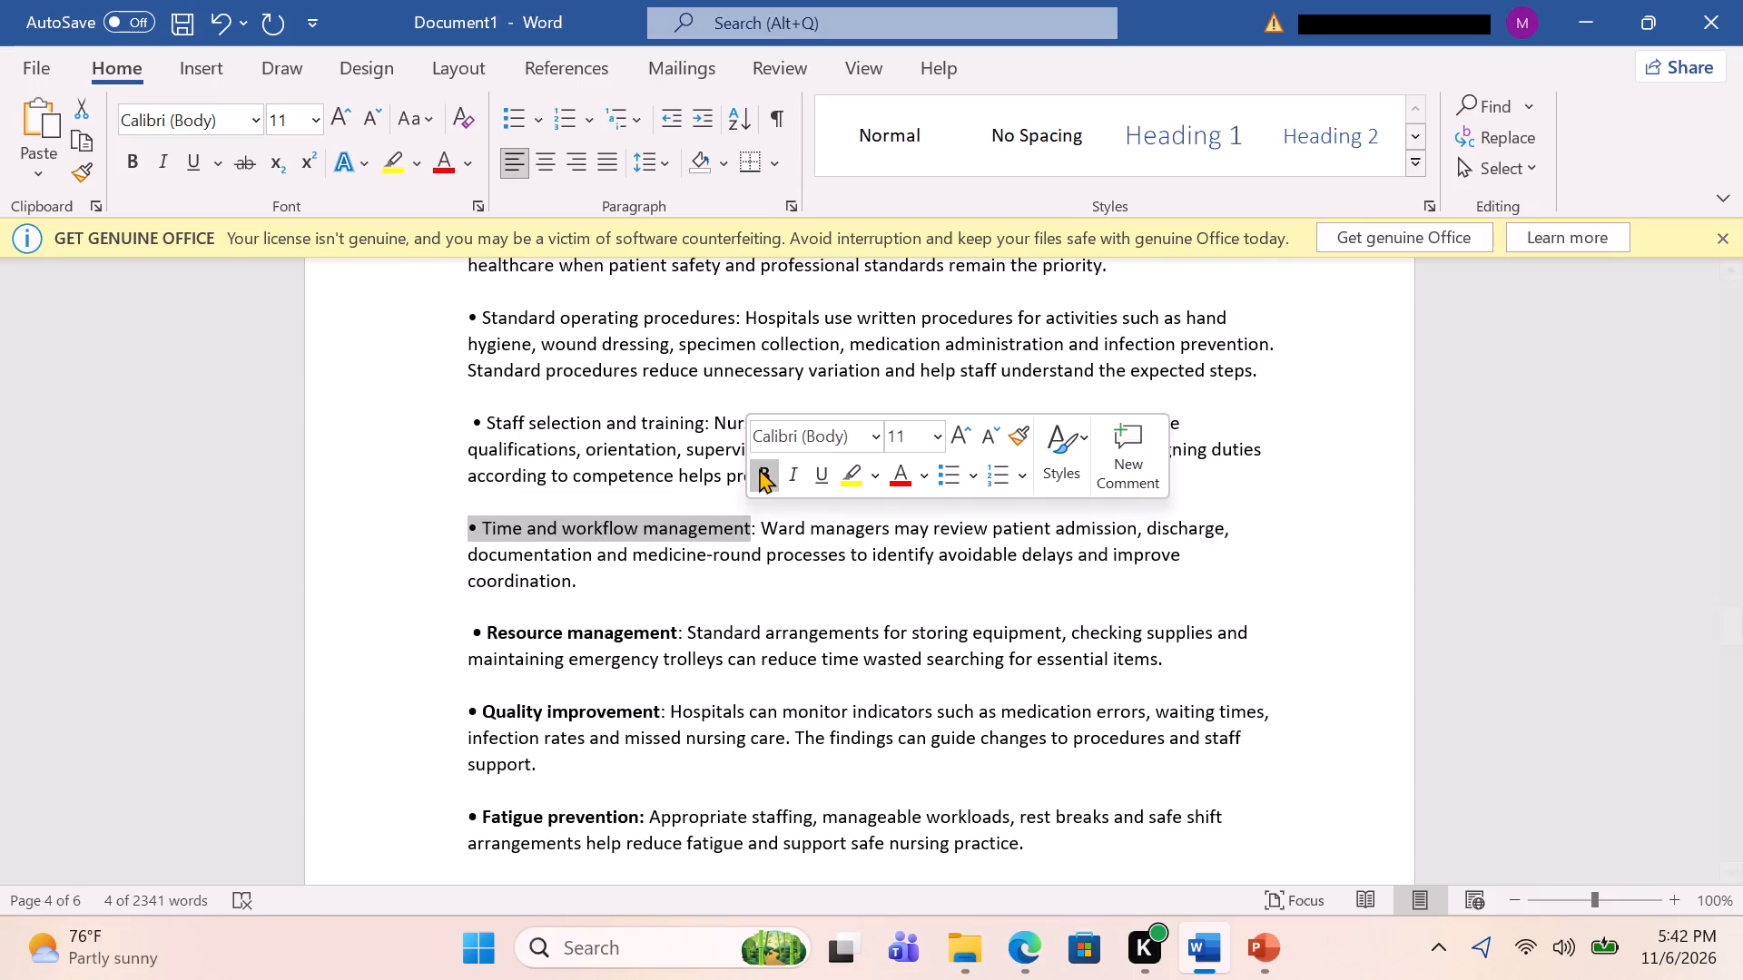
{"action": "left_click", "coordinate": [759, 468]}
{"action": "scroll", "coordinate": [666, 503], "scroll_direction": "up", "scroll_amount": 3}
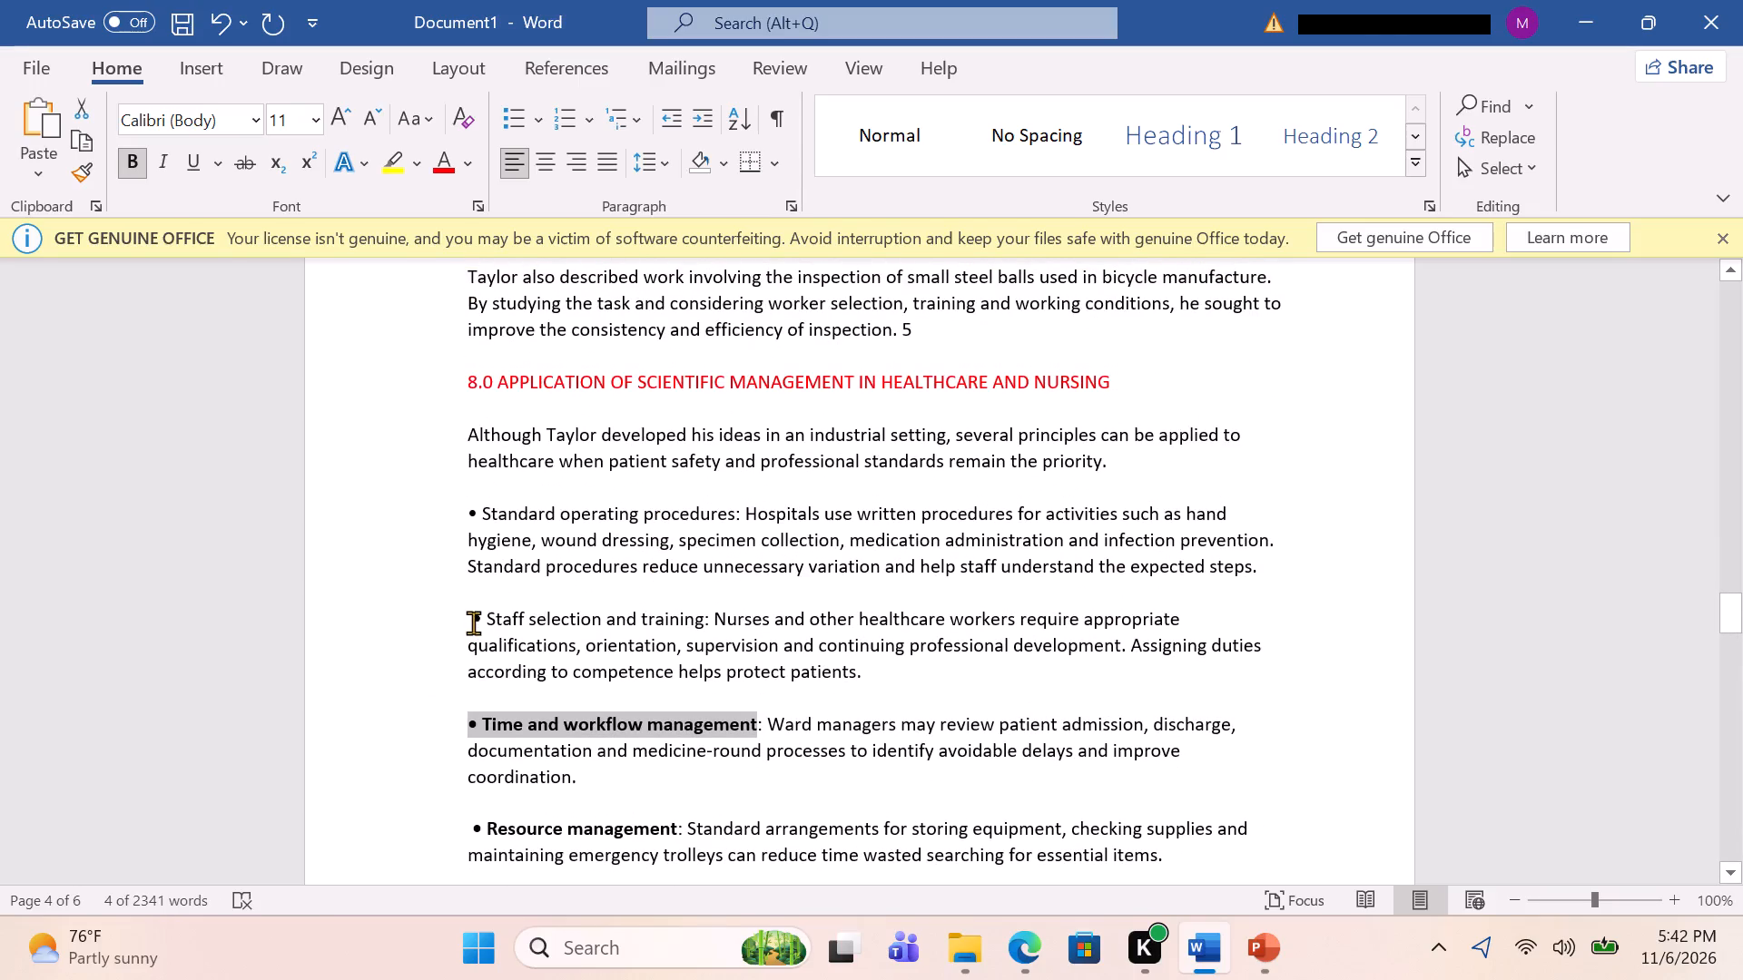
{"action": "left_click_drag", "start_coordinate": [474, 617], "coordinate": [705, 617]}
{"action": "left_click", "coordinate": [728, 574]}
{"action": "scroll", "coordinate": [562, 559], "scroll_direction": "up", "scroll_amount": 1}
{"action": "left_click_drag", "start_coordinate": [471, 584], "coordinate": [728, 584]}
{"action": "left_click", "coordinate": [741, 536]}
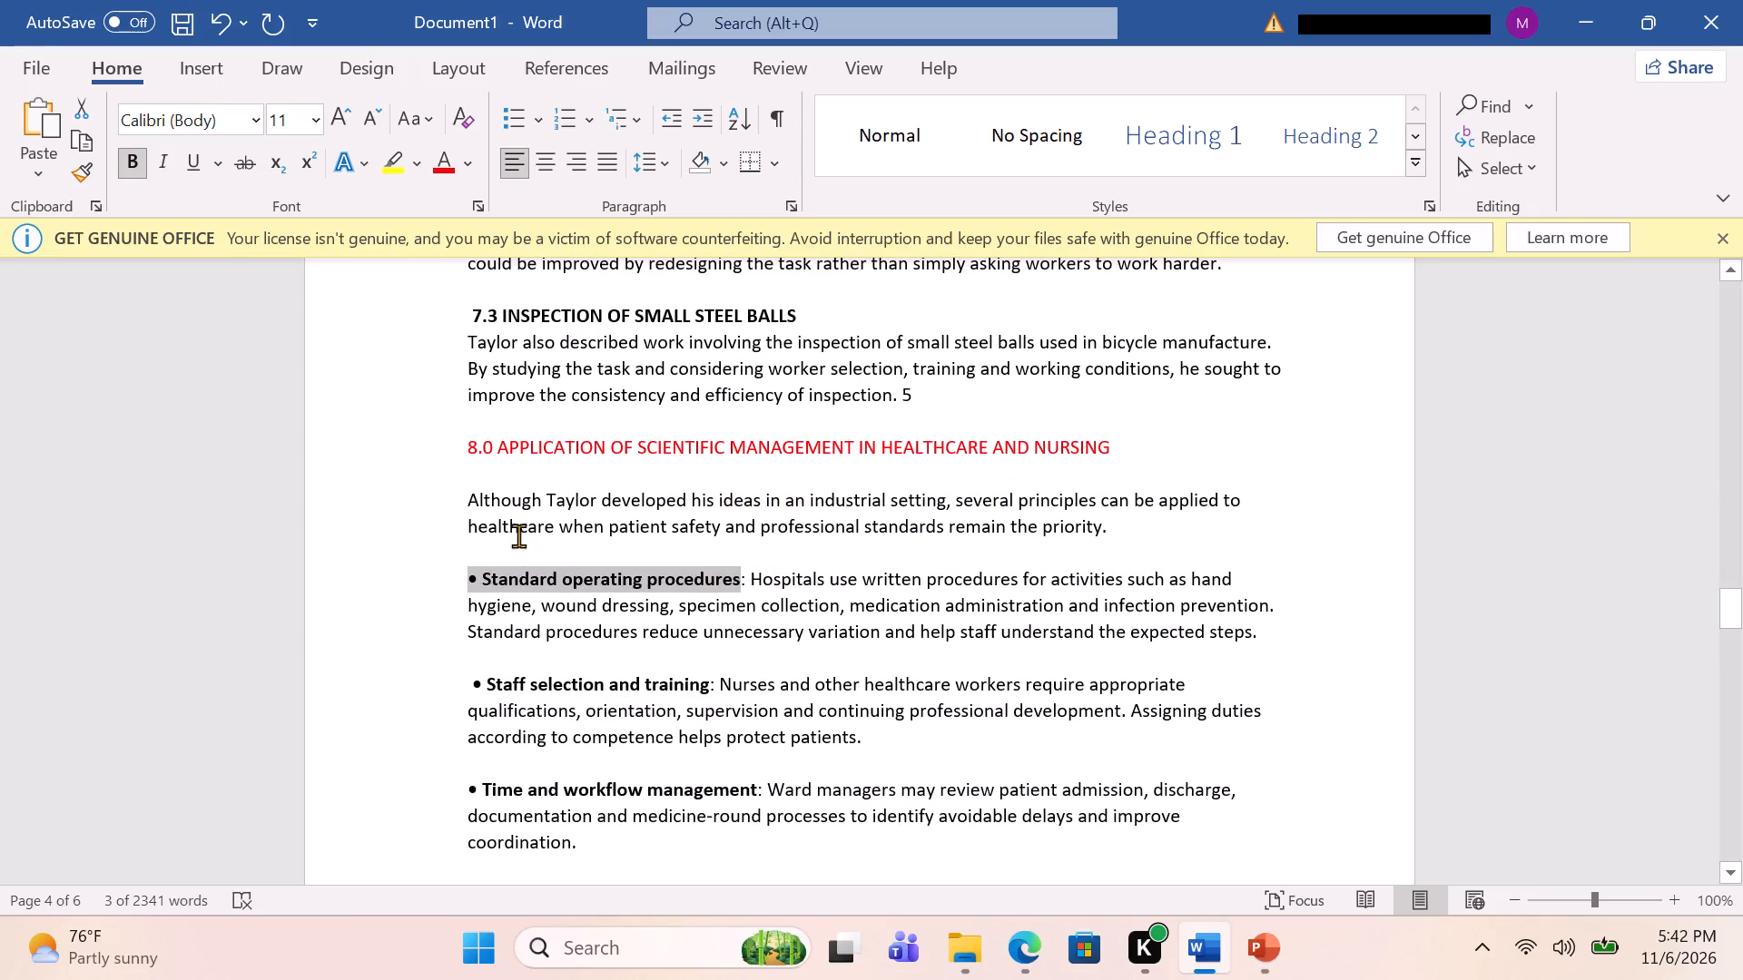
{"action": "scroll", "coordinate": [560, 612], "scroll_direction": "down", "scroll_amount": 3}
{"action": "left_click", "coordinate": [438, 625]}
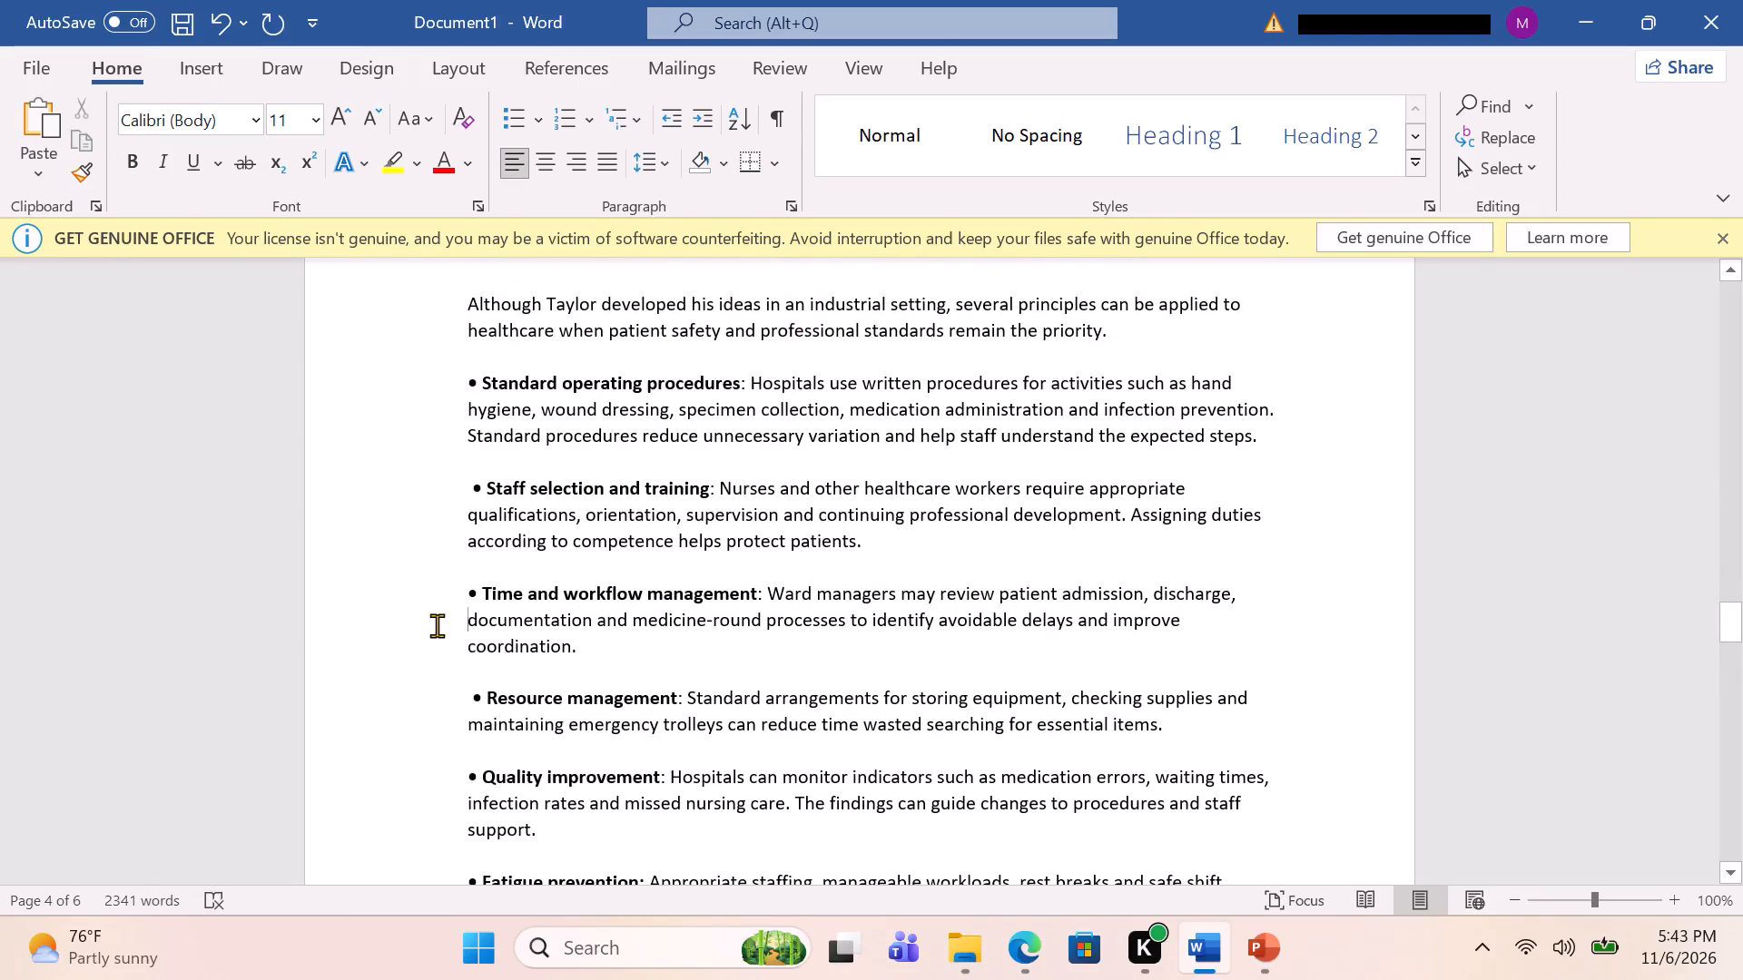
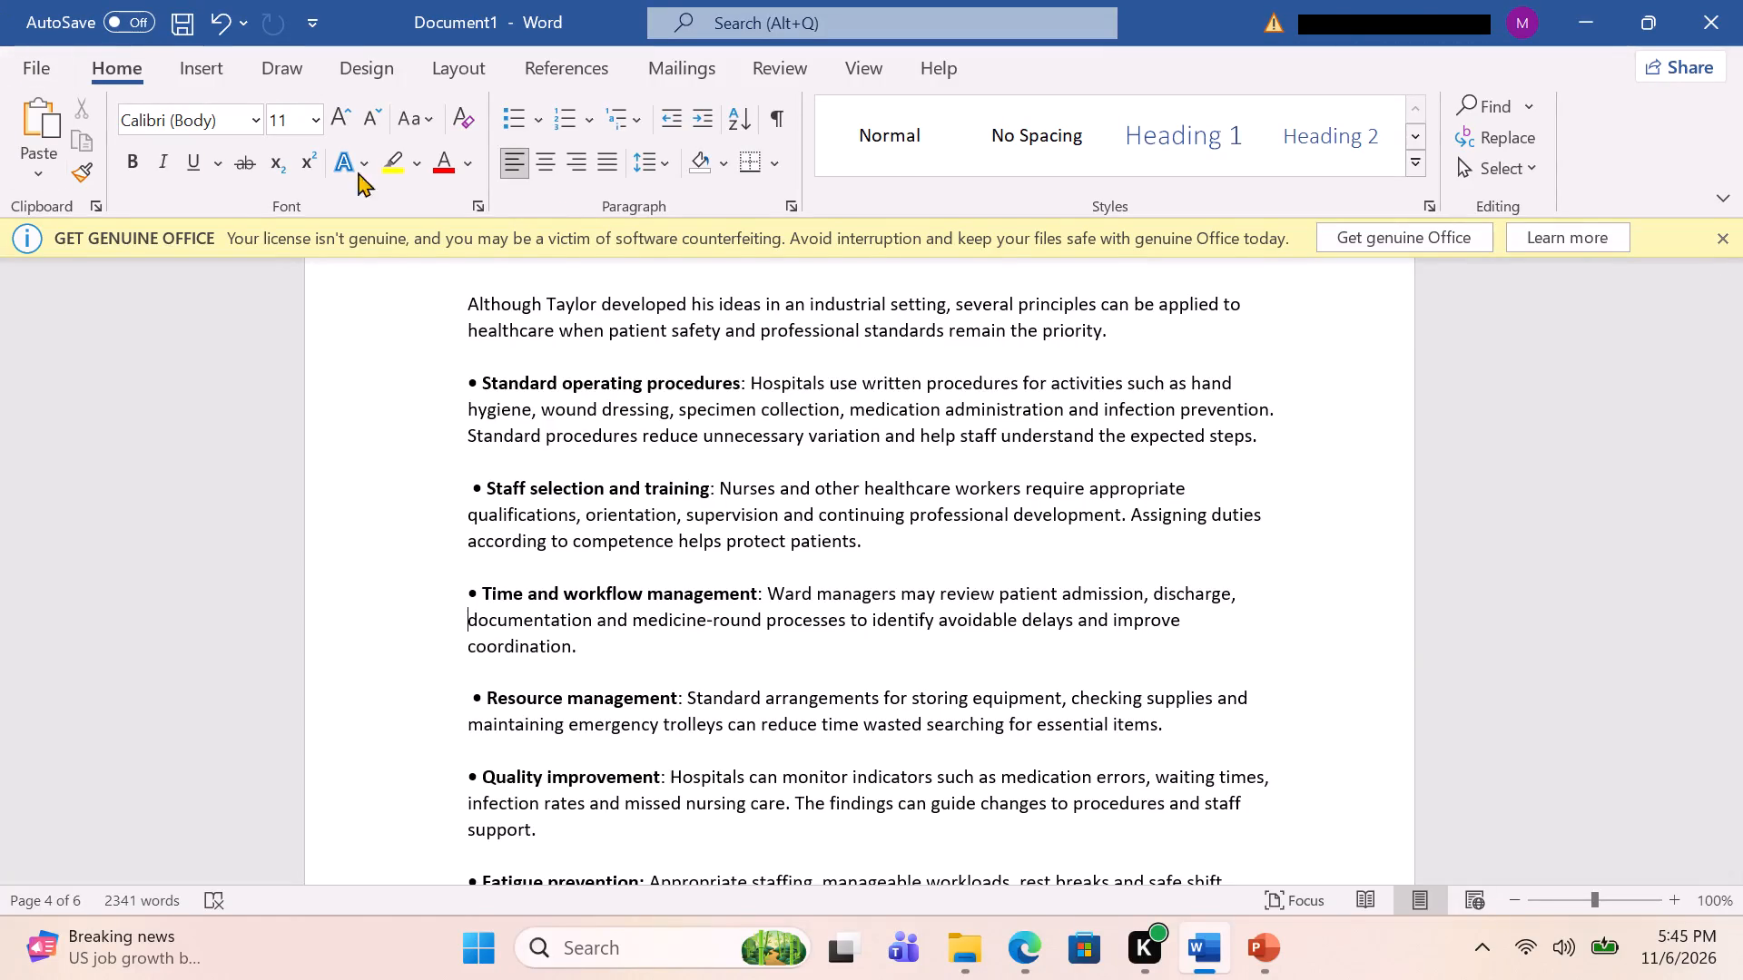
Start a new paragraph at "Scientific management should not be used to reduce nursing".
{"action": "scroll", "coordinate": [497, 481], "scroll_direction": "down", "scroll_amount": 10}
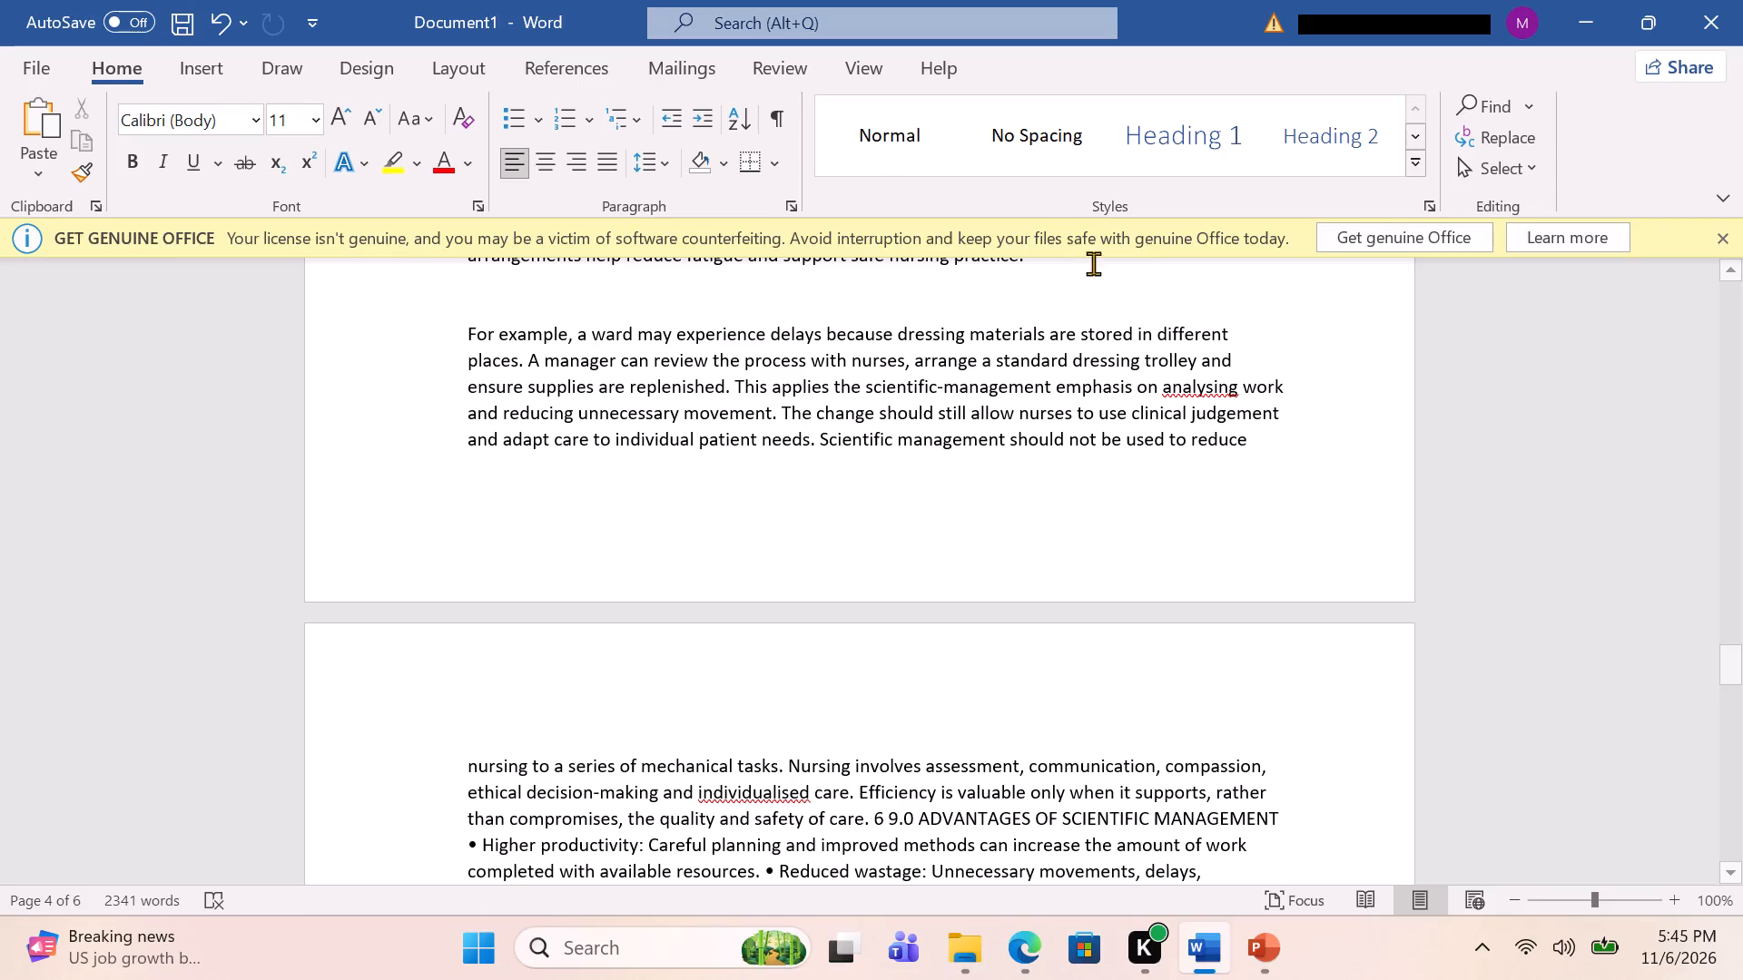
{"action": "left_click", "coordinate": [821, 439]}
{"action": "key", "text": "Return"}
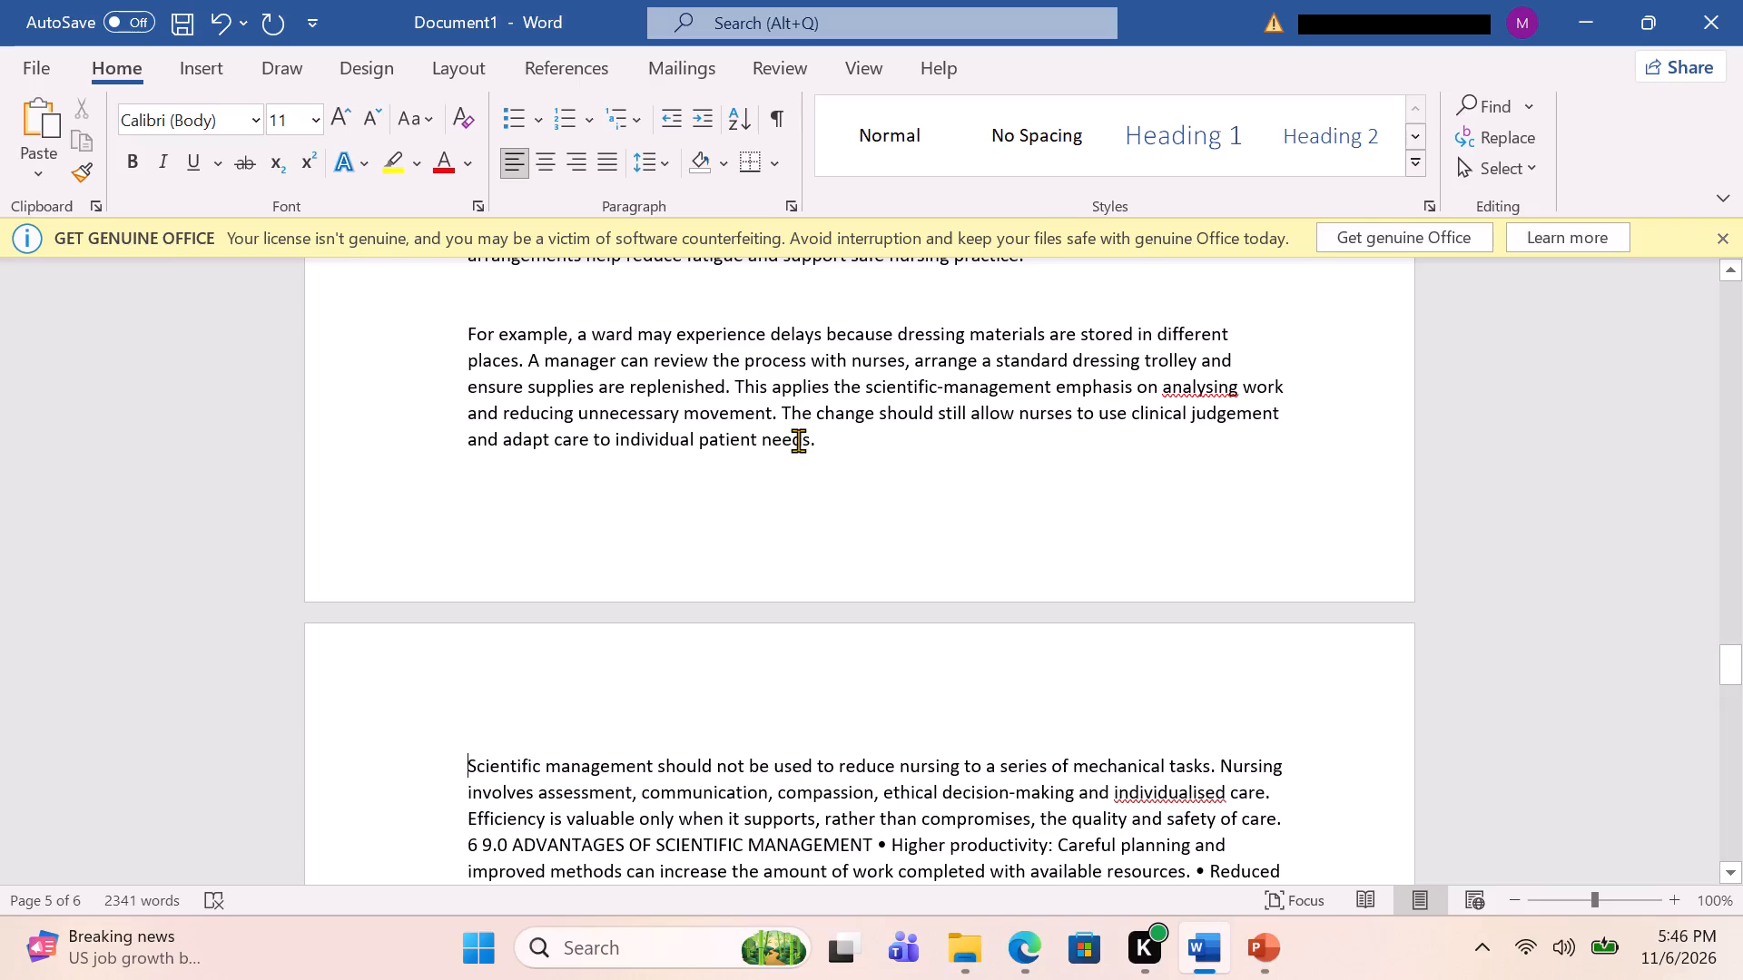
Put the 9.0 ADVANTAGES OF SCIENTIFIC MANAGEMENT heading on its own line with a blank line above and below, removing the stray 6 before it.
{"action": "scroll", "coordinate": [781, 496], "scroll_direction": "down", "scroll_amount": 1}
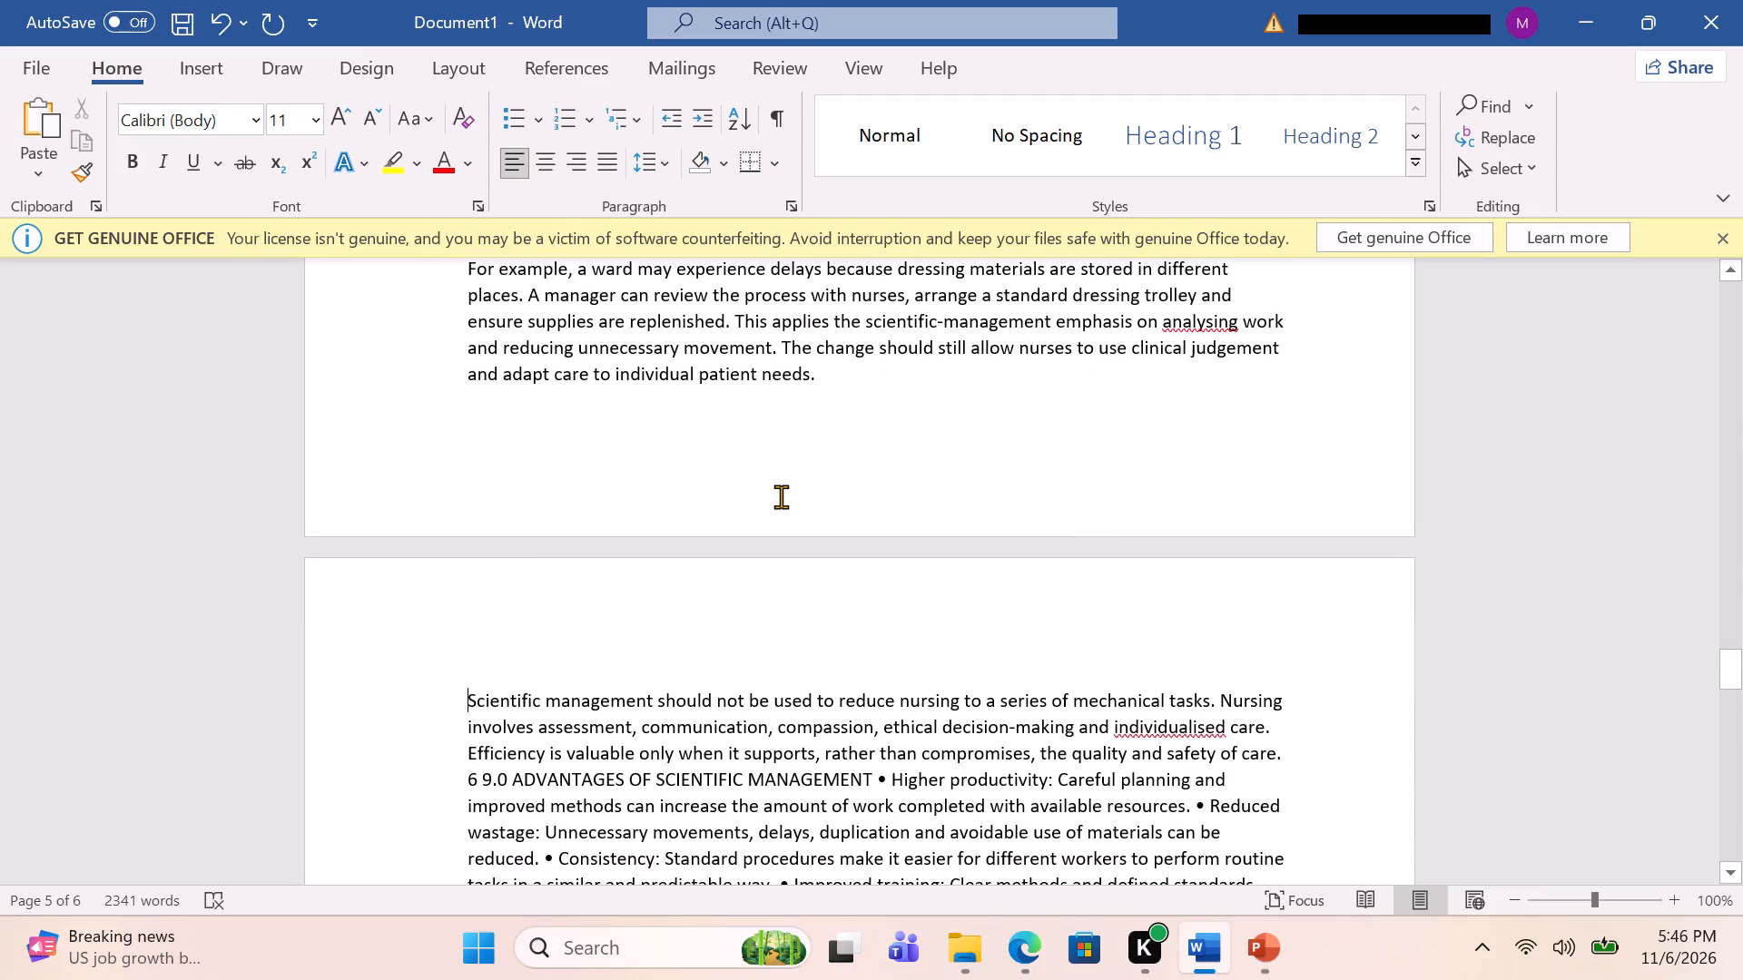
{"action": "scroll", "coordinate": [781, 497], "scroll_direction": "down", "scroll_amount": 6}
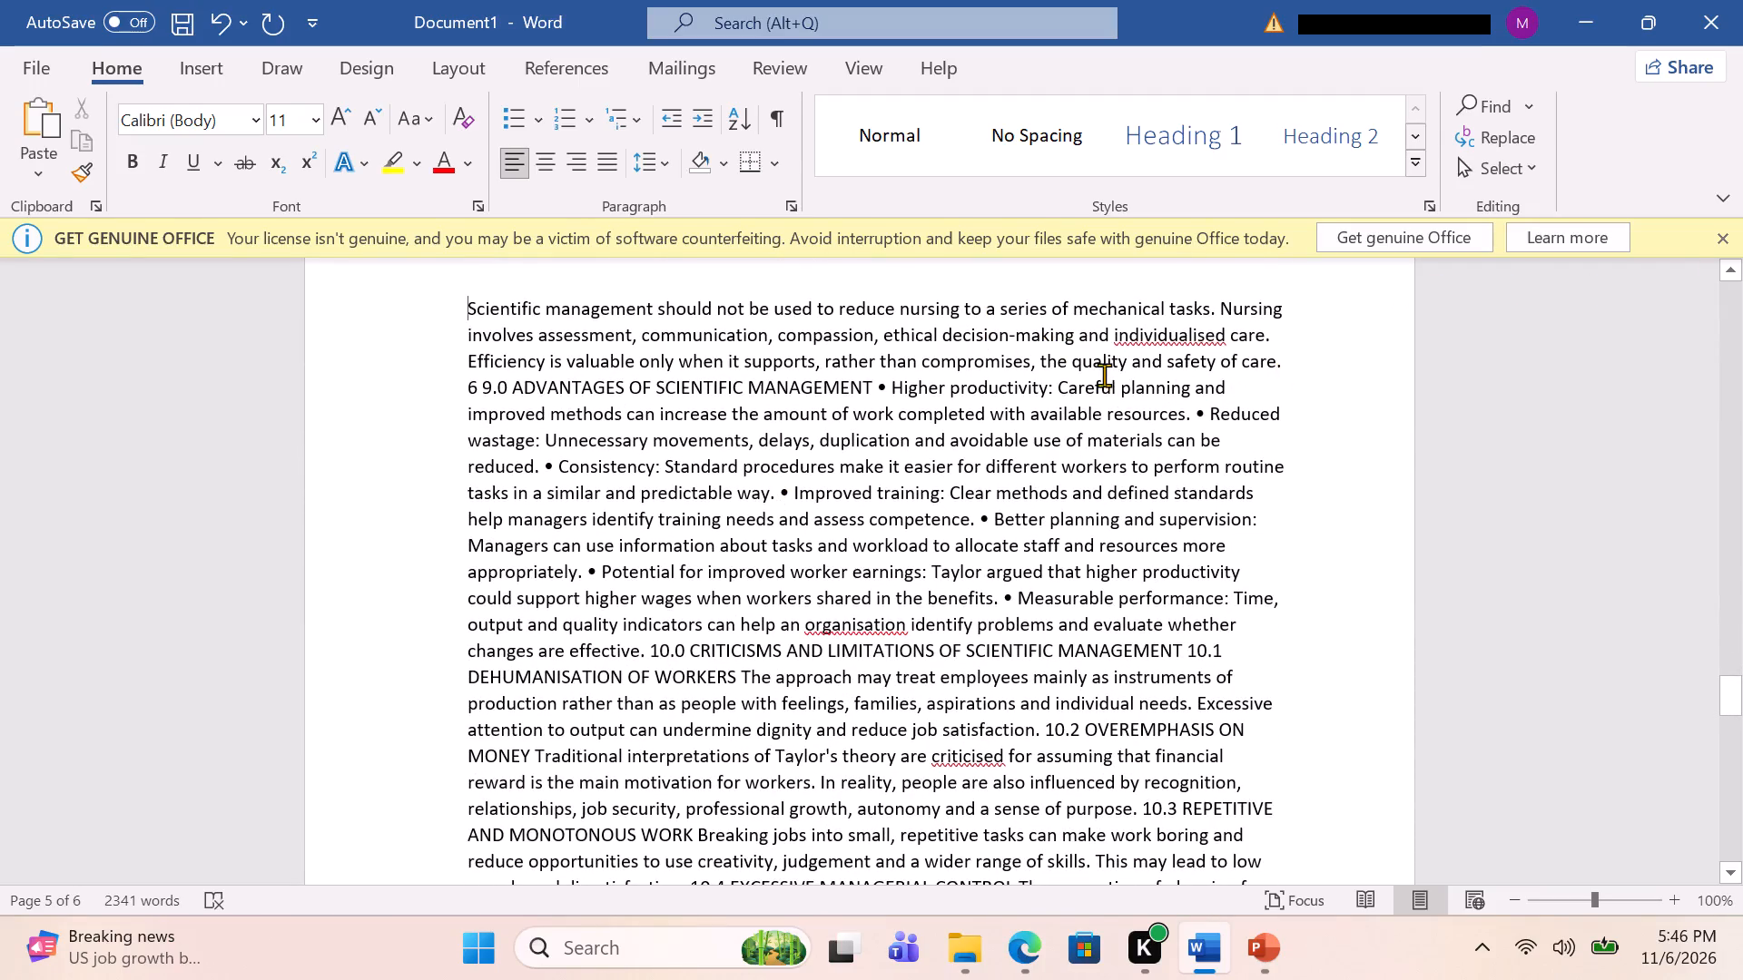
{"action": "left_click", "coordinate": [1294, 358]}
{"action": "key", "text": "Return"}
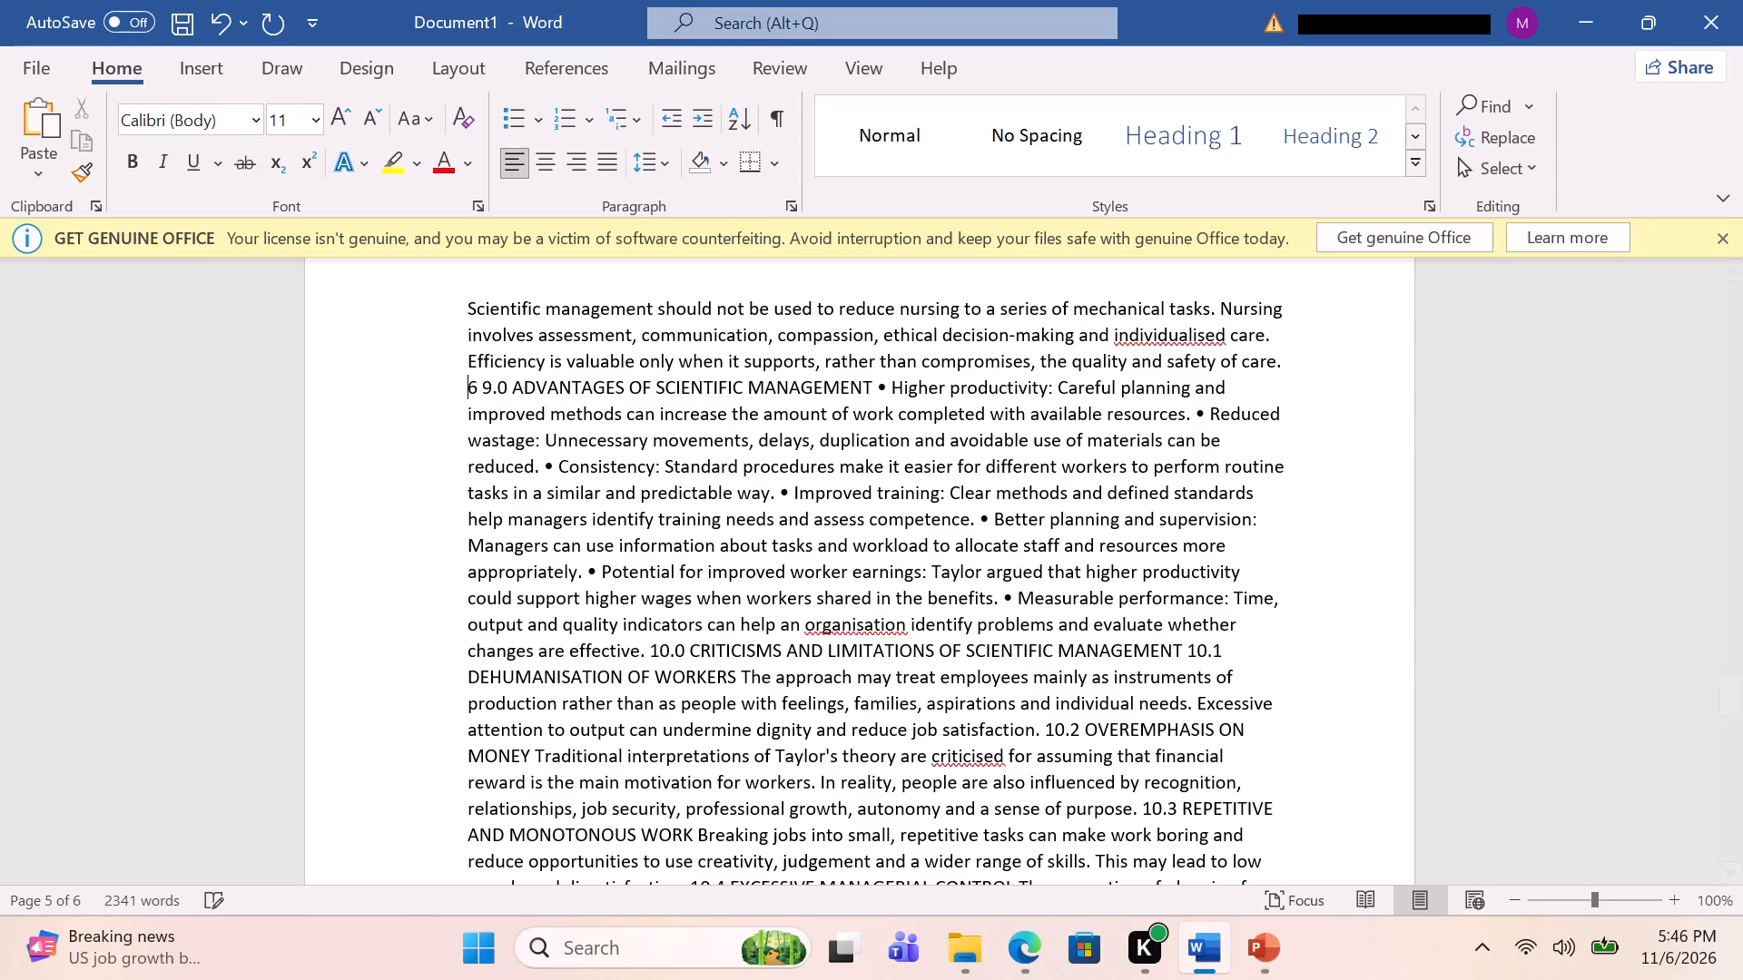
{"action": "key", "text": "Return"}
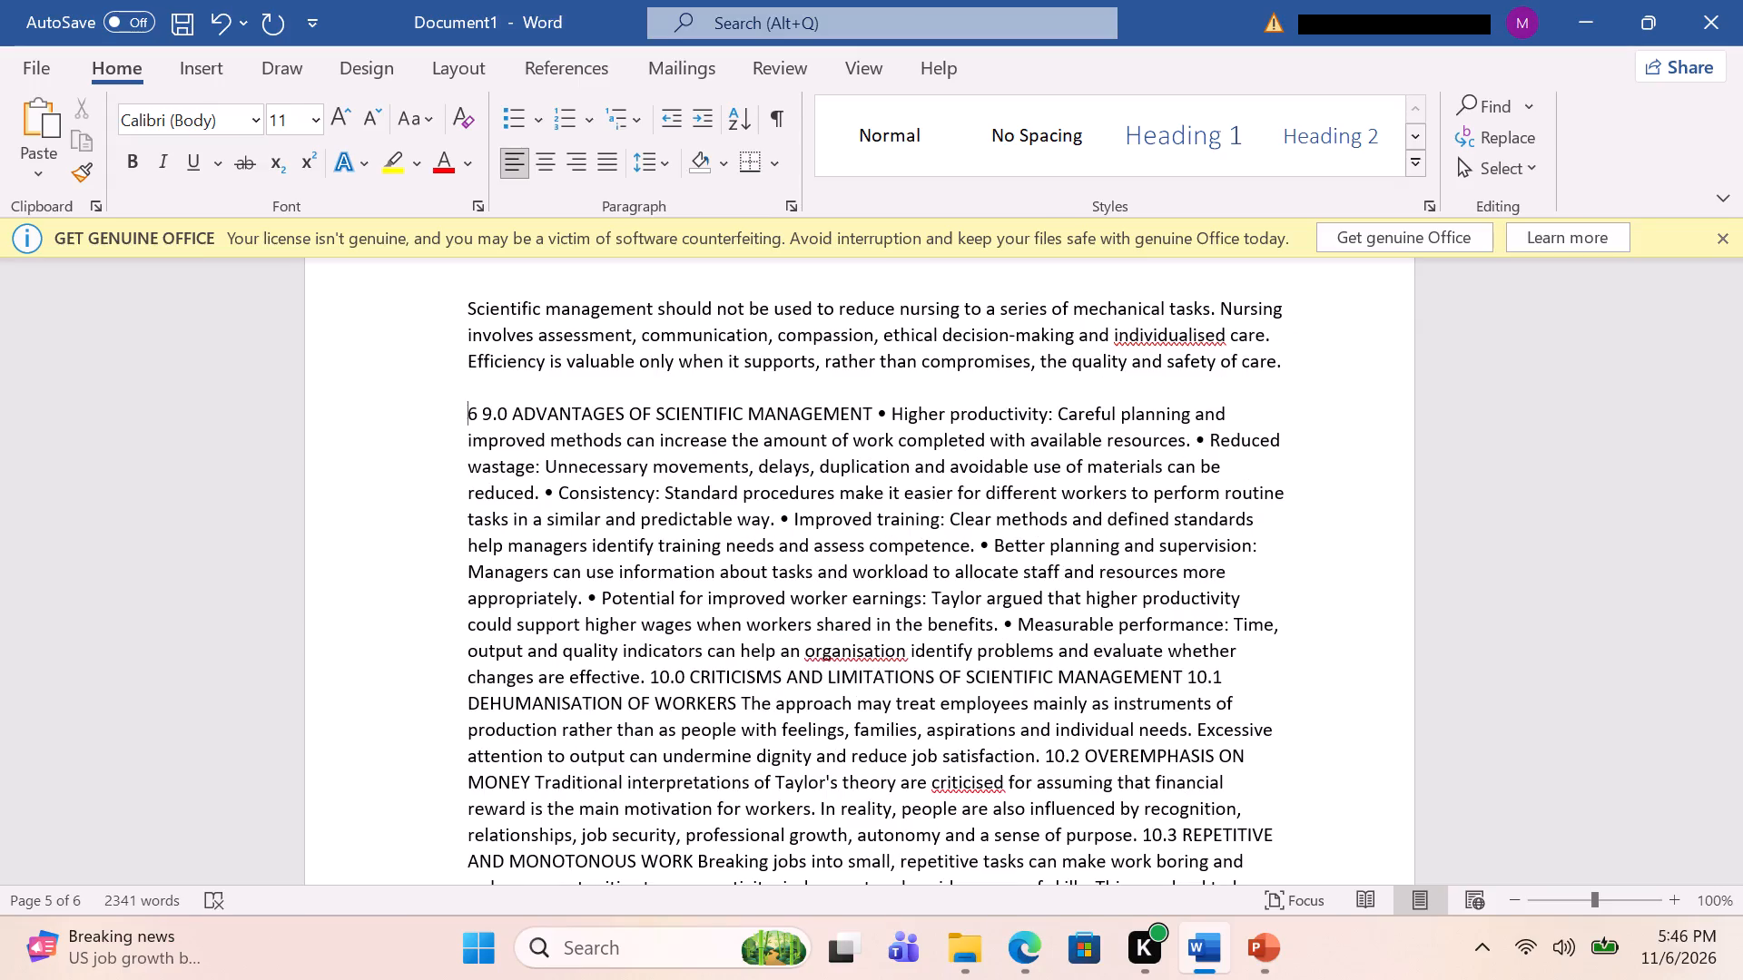
{"action": "left_click", "coordinate": [484, 415]}
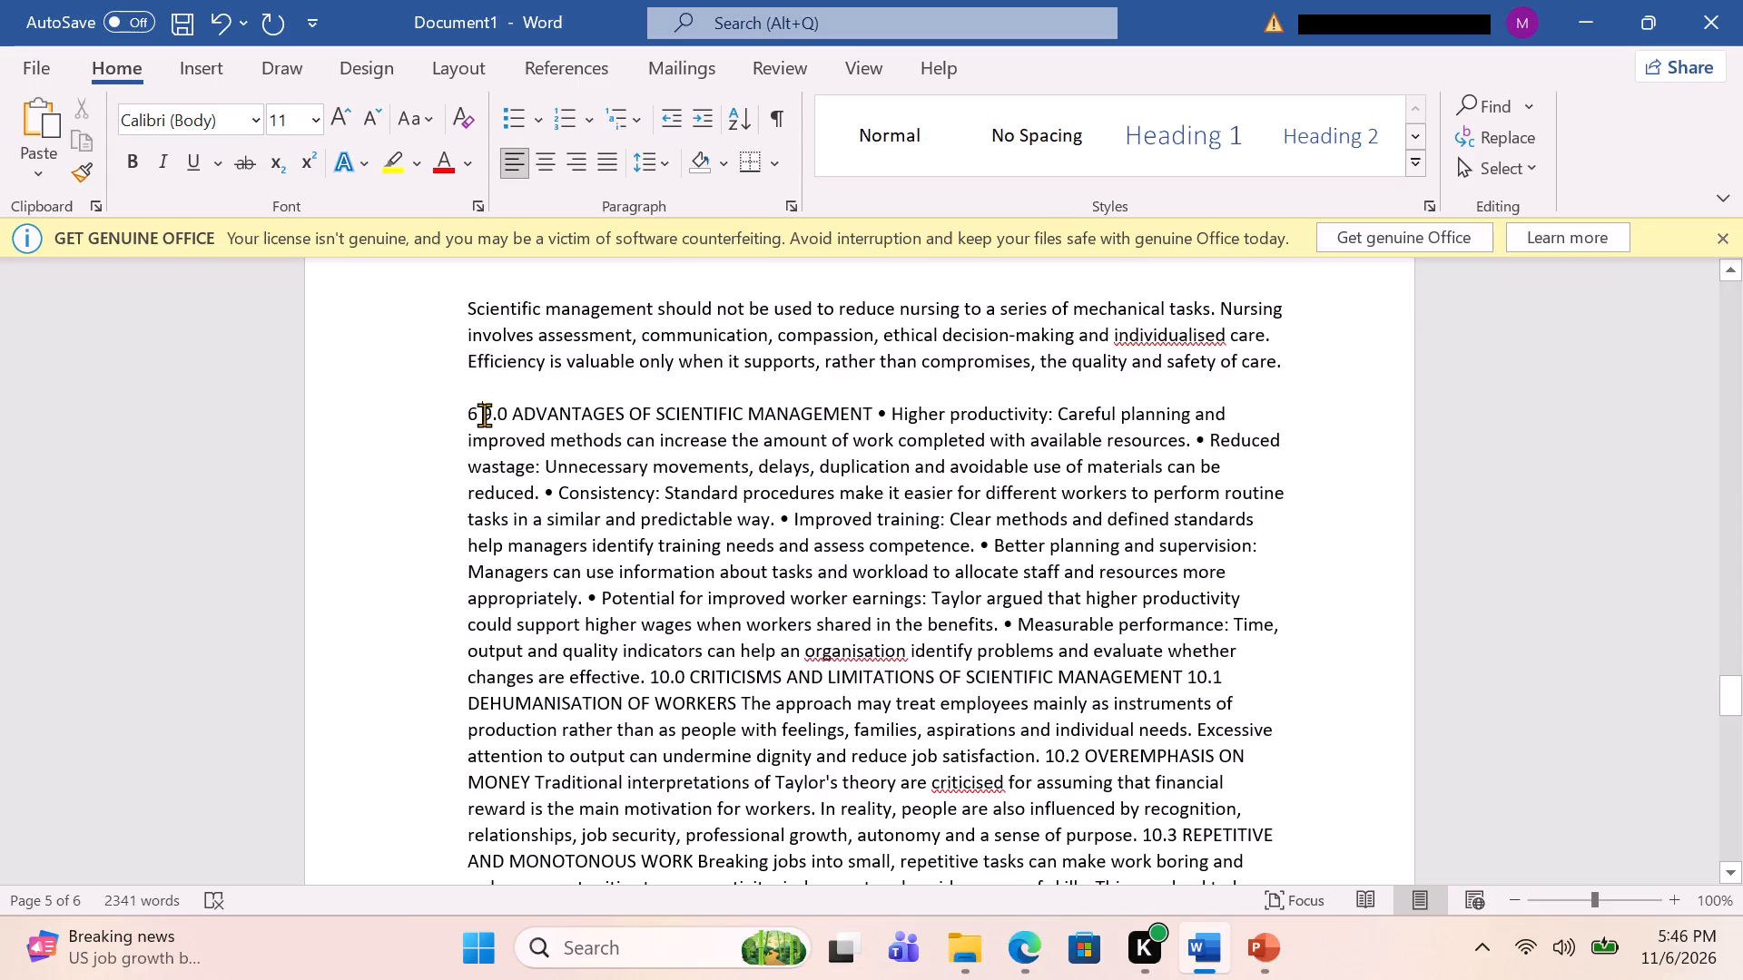
{"action": "key", "text": "BackSpace"}
{"action": "key", "text": "BackSpace"}
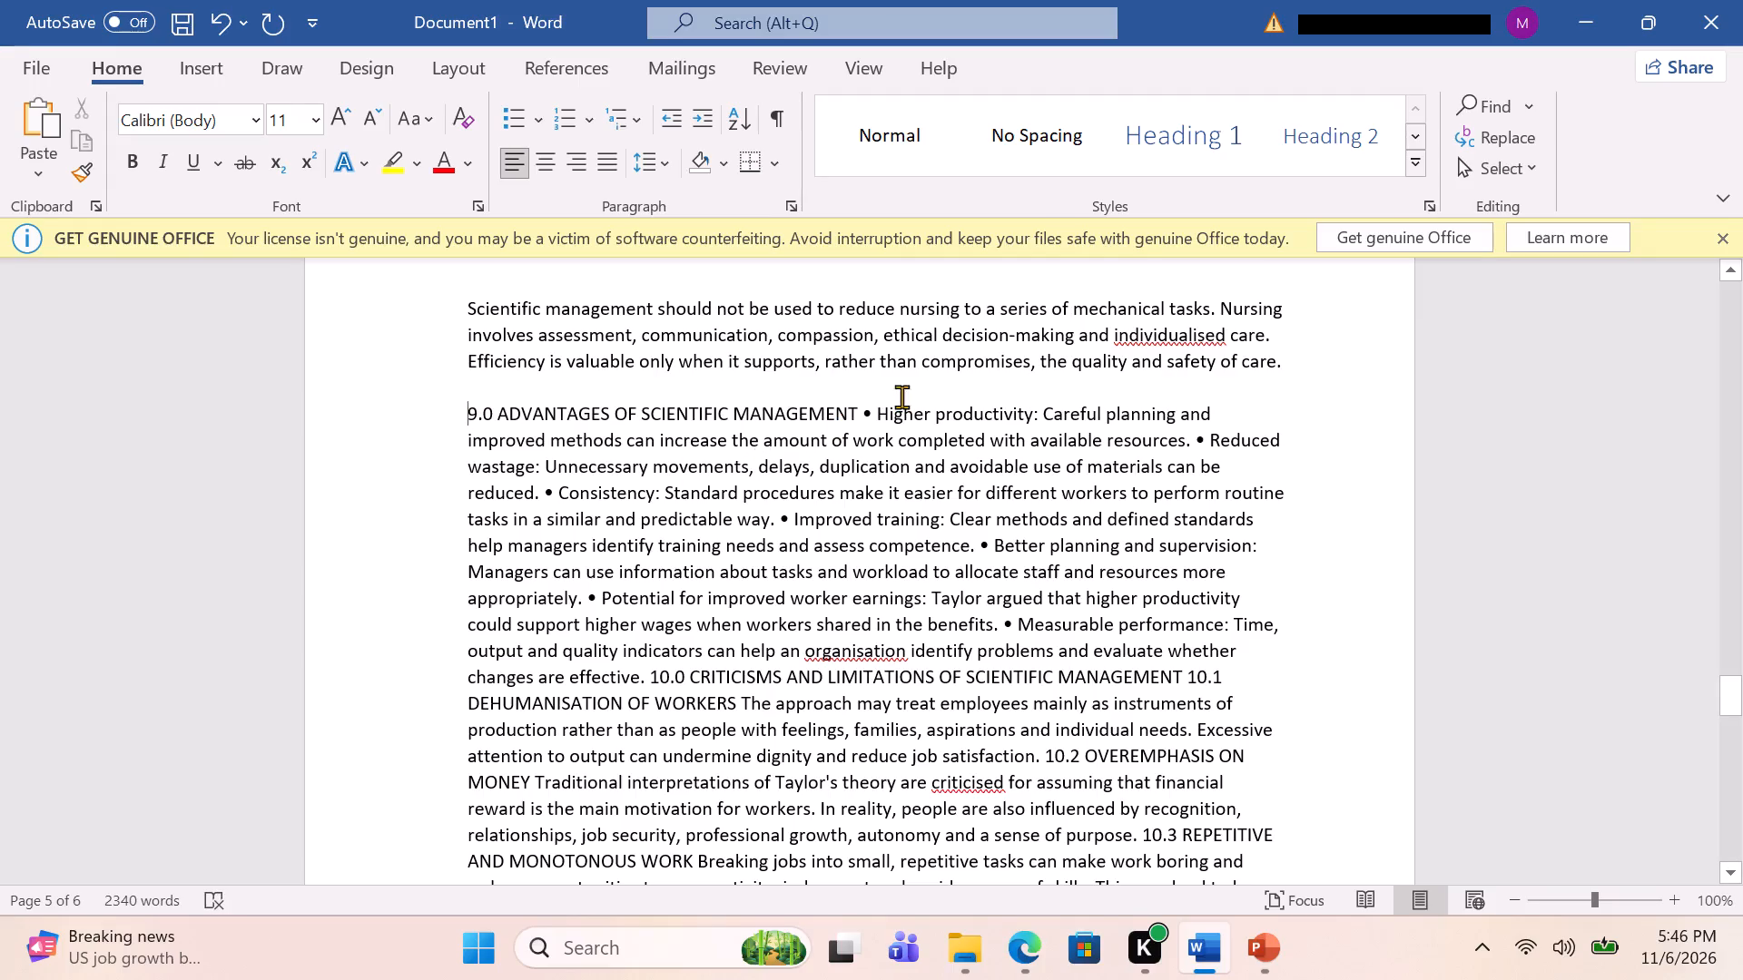
{"action": "left_click", "coordinate": [854, 409]}
{"action": "key", "text": "Return"}
{"action": "key", "text": "Return"}
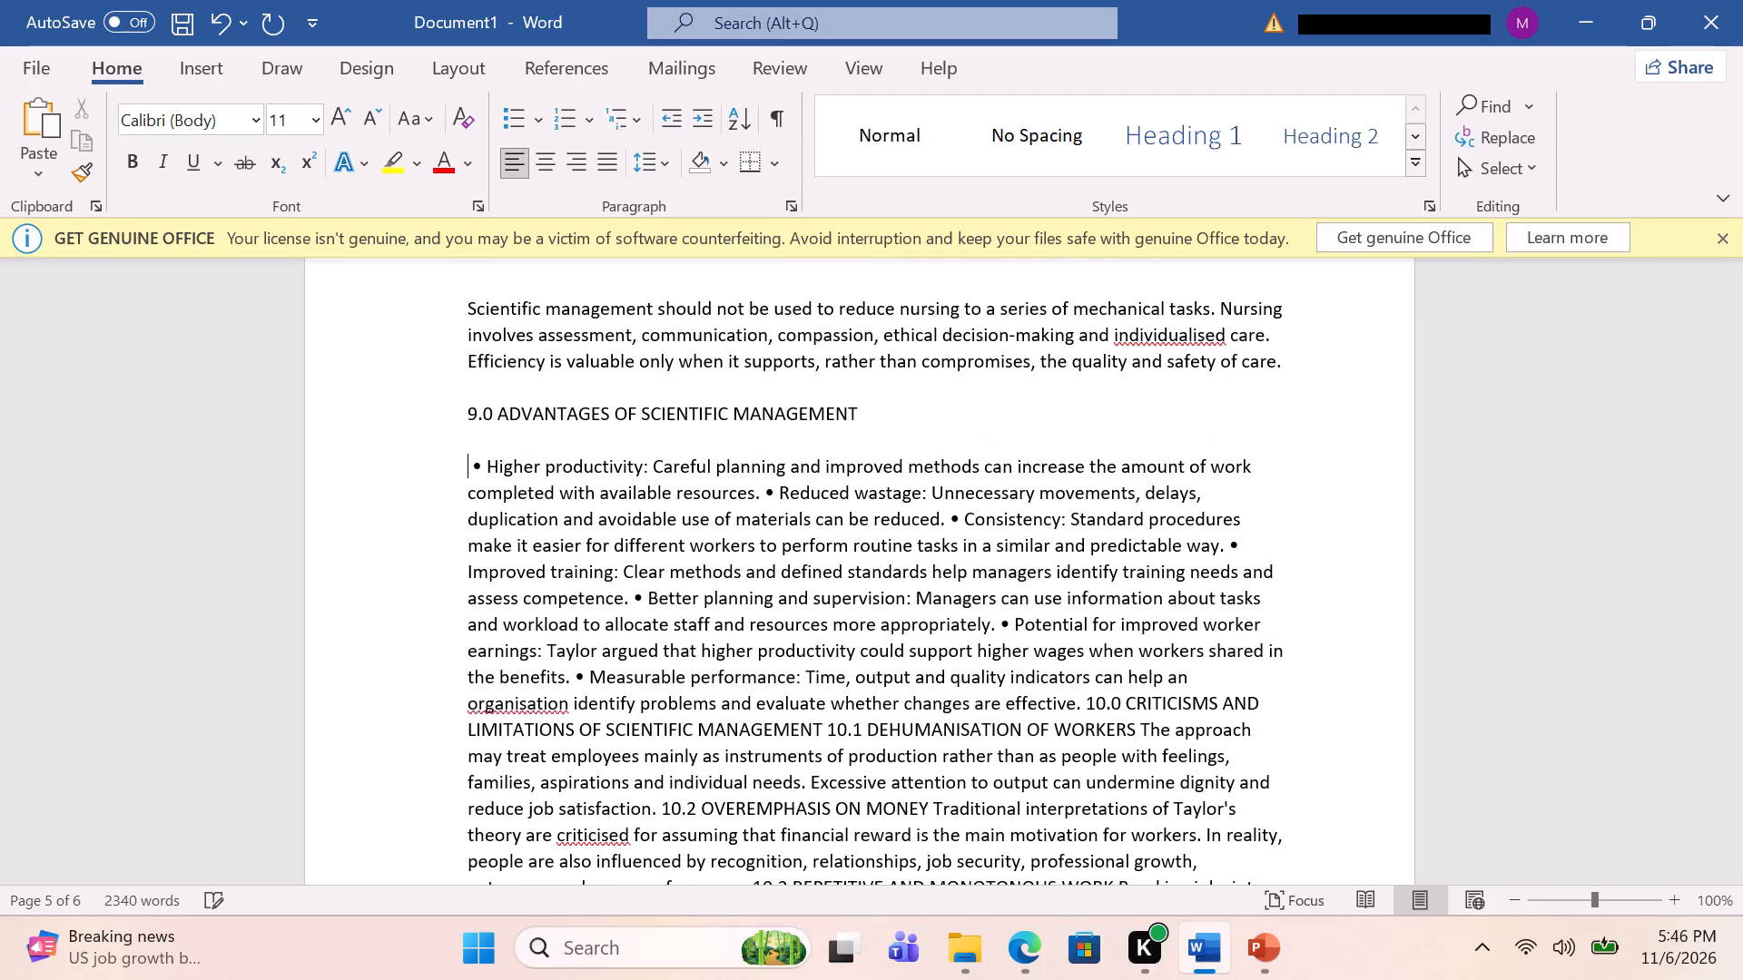
Make the 9.0 ADVANTAGES OF SCIENTIFIC MANAGEMENT heading and the Higher productivity bullet label bold.
{"action": "left_click_drag", "start_coordinate": [458, 415], "coordinate": [546, 415]}
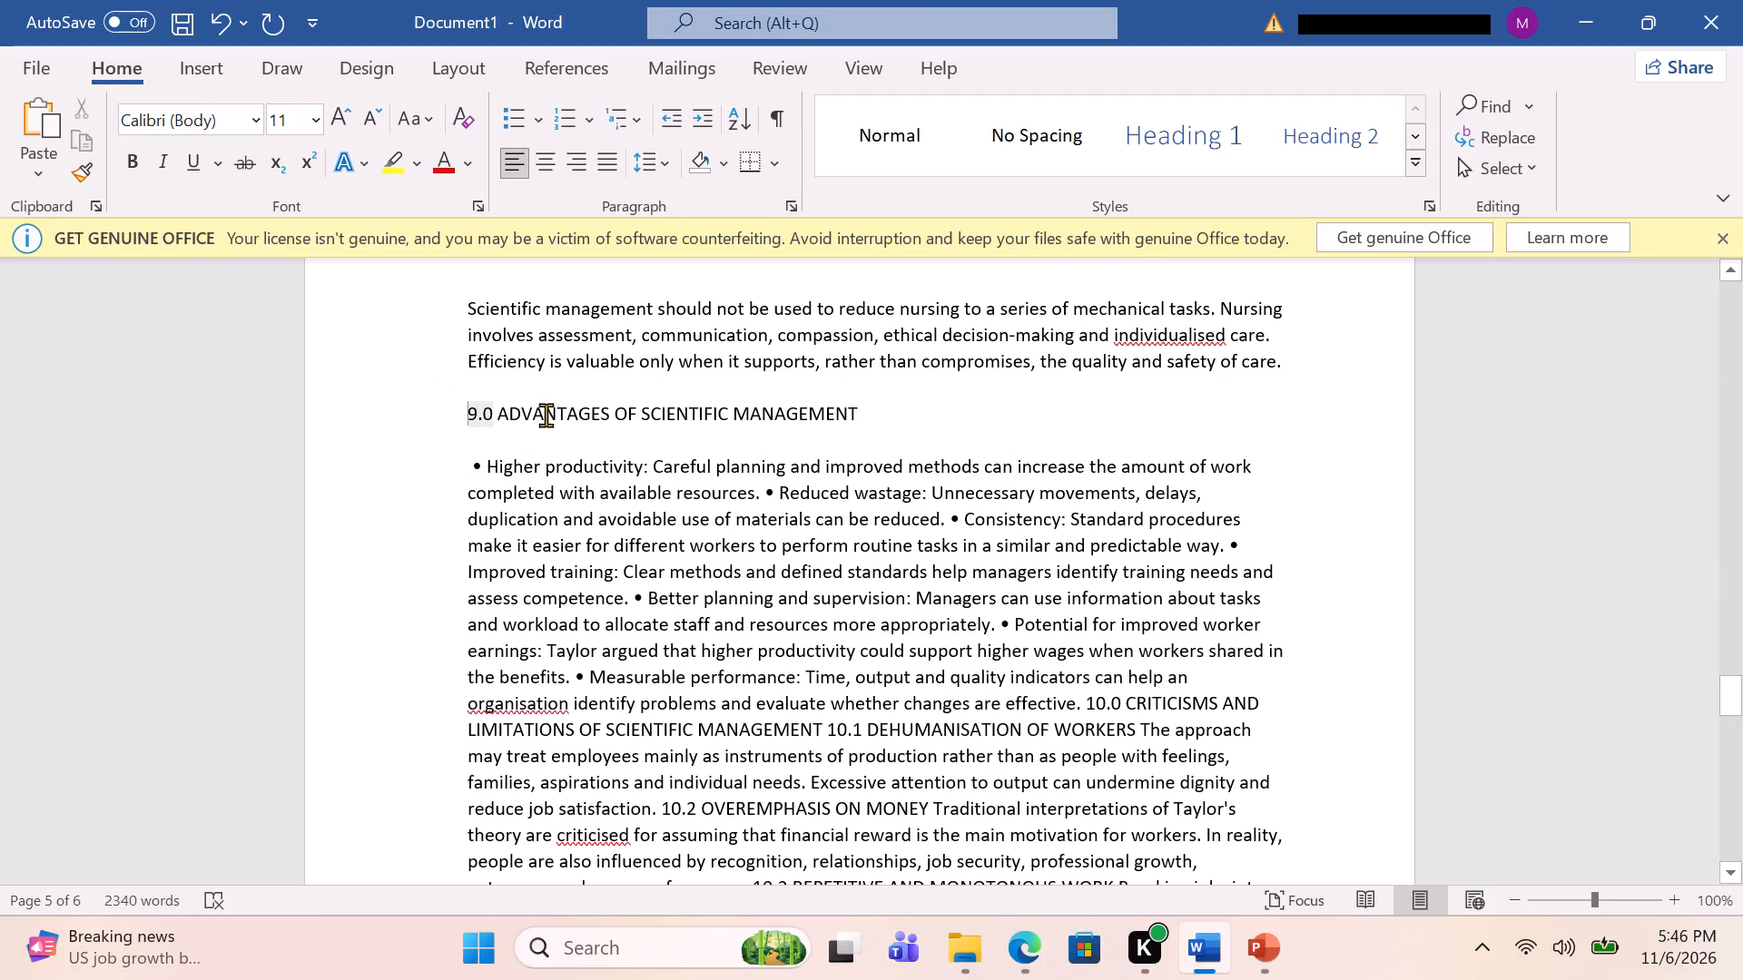
{"action": "left_click_drag", "start_coordinate": [546, 415], "coordinate": [1039, 414]}
{"action": "left_click", "coordinate": [1067, 379]}
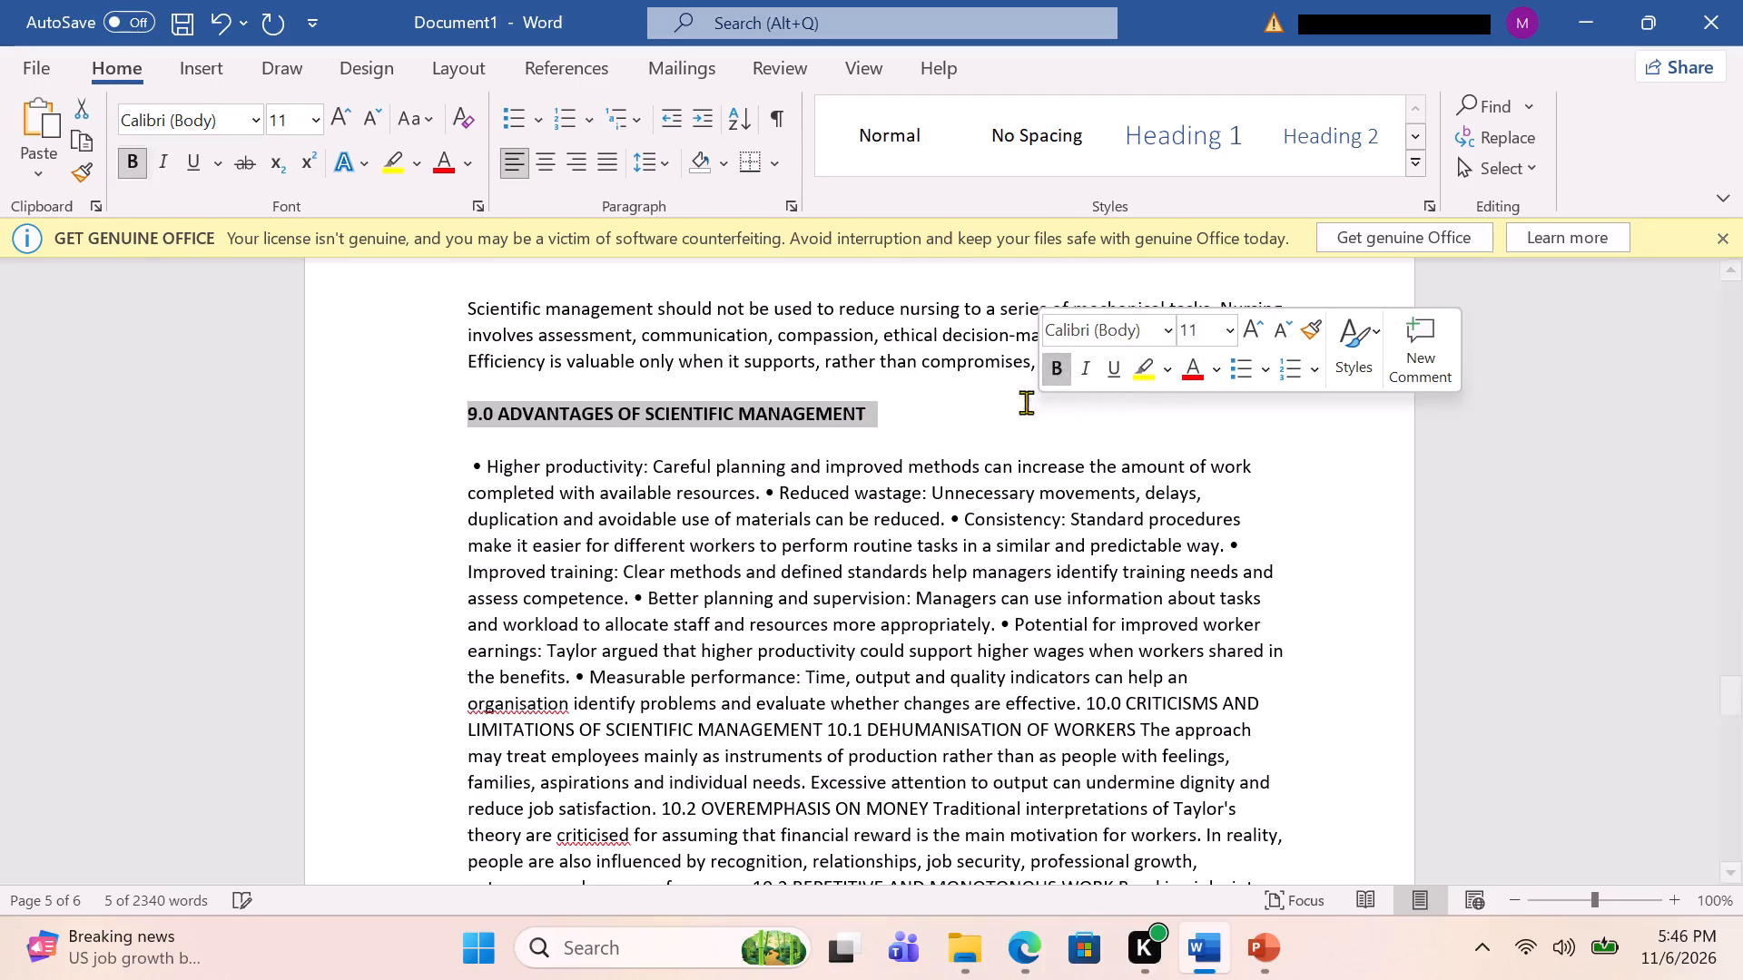
{"action": "left_click", "coordinate": [932, 448]}
{"action": "left_click_drag", "start_coordinate": [463, 469], "coordinate": [633, 474]}
{"action": "left_click", "coordinate": [642, 427]}
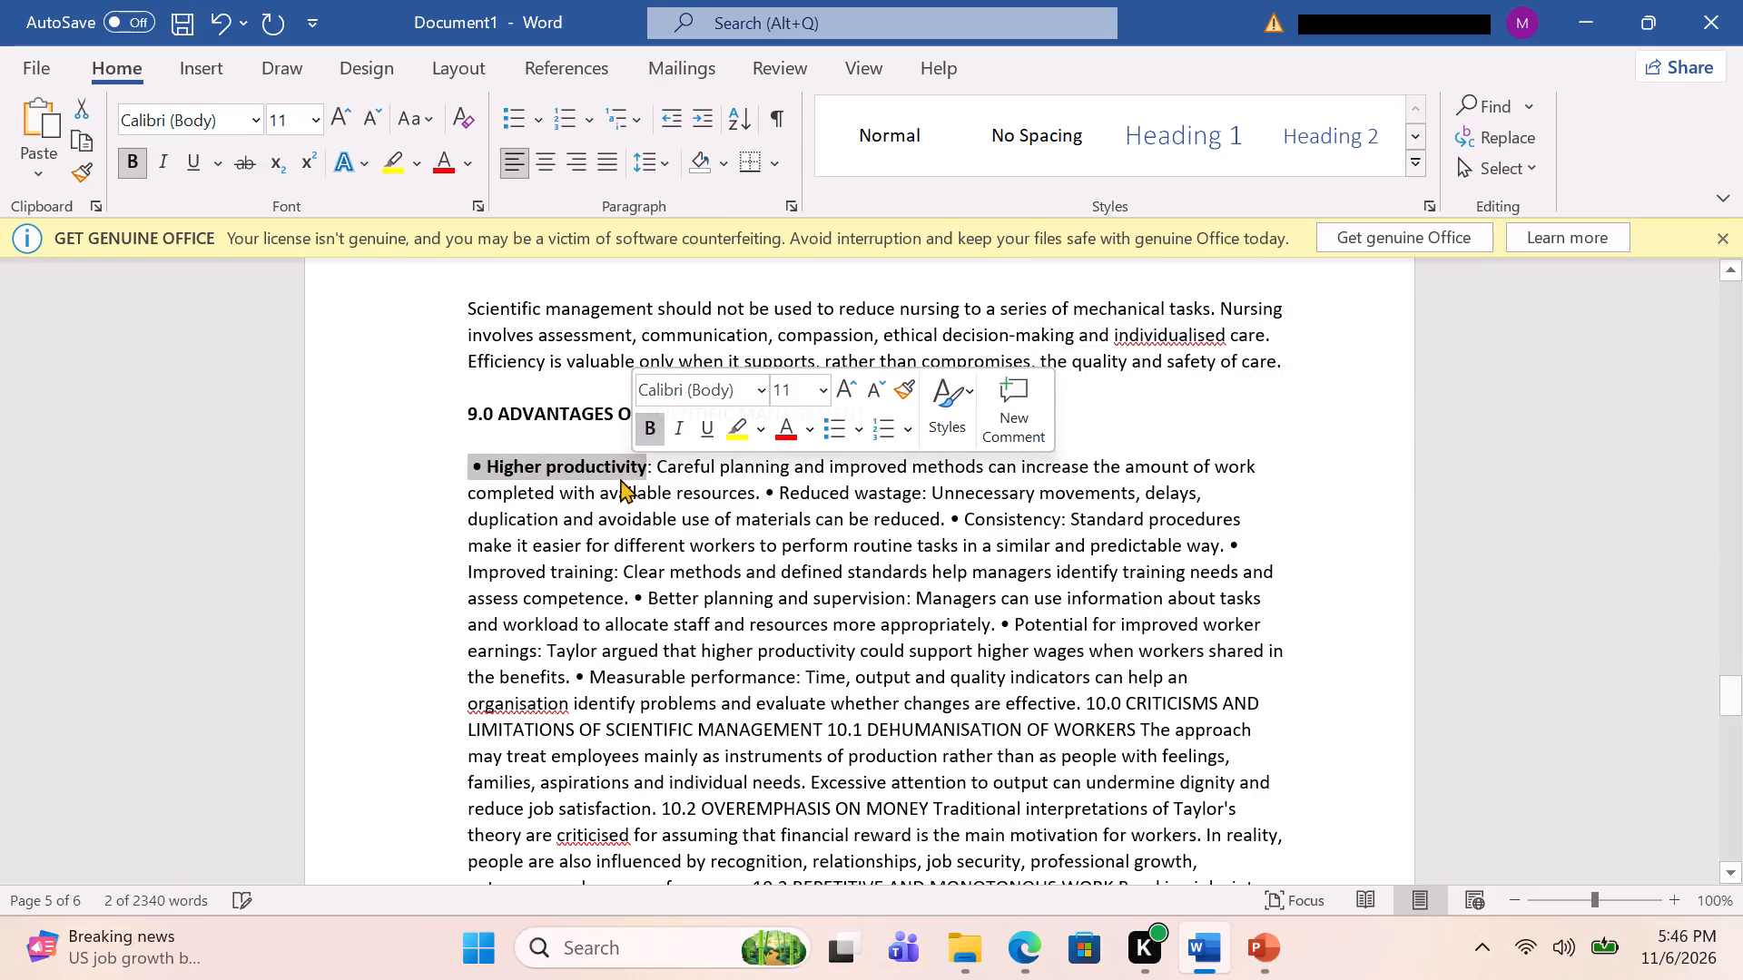
Split the Reduced wastage, Consistency and Improved training bullets into separate paragraphs, with a blank line above Reduced wastage only.
{"action": "scroll", "coordinate": [615, 486], "scroll_direction": "down", "scroll_amount": 1}
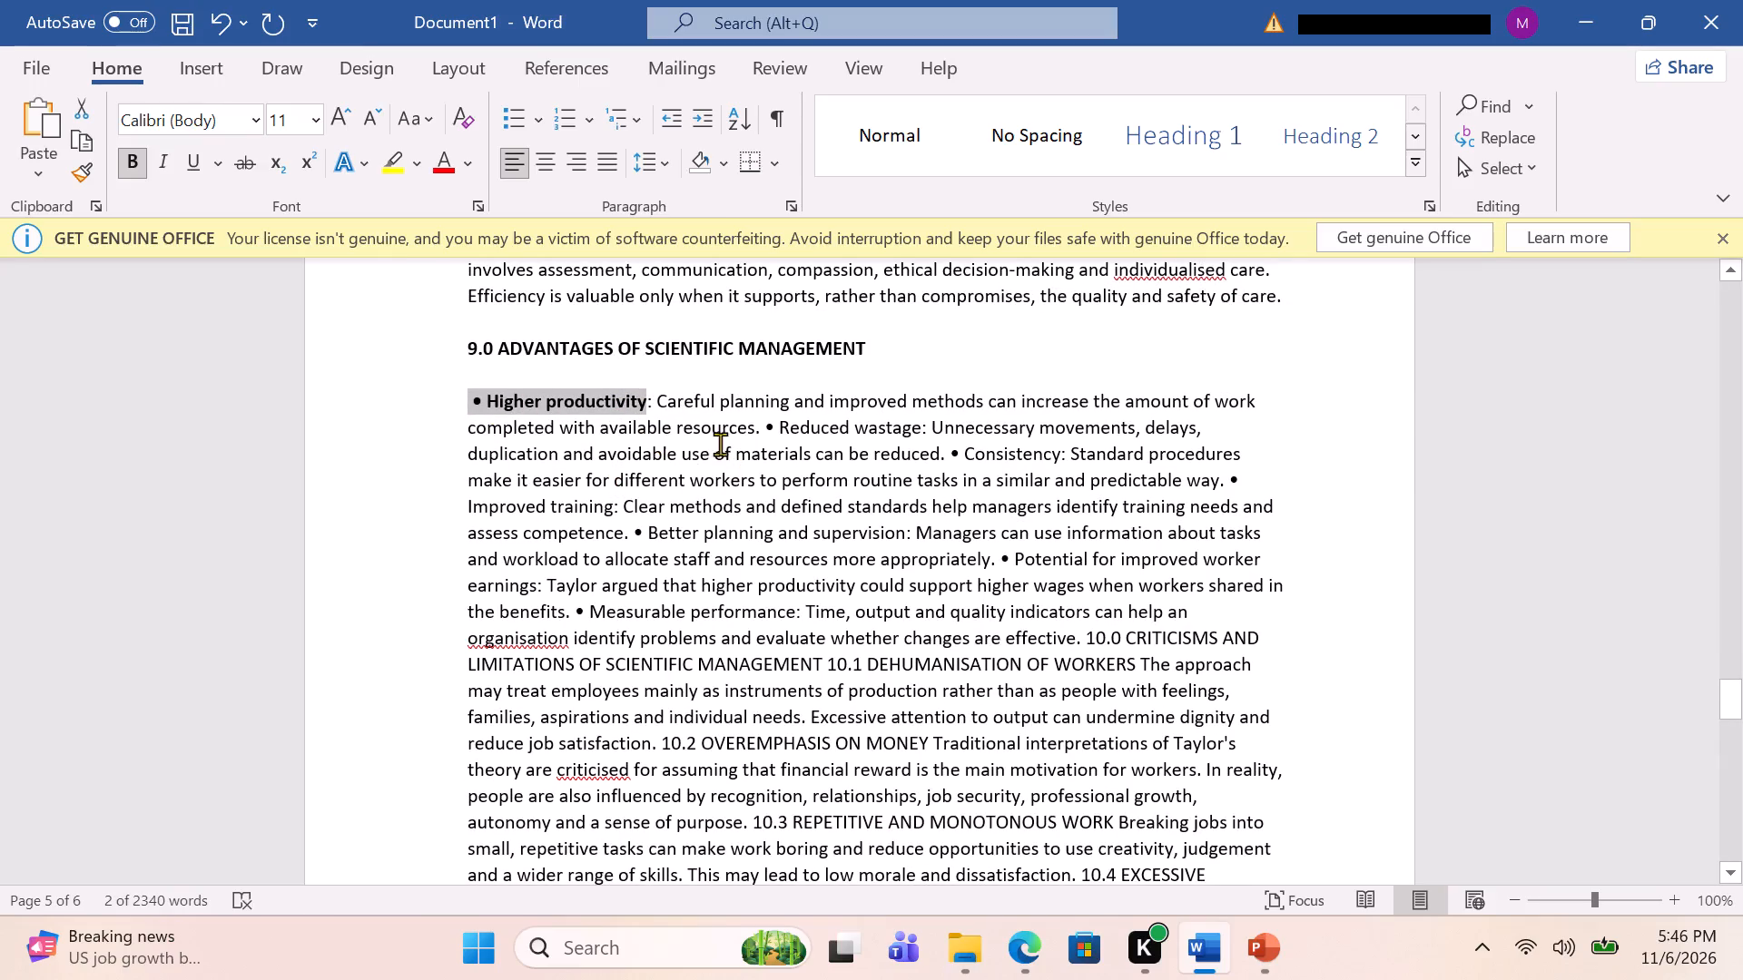
{"action": "left_click", "coordinate": [756, 431]}
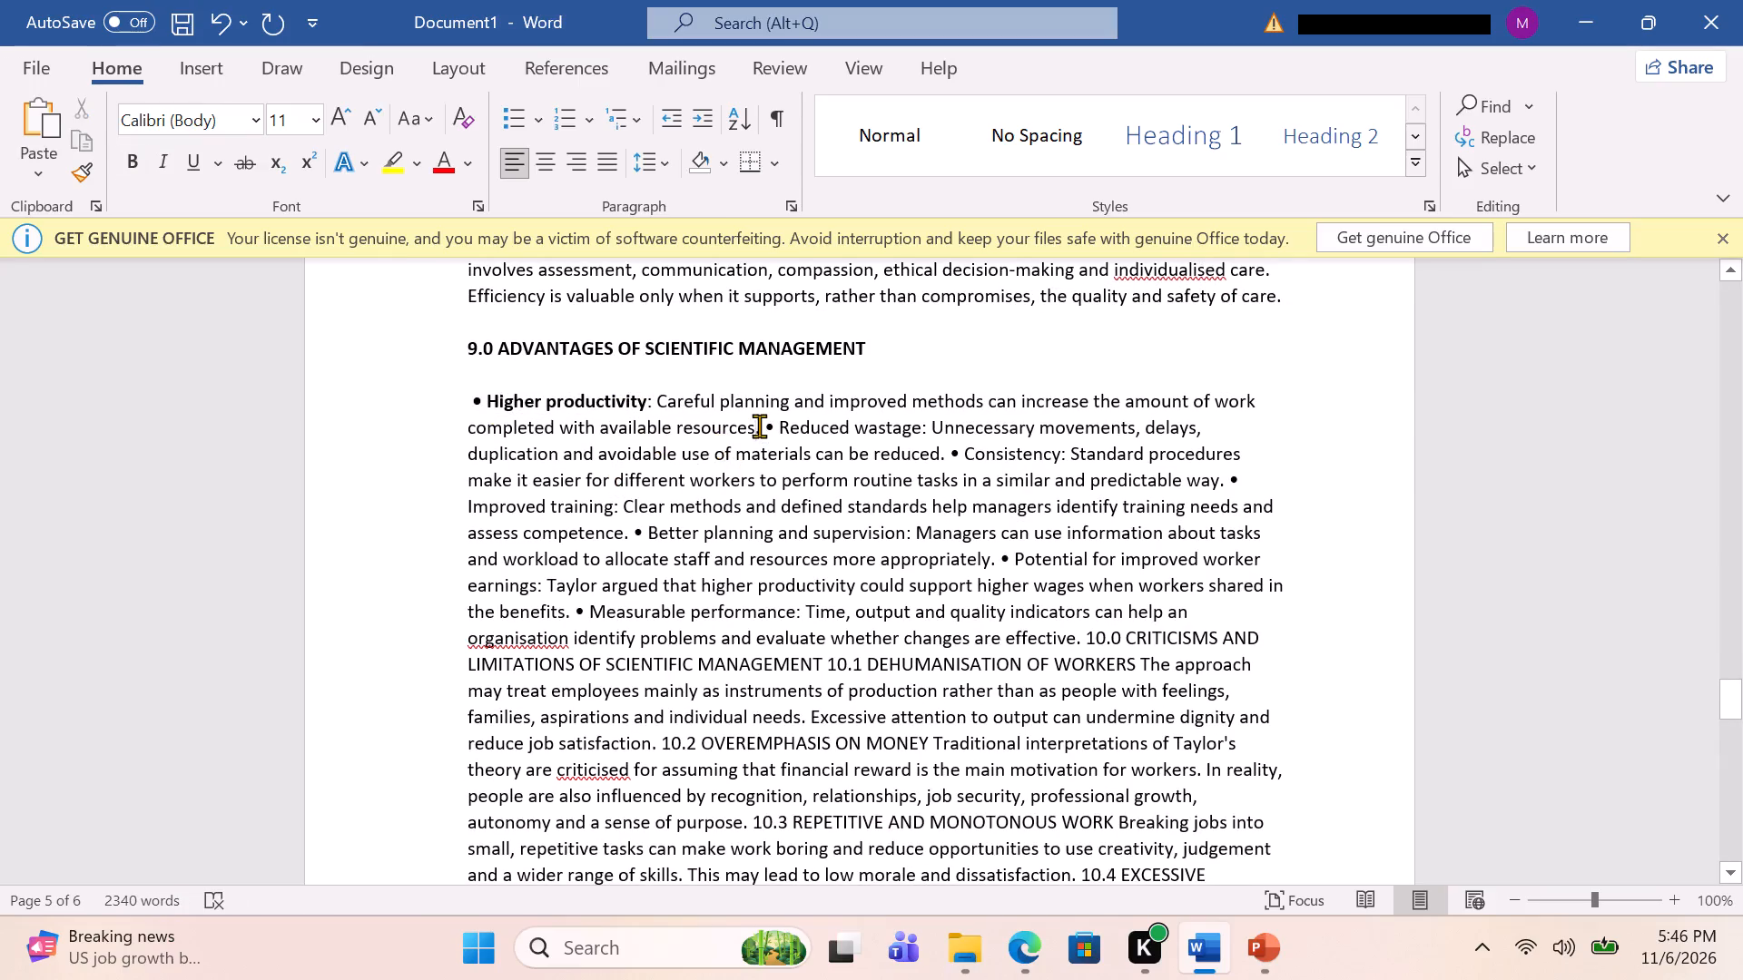
{"action": "left_click", "coordinate": [759, 424]}
{"action": "key", "text": "Return"}
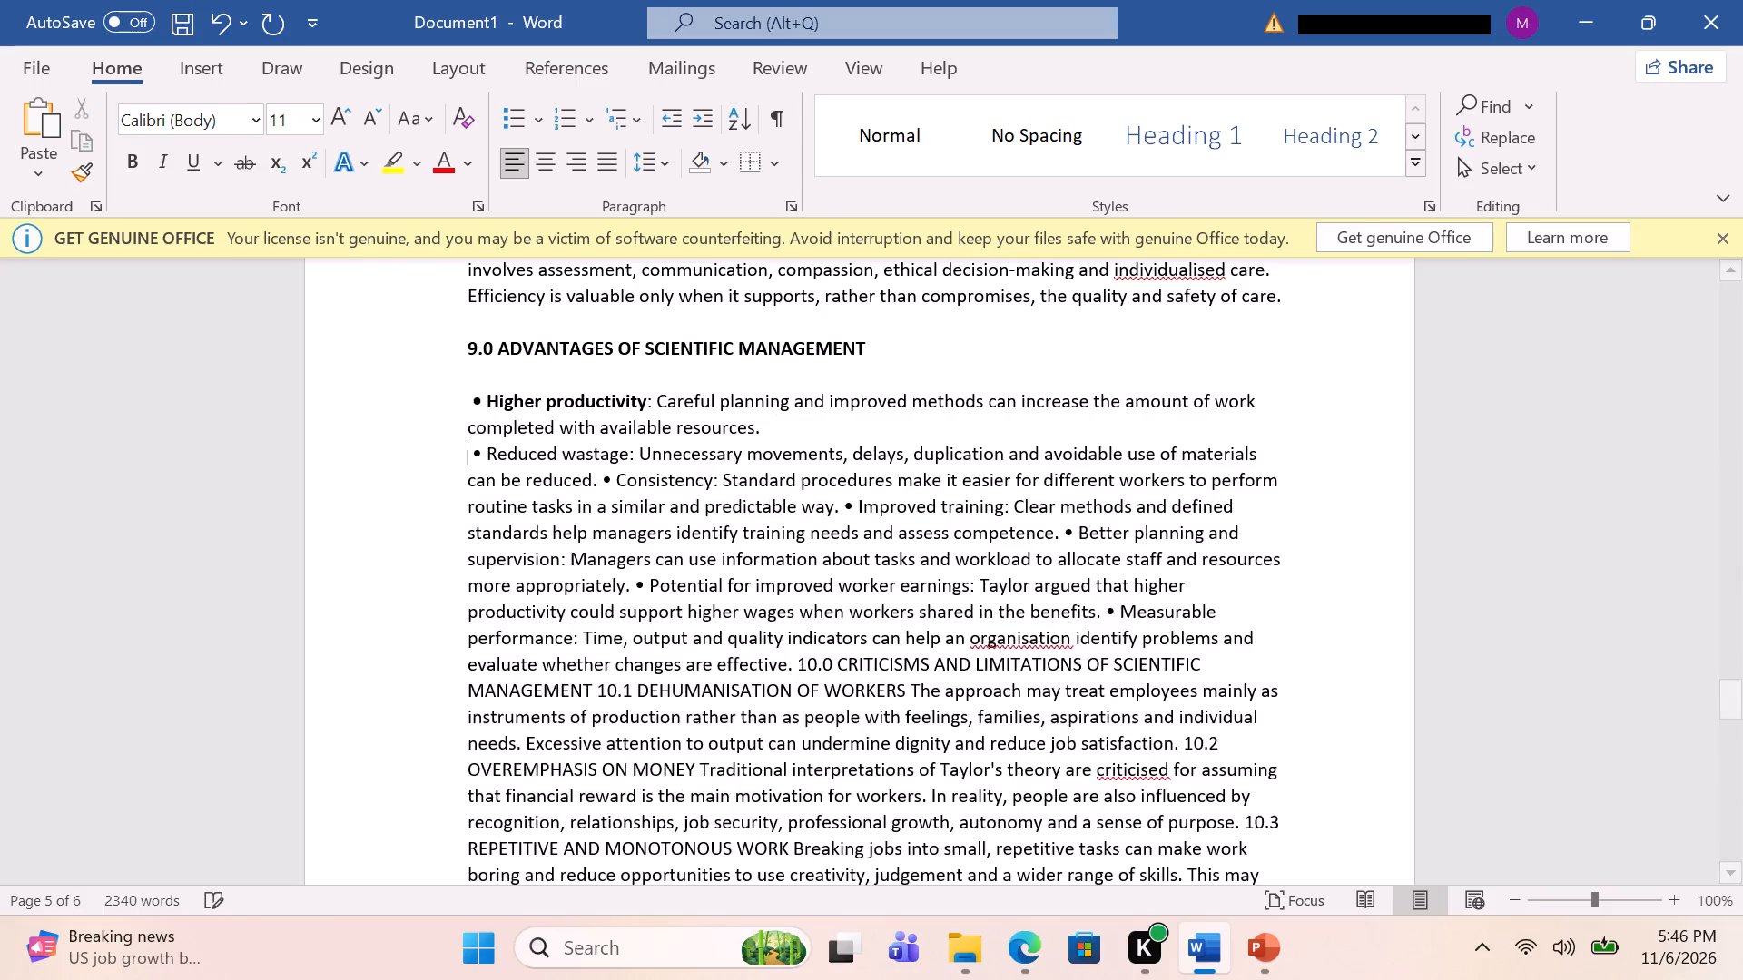
{"action": "key", "text": "Return"}
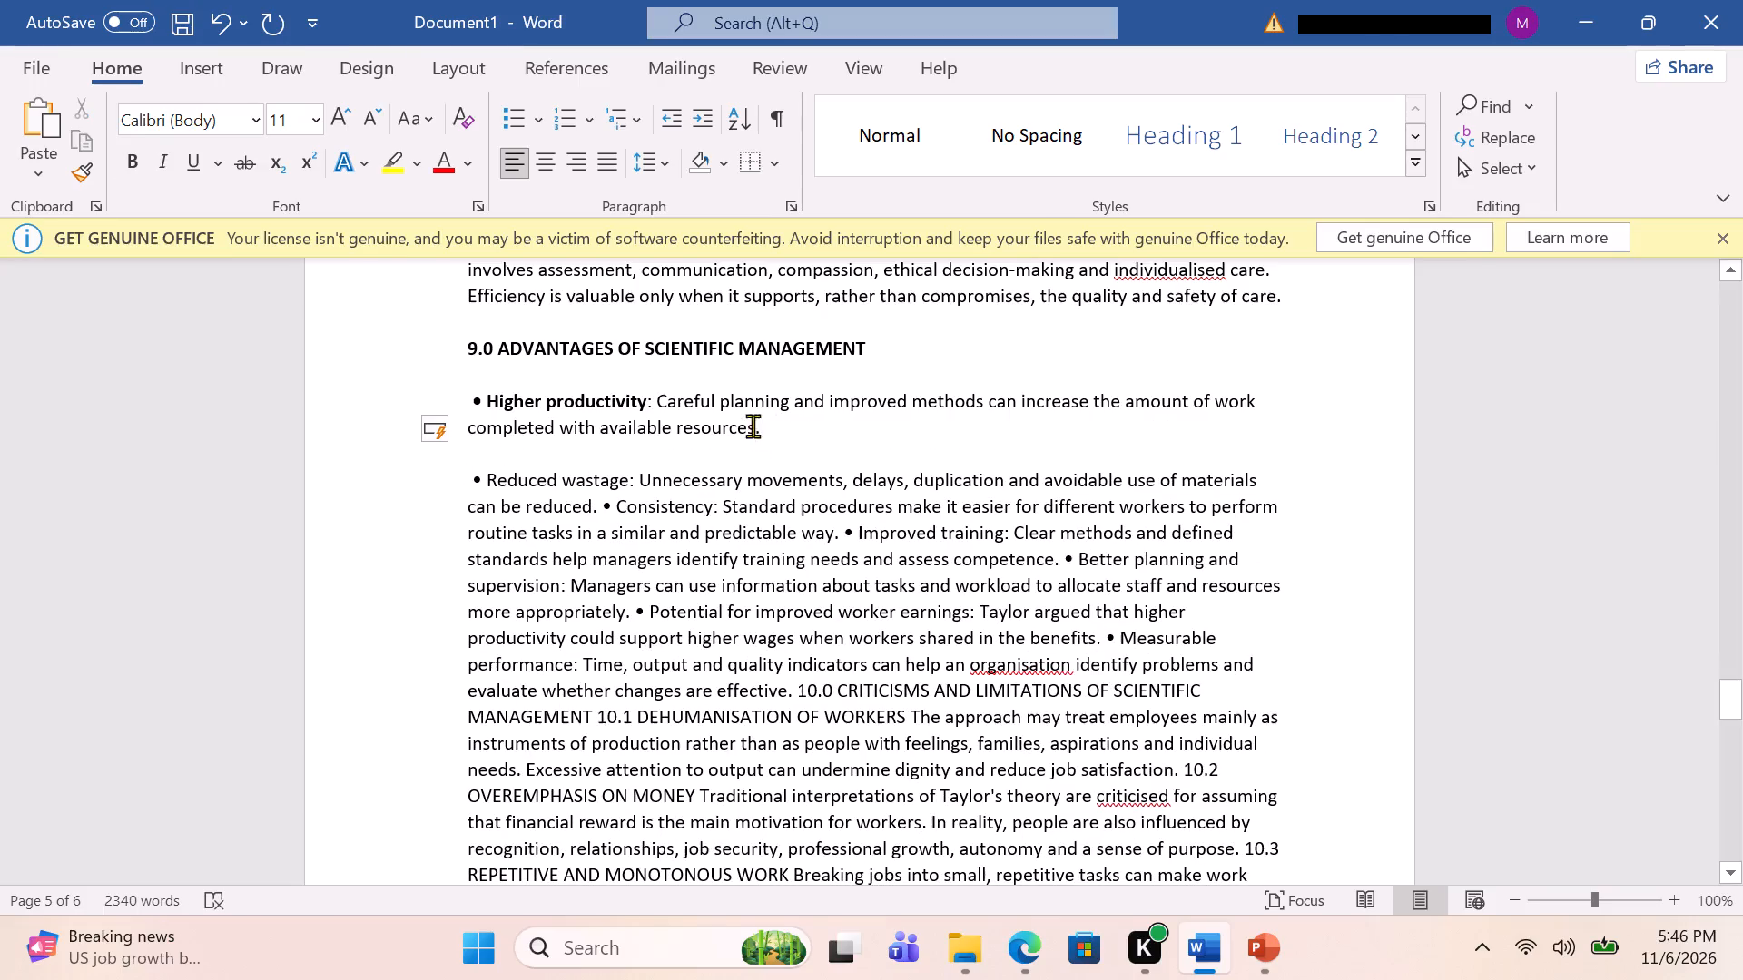
{"action": "left_click", "coordinate": [594, 509]}
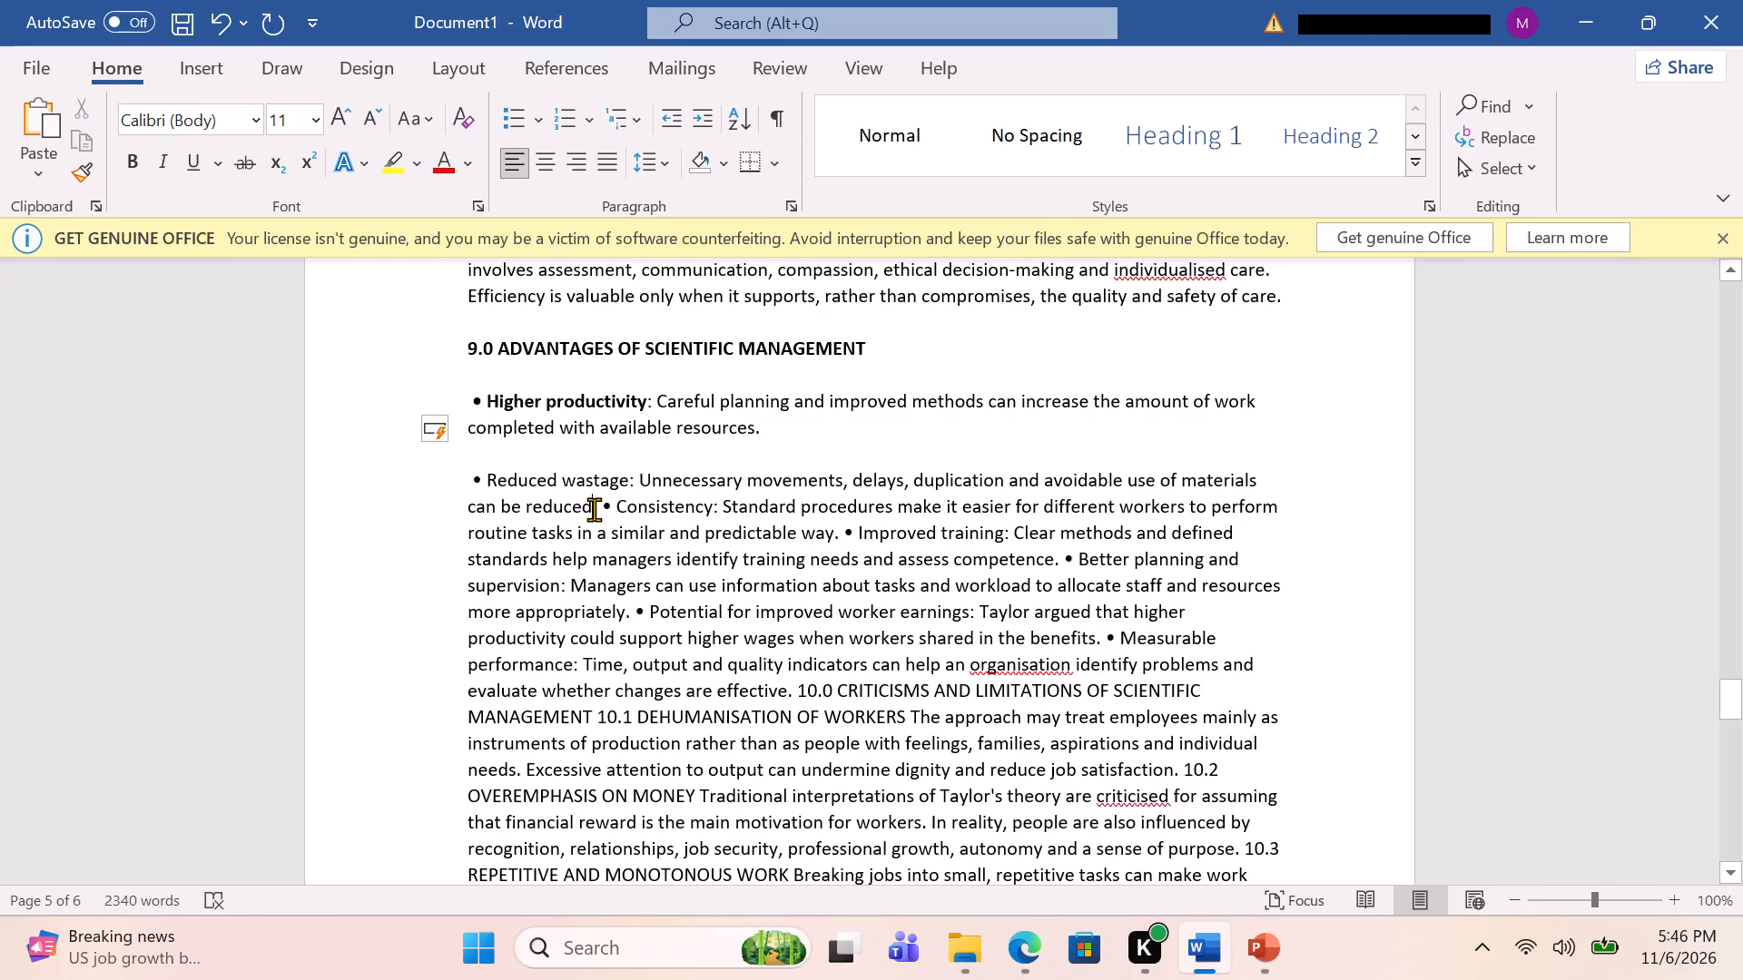
{"action": "left_click", "coordinate": [602, 505]}
{"action": "key", "text": "Return"}
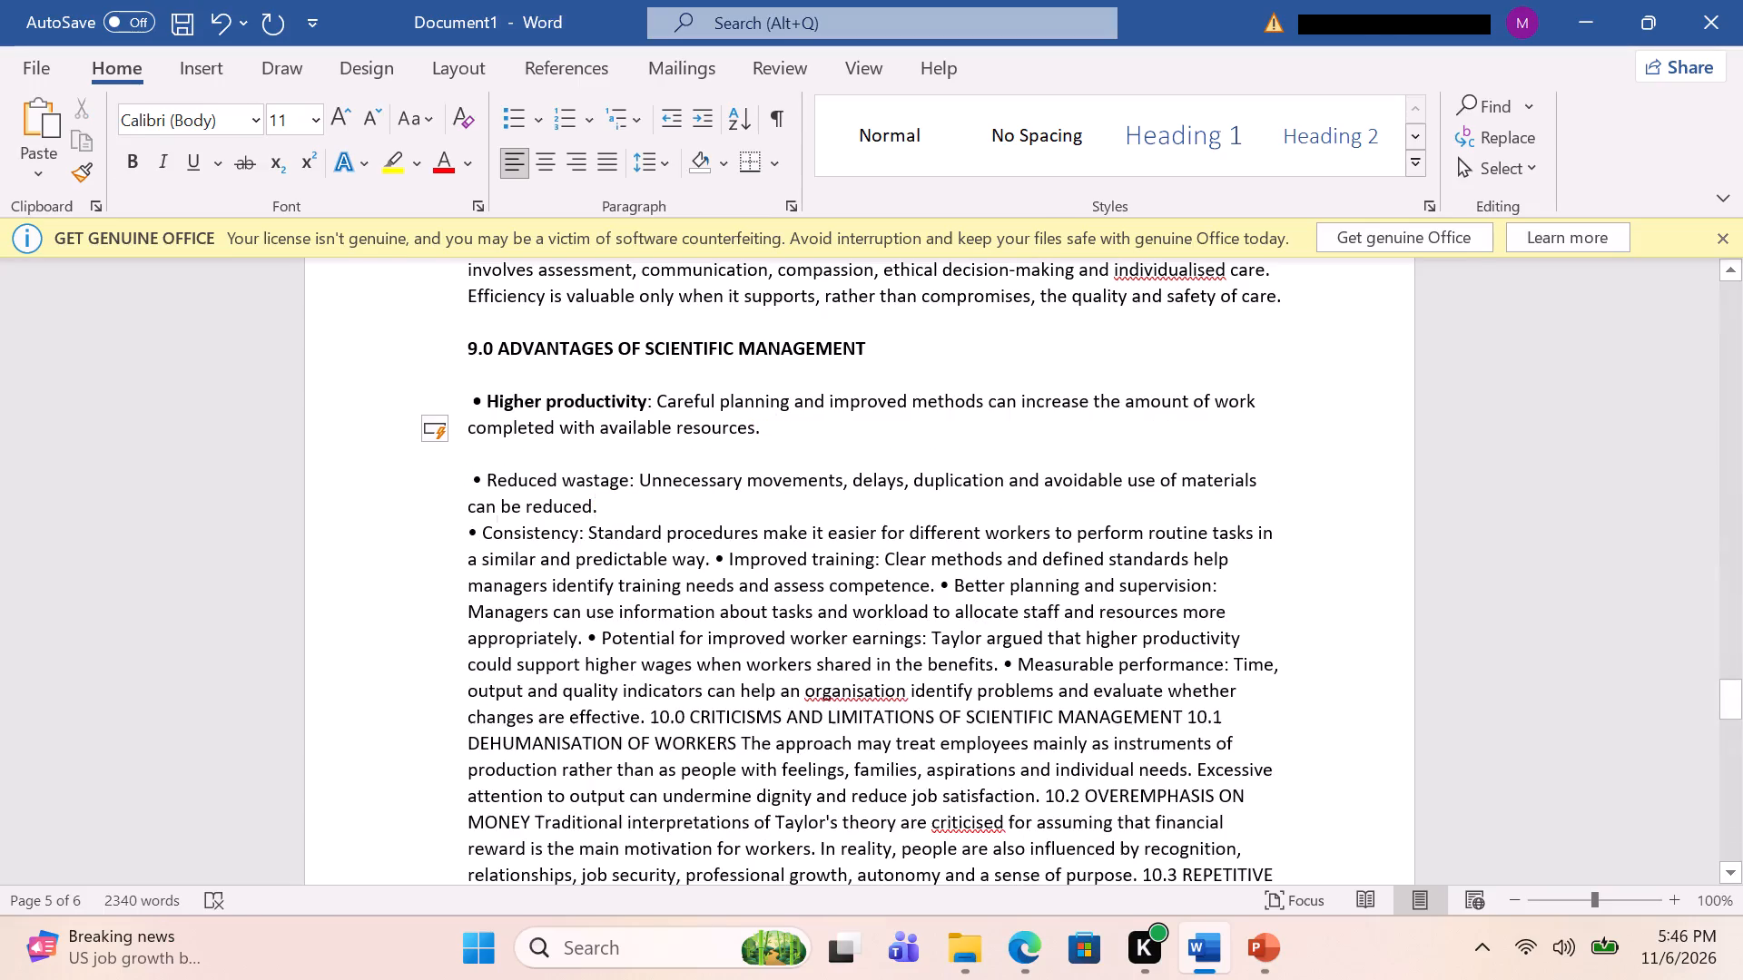
{"action": "left_click", "coordinate": [715, 558]}
{"action": "key", "text": "Return"}
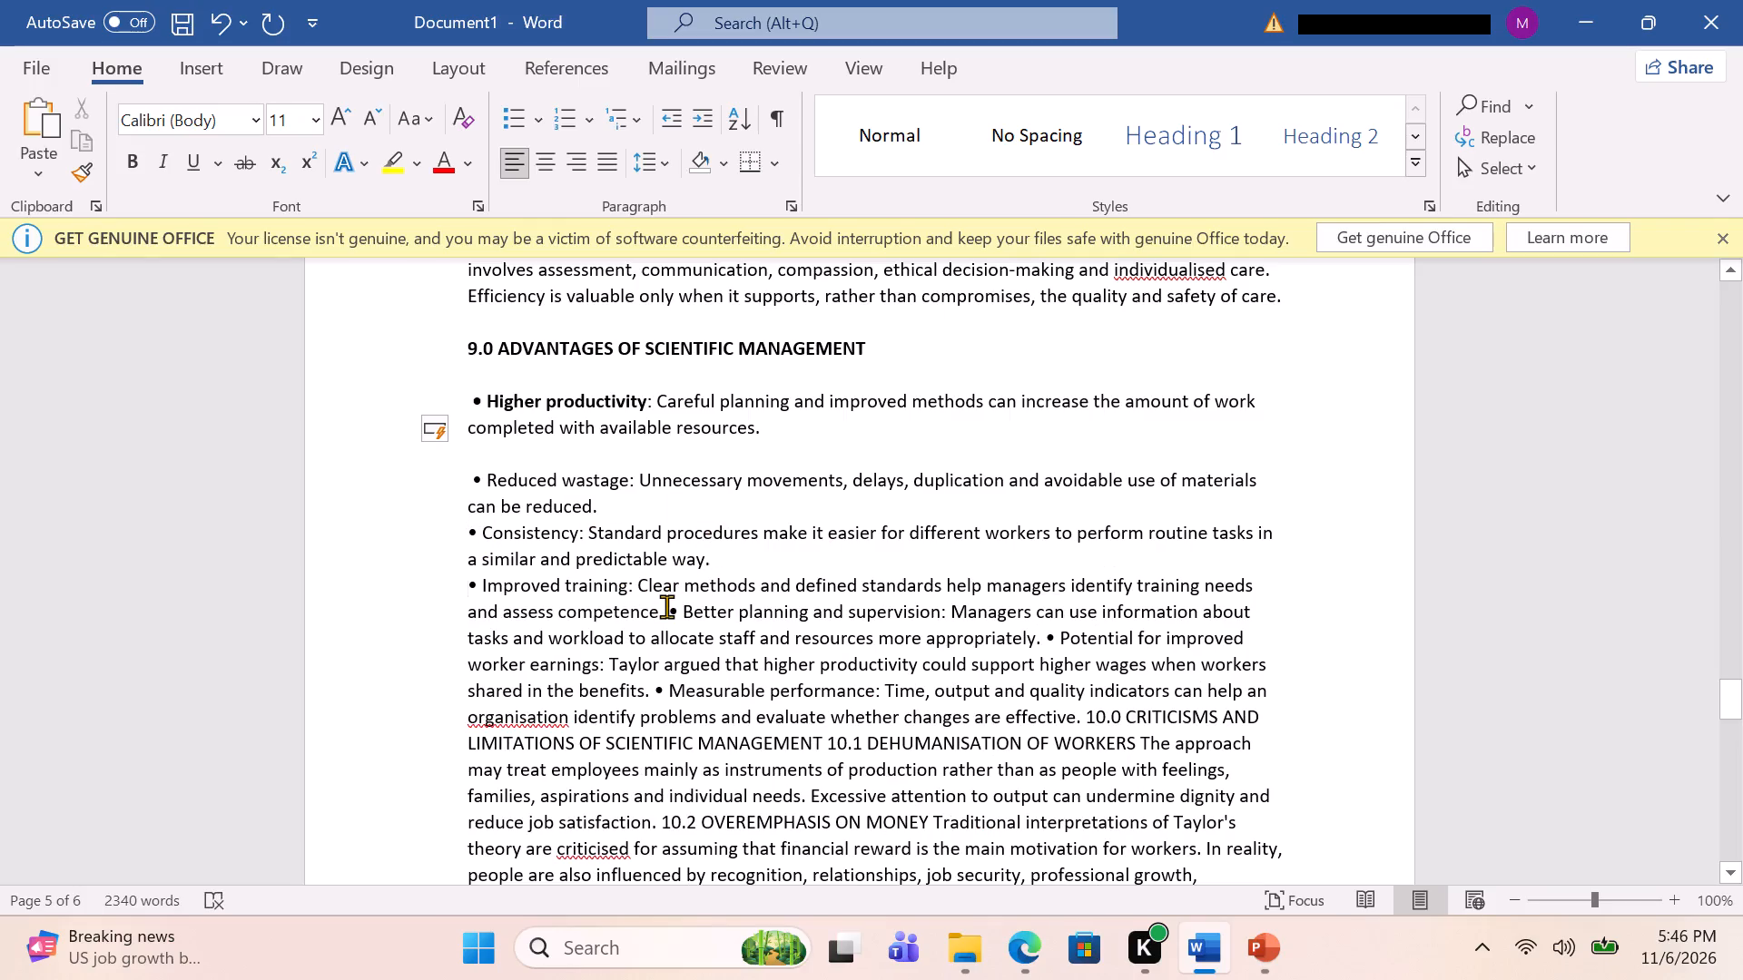
Split the Better planning and supervision, Potential for improved worker earnings, and Measurable performance bullets into separate paragraphs with a blank line above each.
{"action": "left_click", "coordinate": [666, 607]}
{"action": "key", "text": "Return"}
{"action": "key", "text": "Return"}
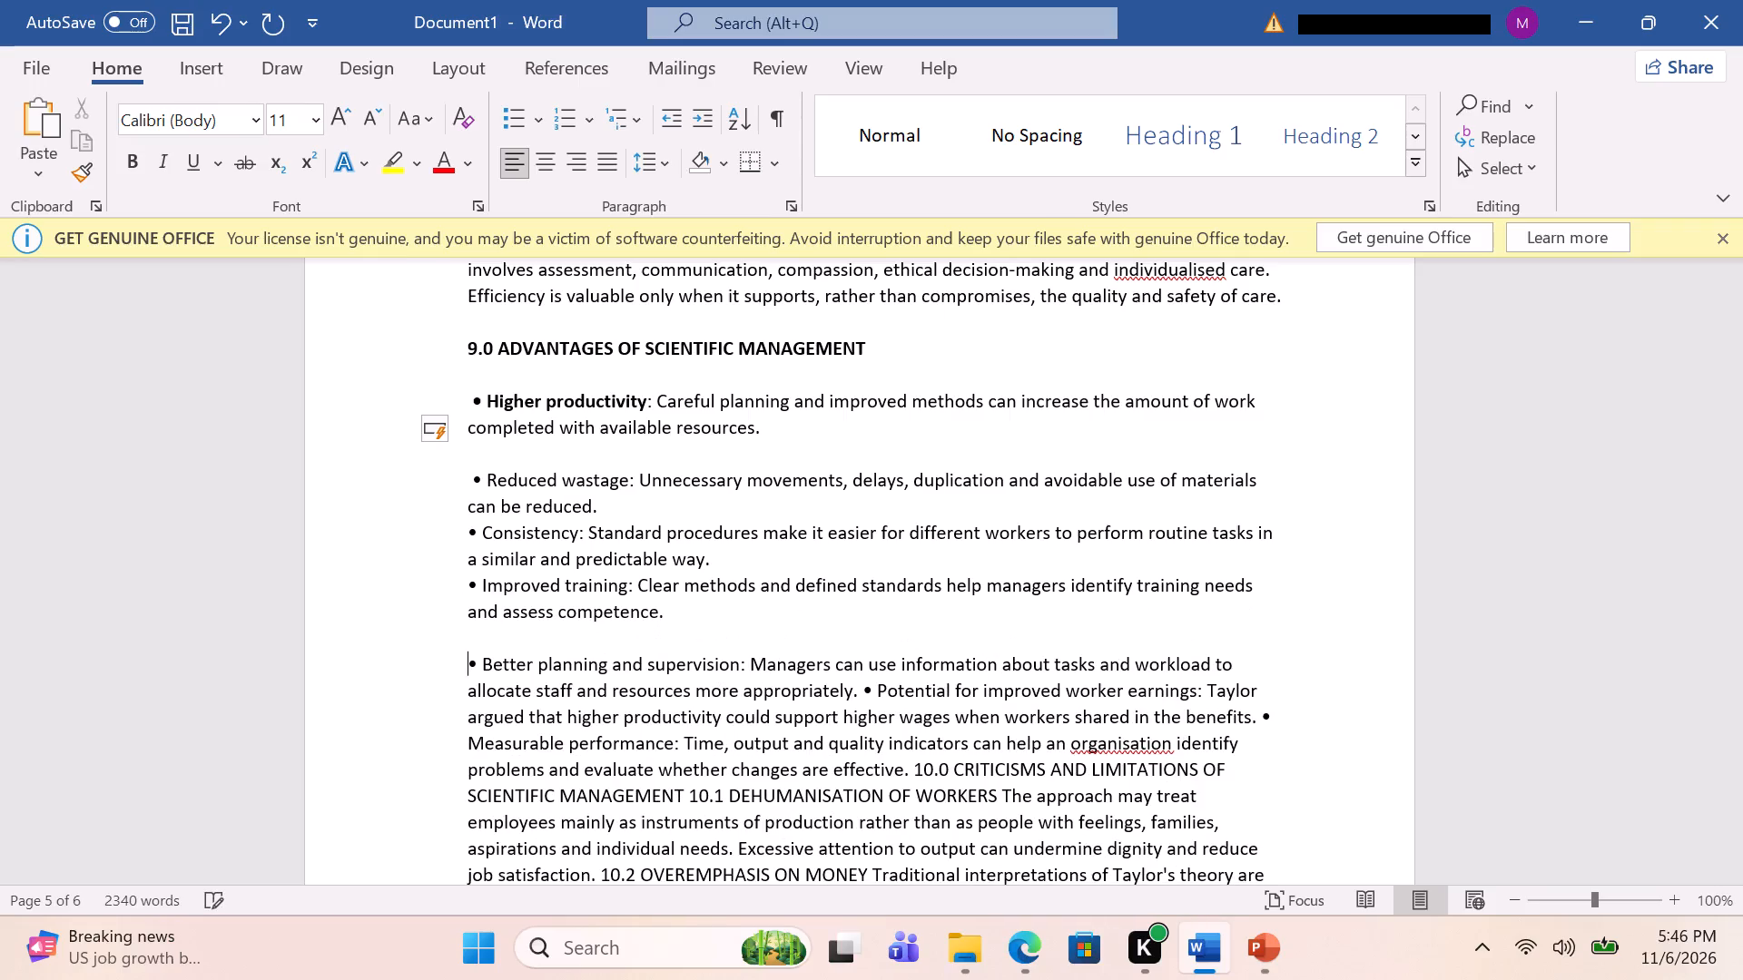
{"action": "left_click", "coordinate": [868, 692]}
{"action": "left_click", "coordinate": [860, 692]}
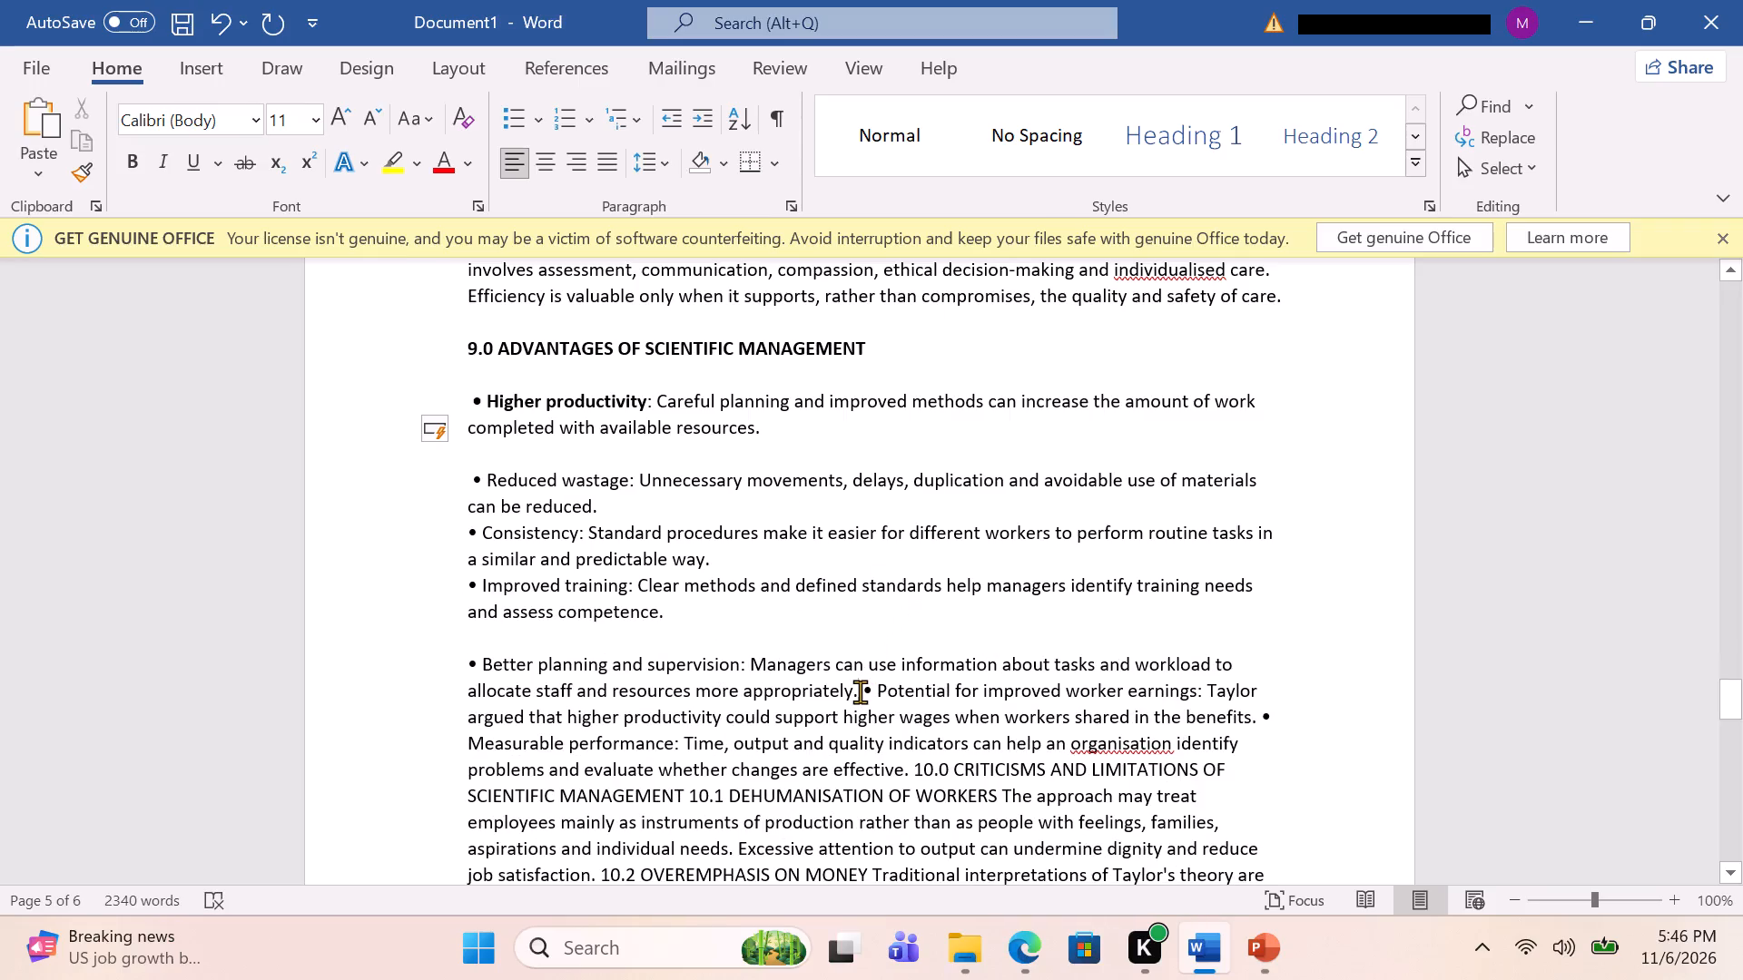
{"action": "key", "text": "Return"}
{"action": "key", "text": "Return"}
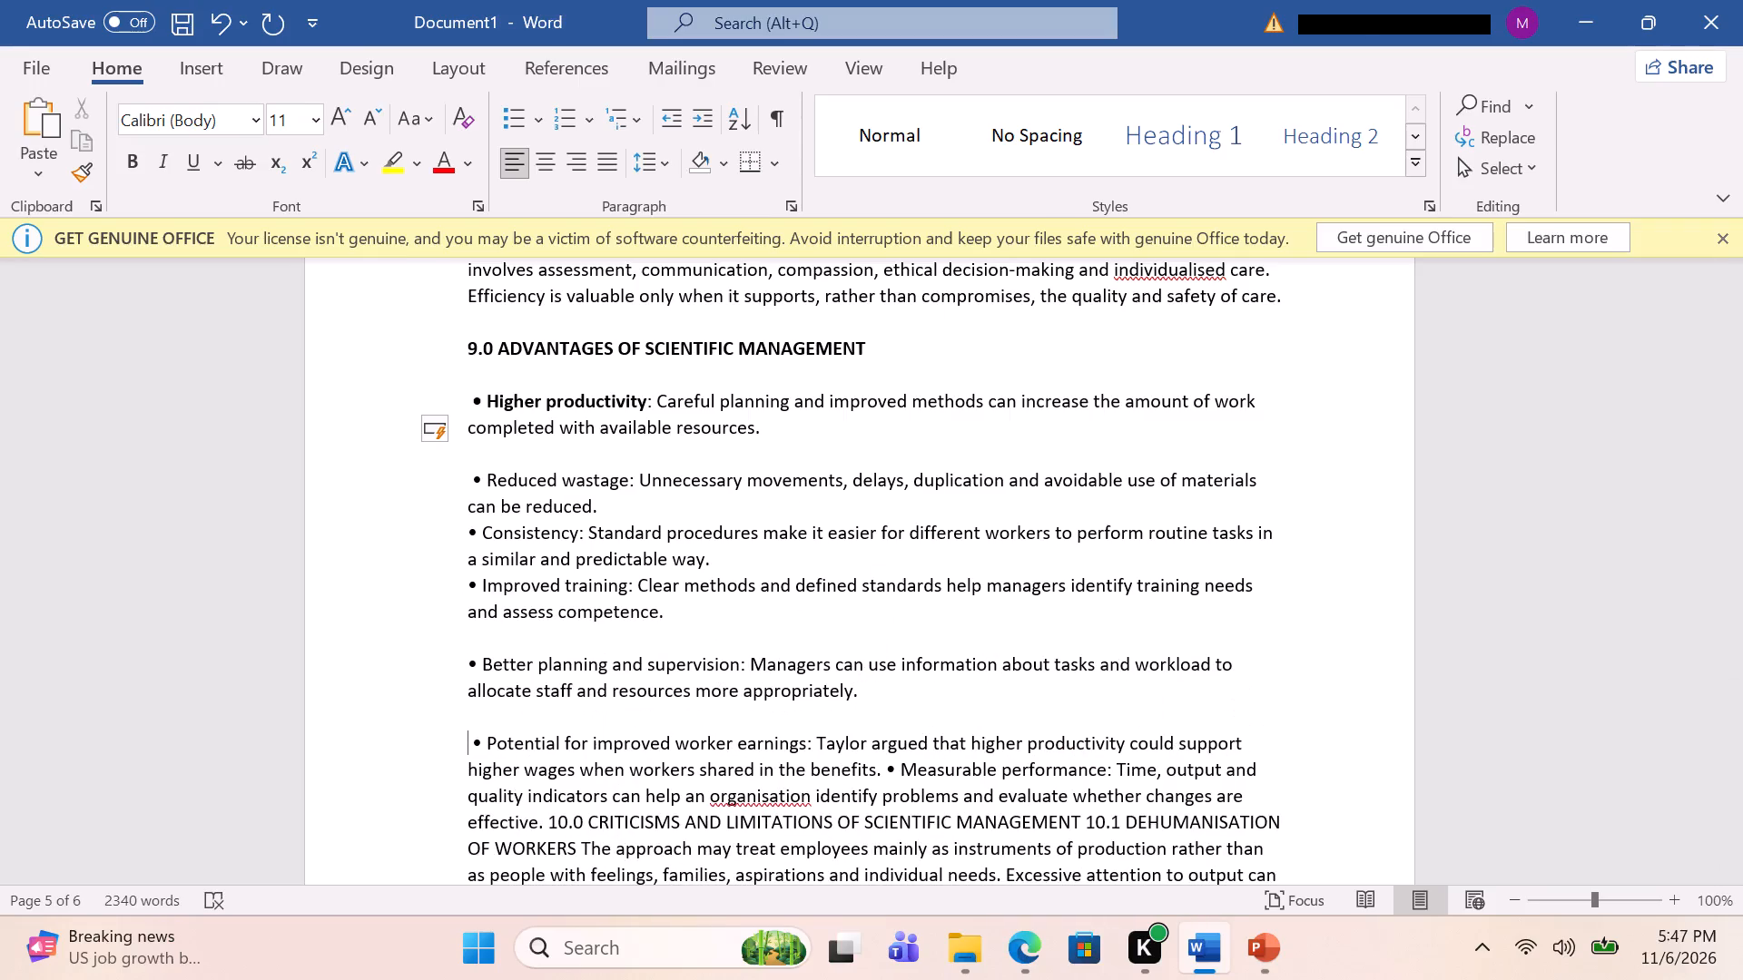
{"action": "scroll", "coordinate": [876, 708], "scroll_direction": "down", "scroll_amount": 3}
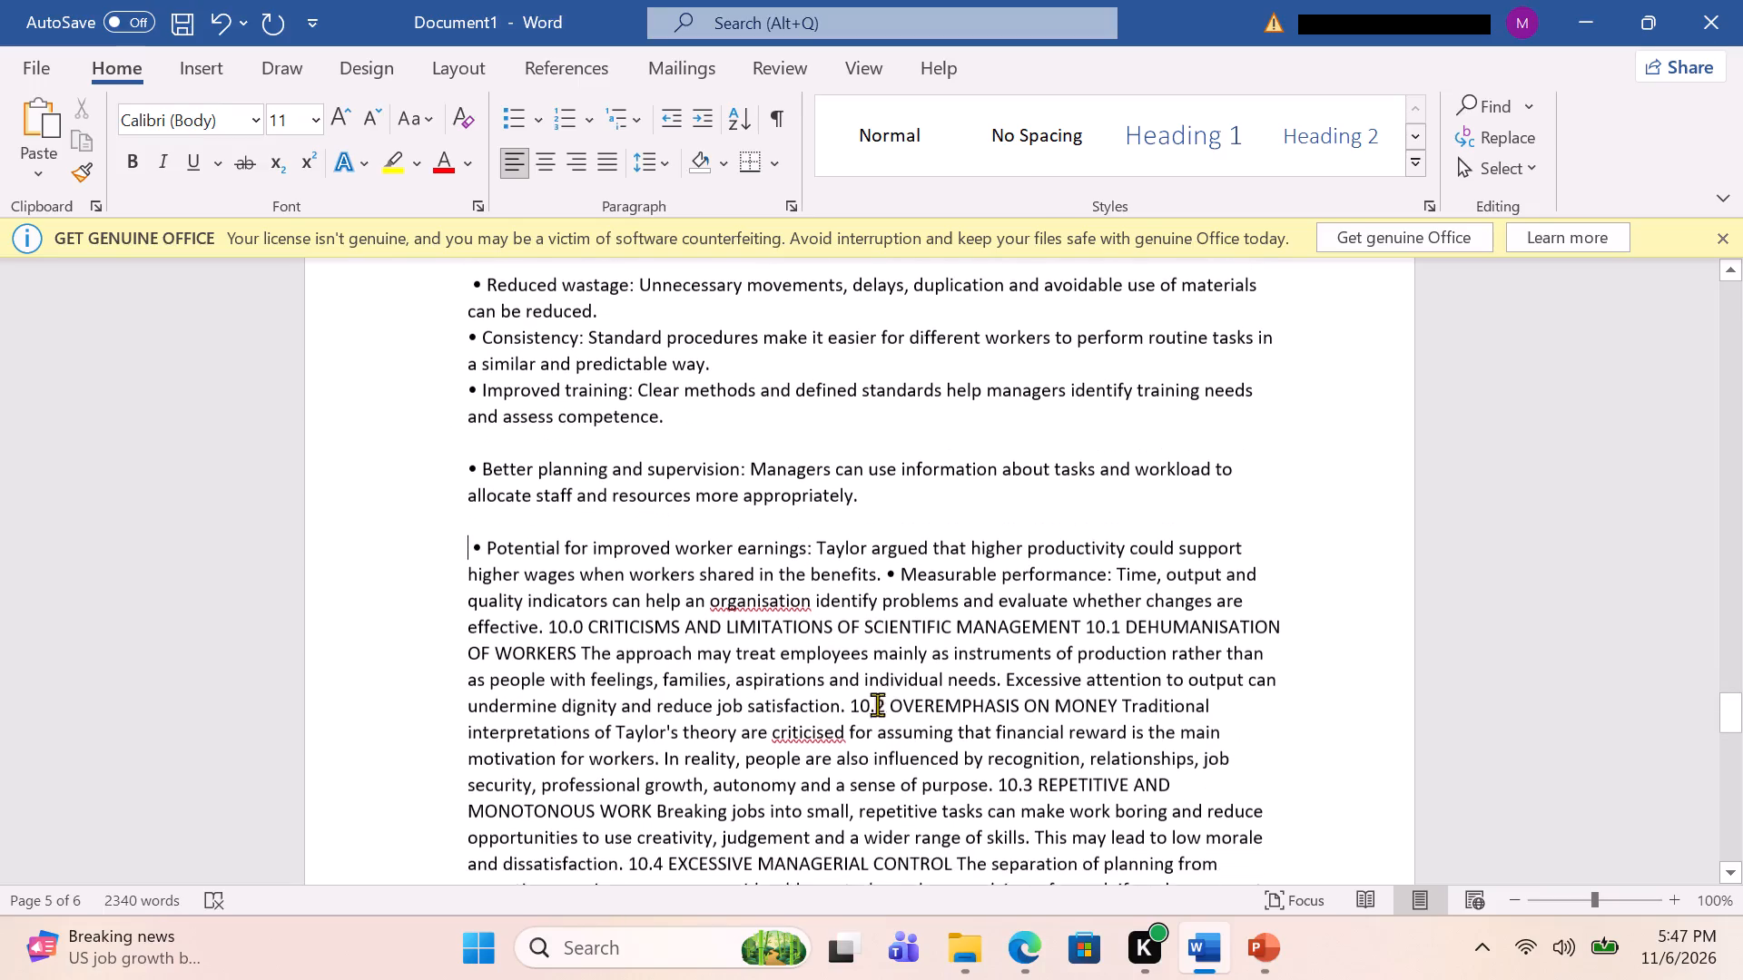
{"action": "left_click", "coordinate": [885, 575]}
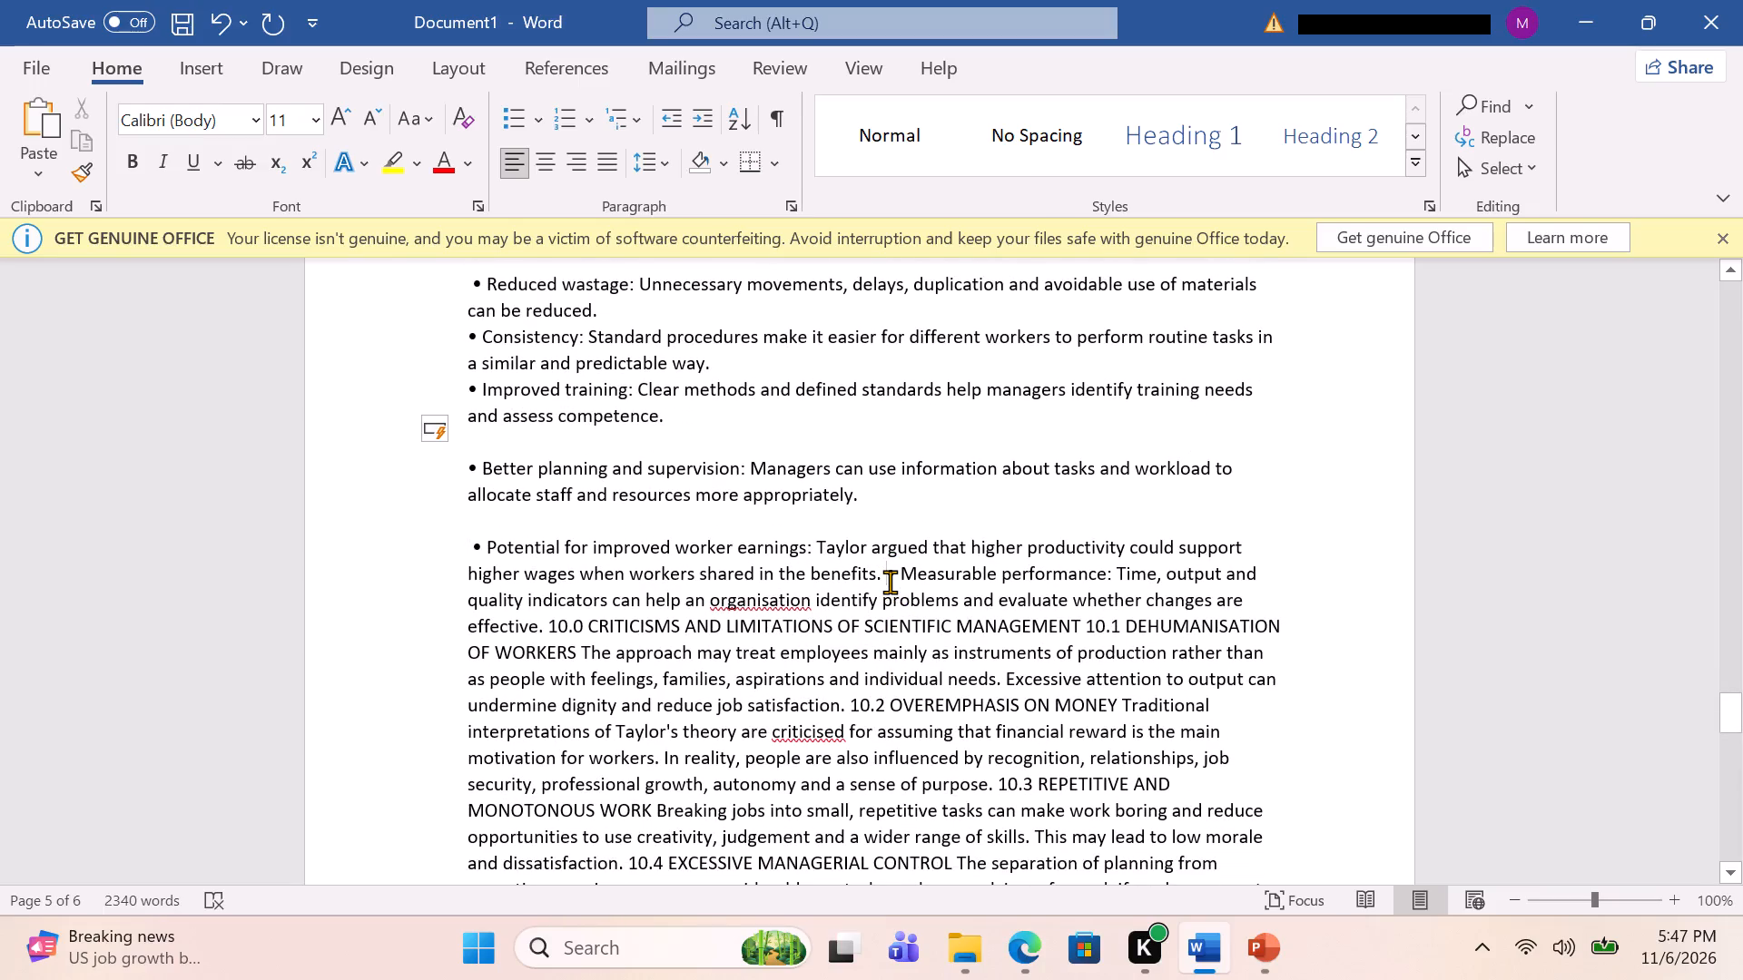
{"action": "key", "text": "Return"}
{"action": "key", "text": "Return"}
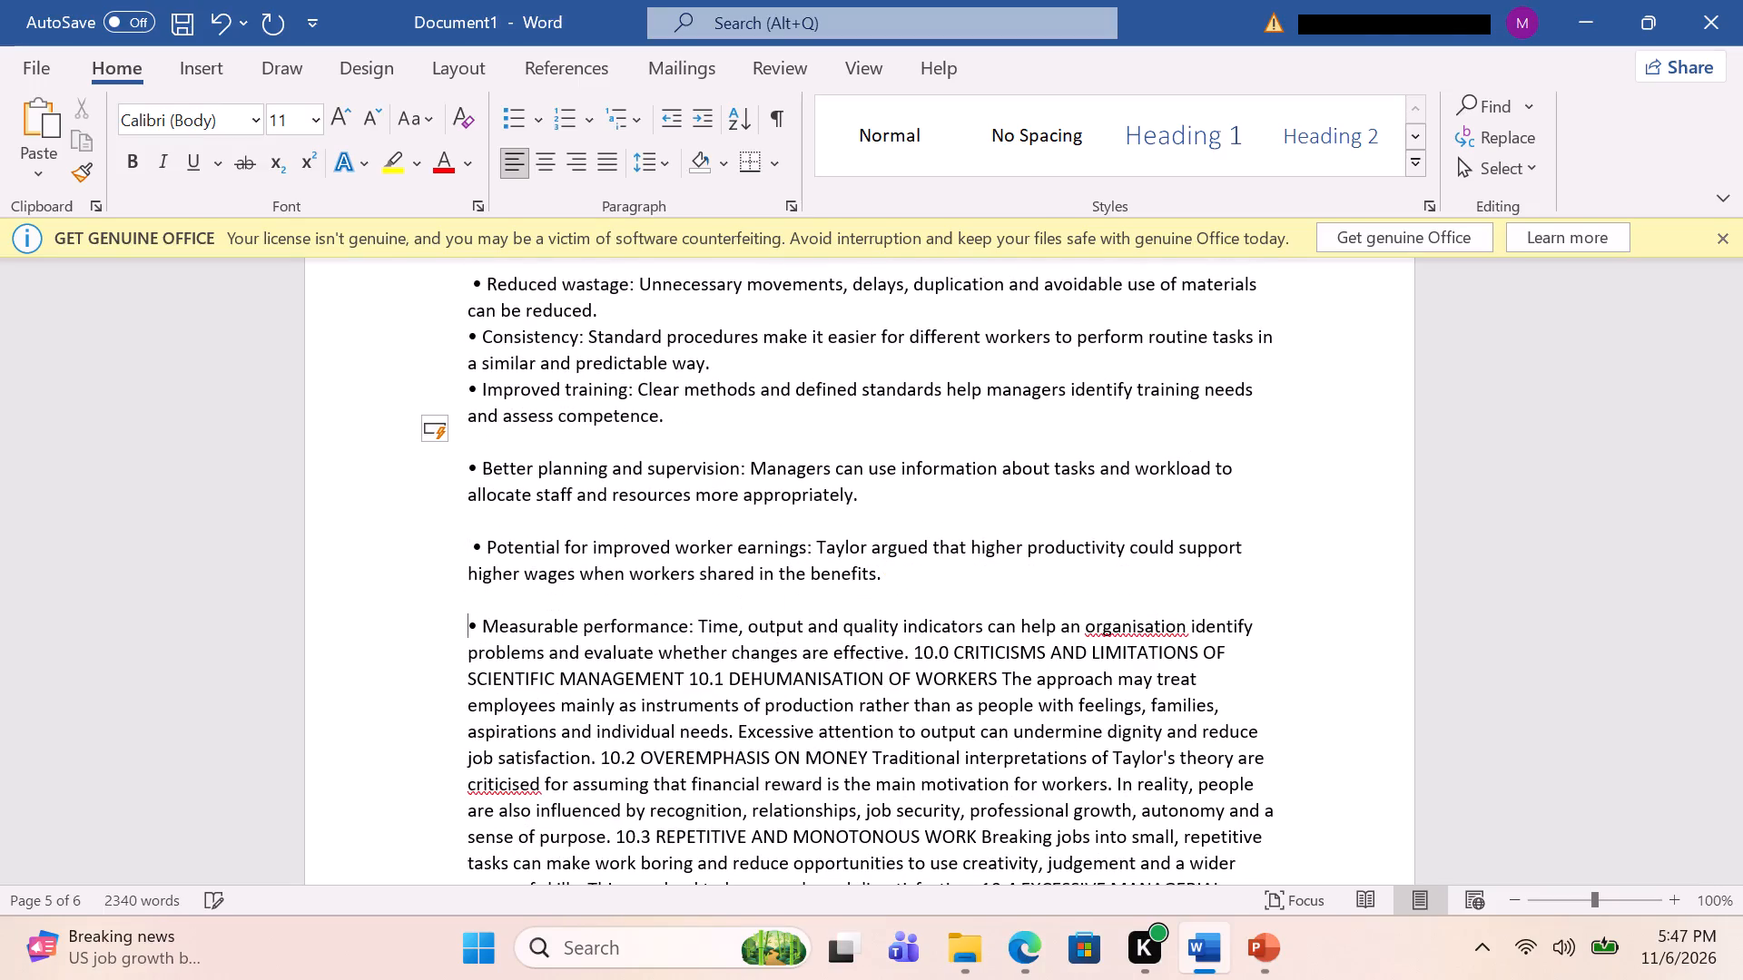
Put the 10.0 CRITICISMS AND LIMITATIONS OF SCIENTIFIC MANAGEMENT heading on its own line, with one blank line above and two below.
{"action": "left_click", "coordinate": [911, 644]}
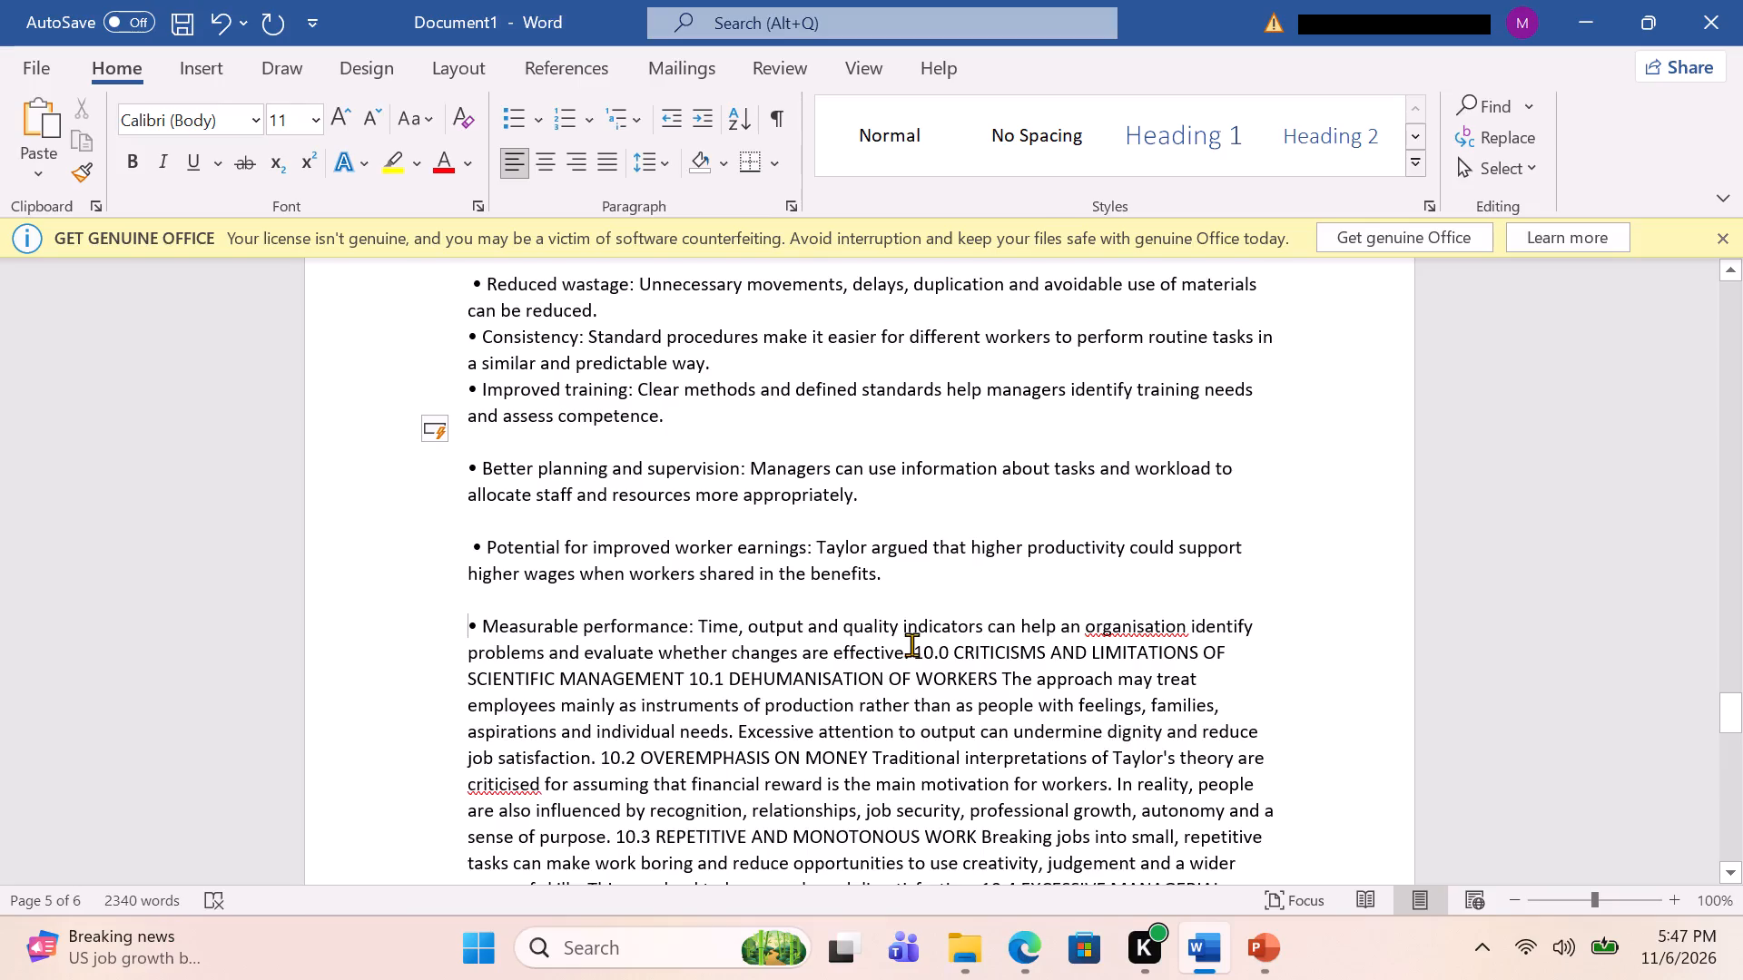
{"action": "key", "text": "Return"}
{"action": "key", "text": "Return"}
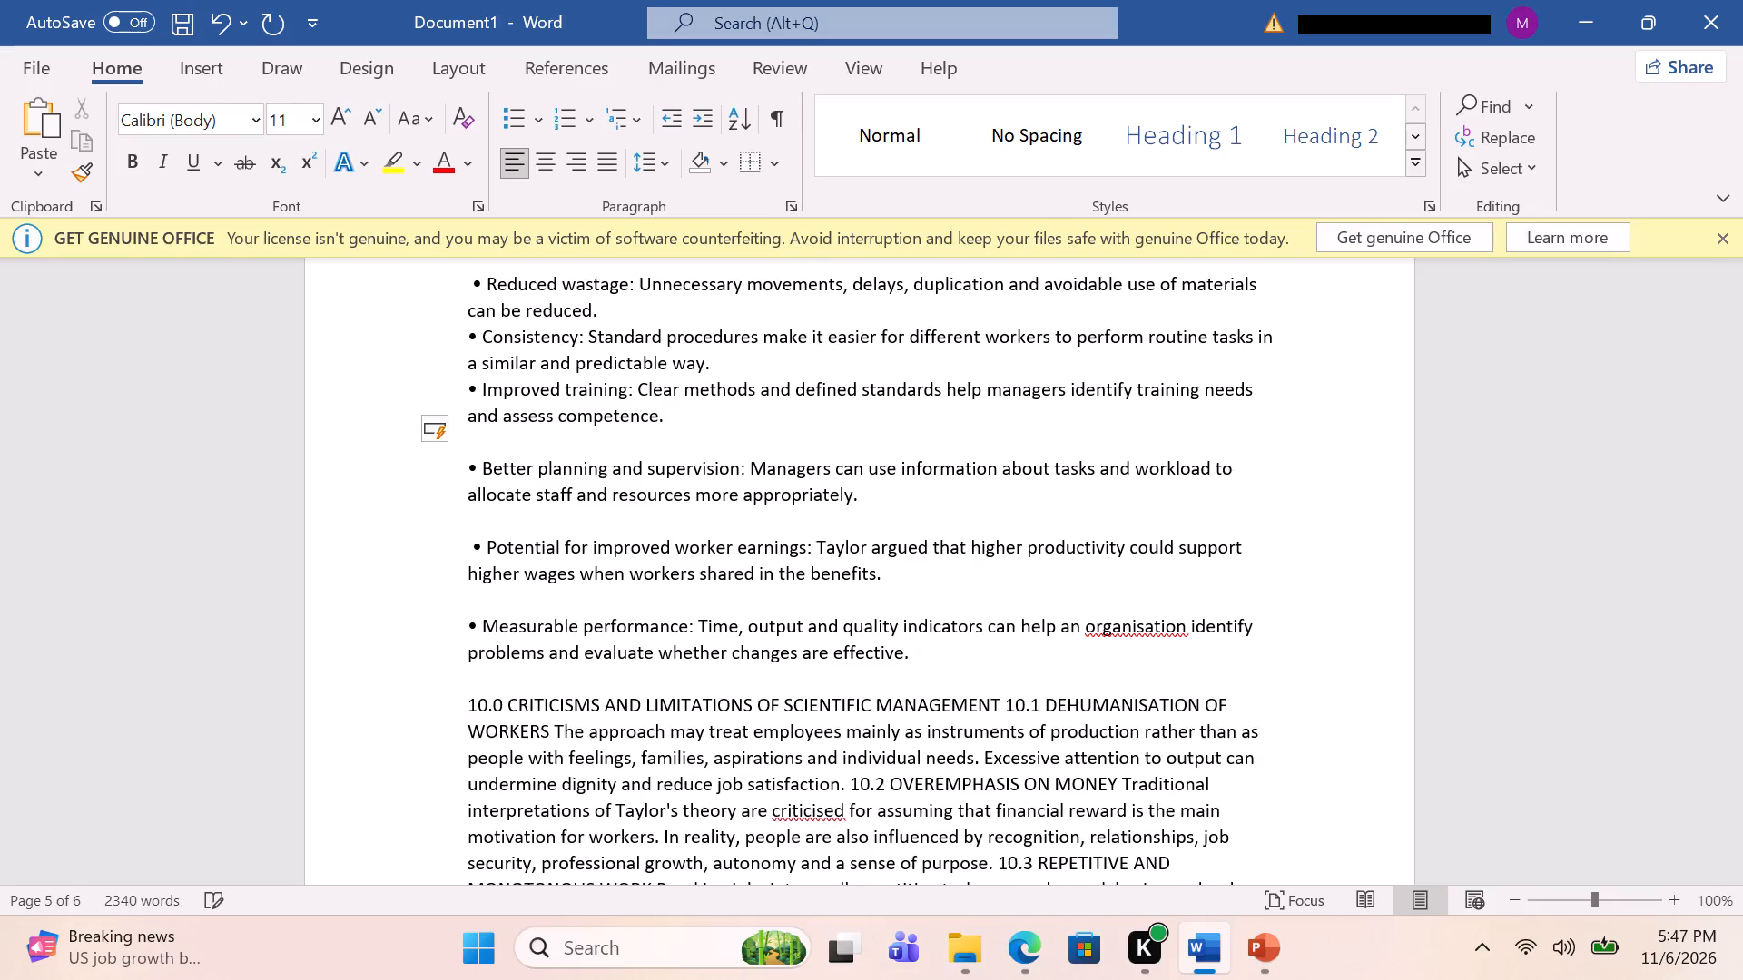
{"action": "left_click", "coordinate": [997, 702]}
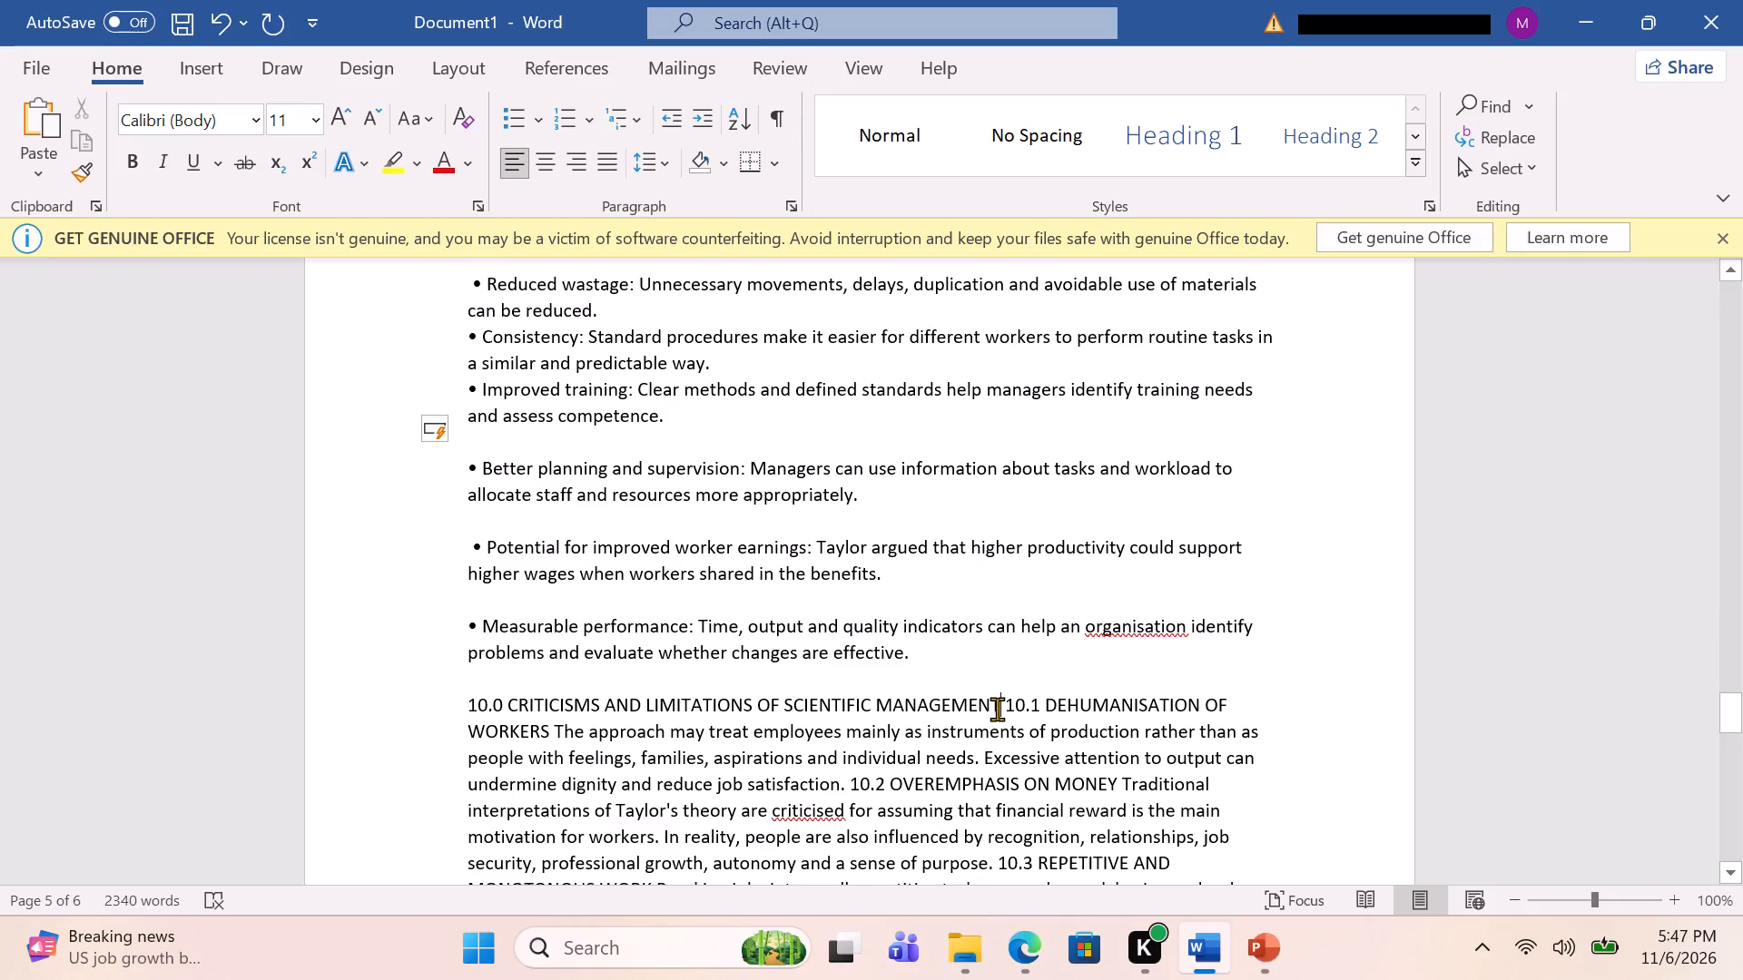
{"action": "key", "text": "Return"}
{"action": "key", "text": "Return"}
{"action": "key", "text": "Return"}
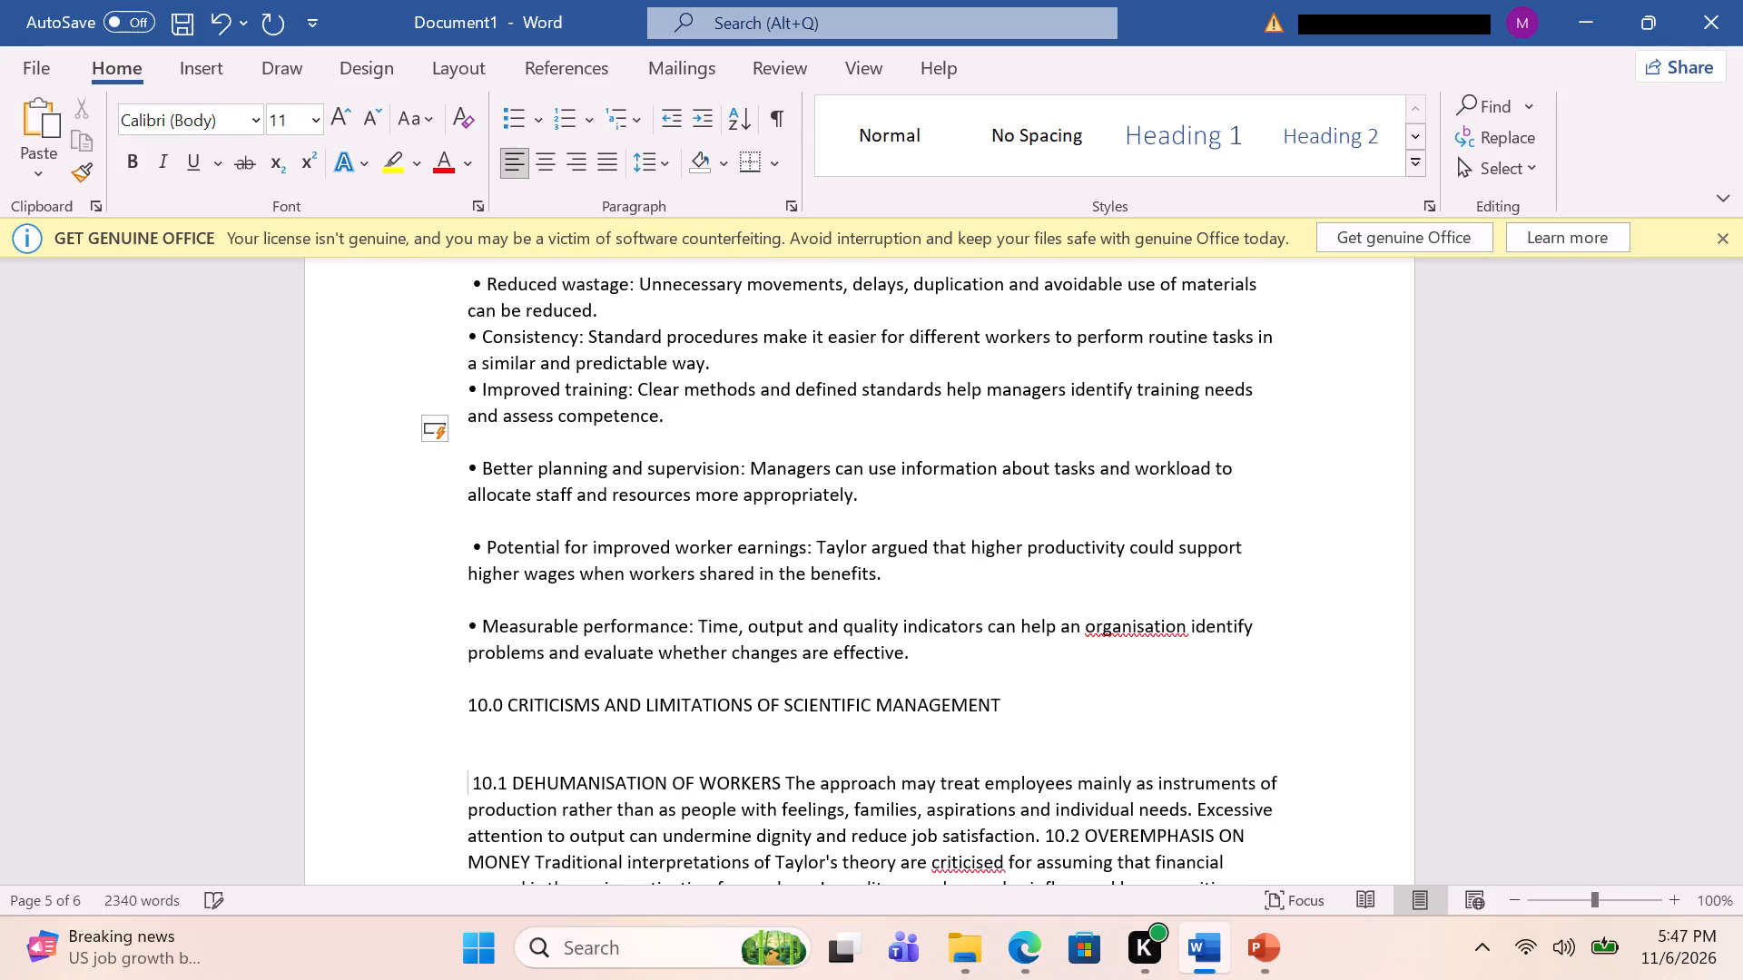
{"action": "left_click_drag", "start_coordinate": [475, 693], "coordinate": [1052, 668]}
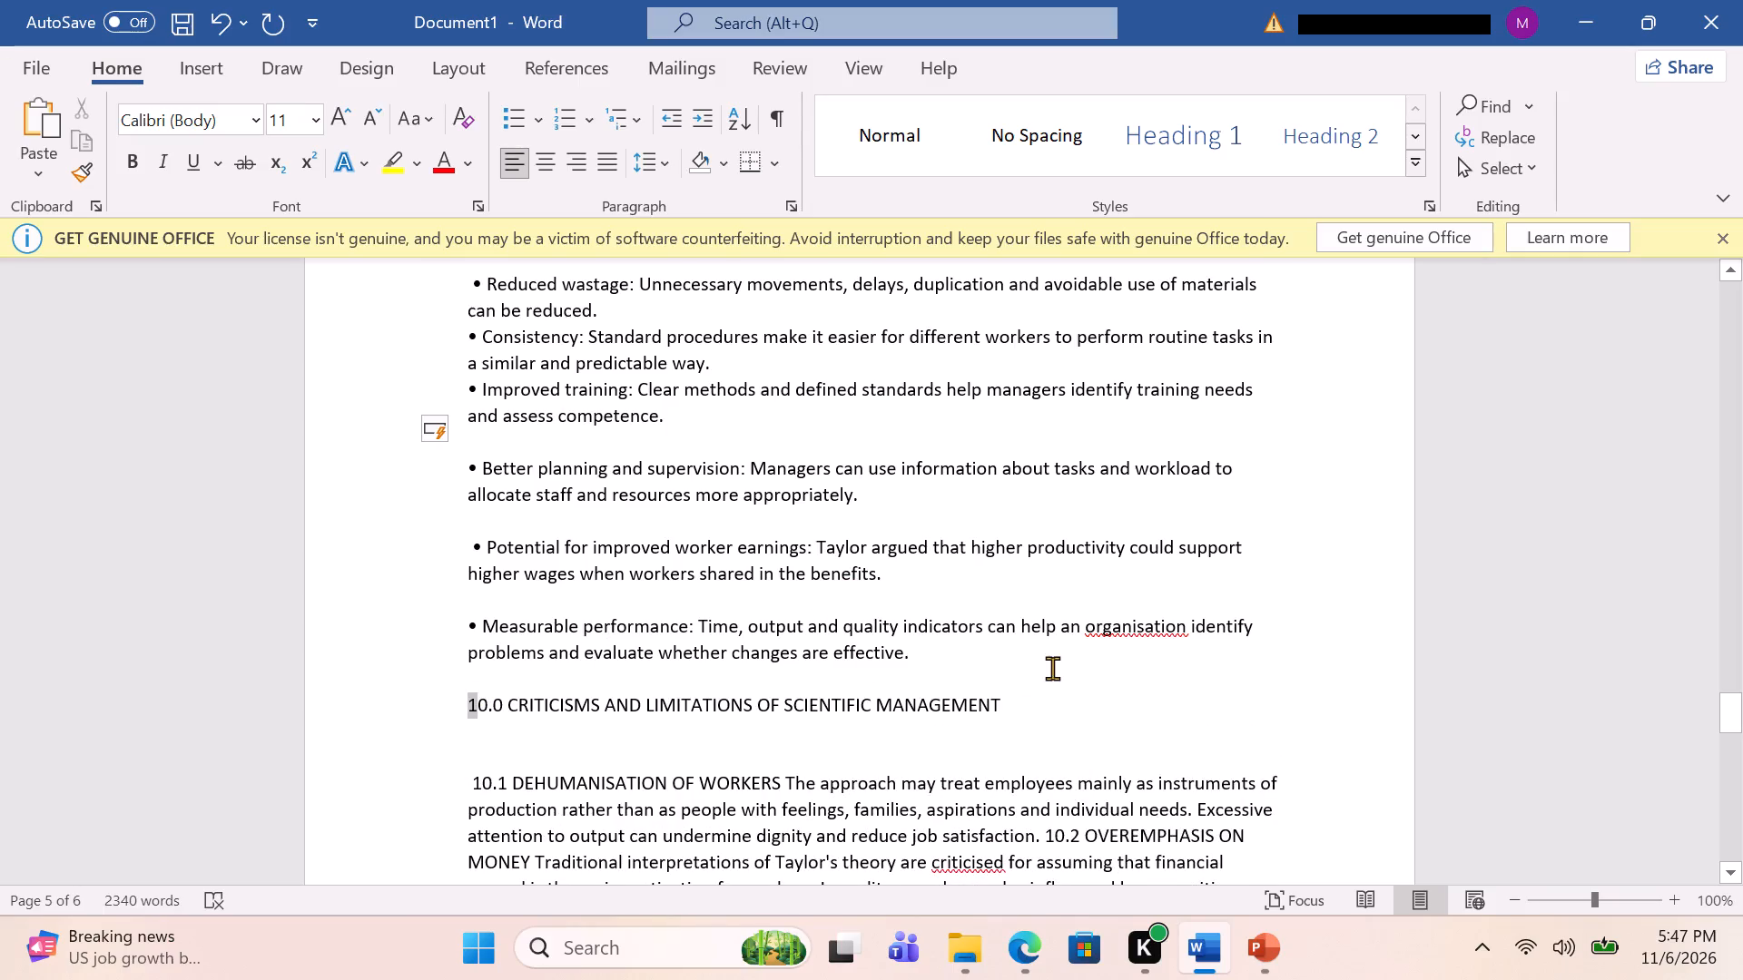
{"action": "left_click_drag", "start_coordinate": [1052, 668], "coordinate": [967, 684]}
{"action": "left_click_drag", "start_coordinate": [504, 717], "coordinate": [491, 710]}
Make the Measurable performance bullet label bold, leaving its description in regular text.
{"action": "left_click_drag", "start_coordinate": [471, 629], "coordinate": [667, 635]}
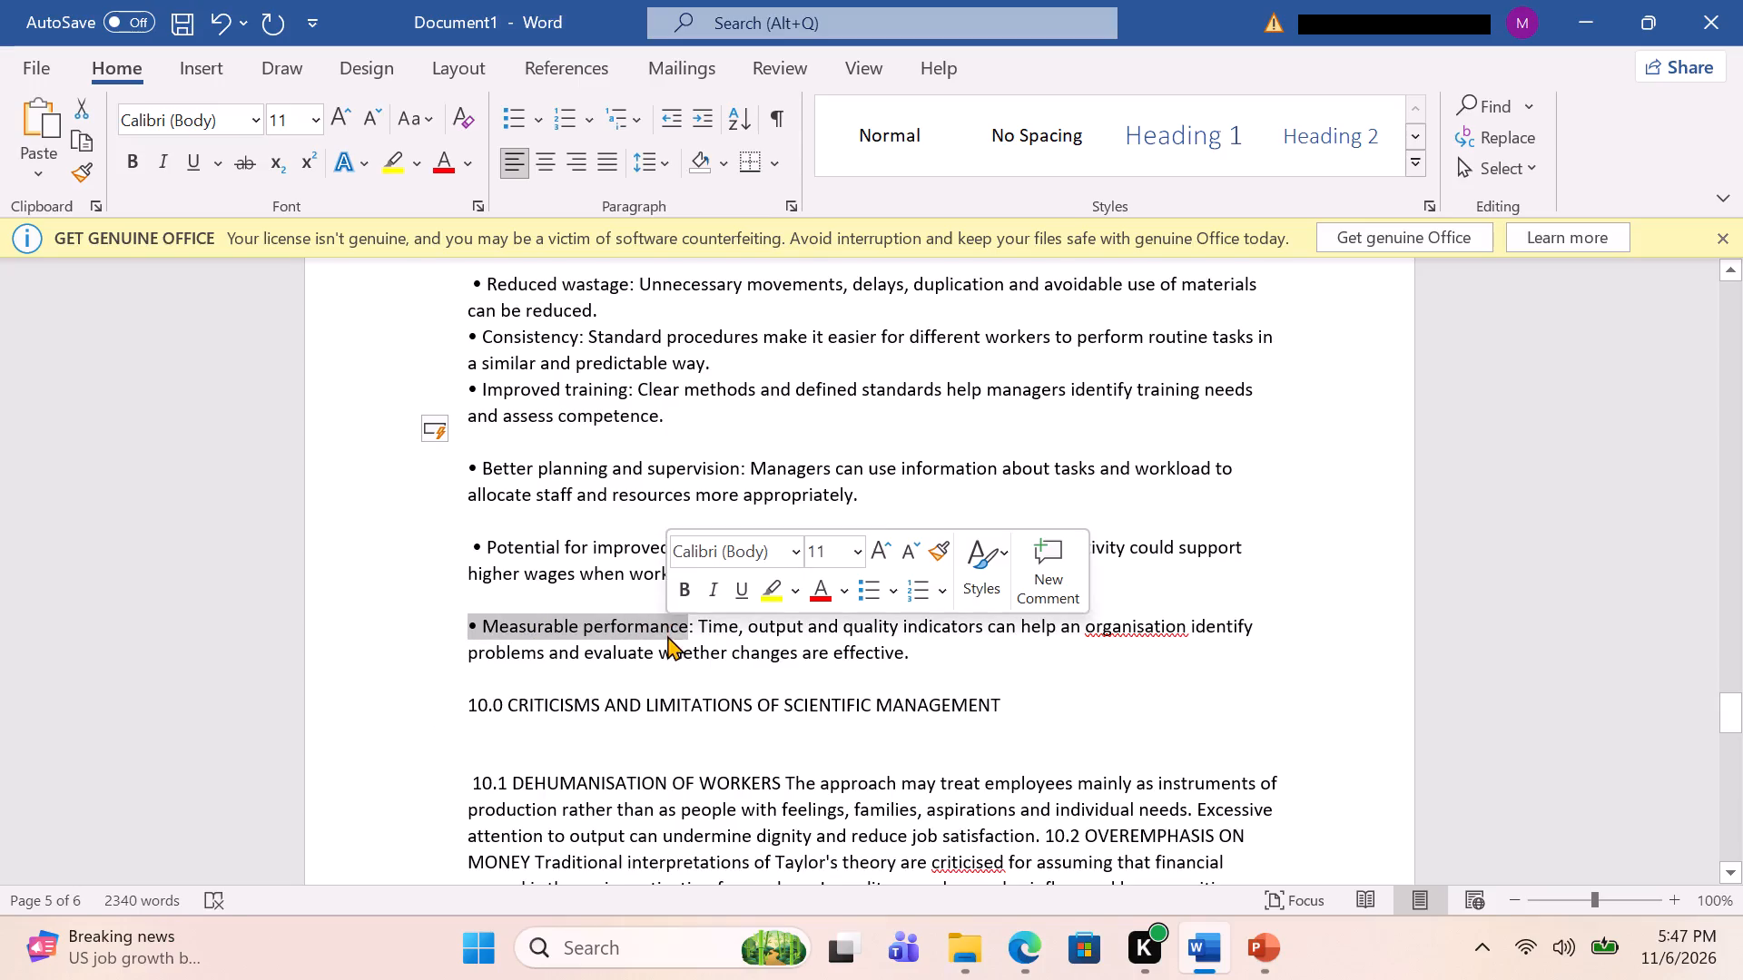
{"action": "left_click", "coordinate": [680, 593]}
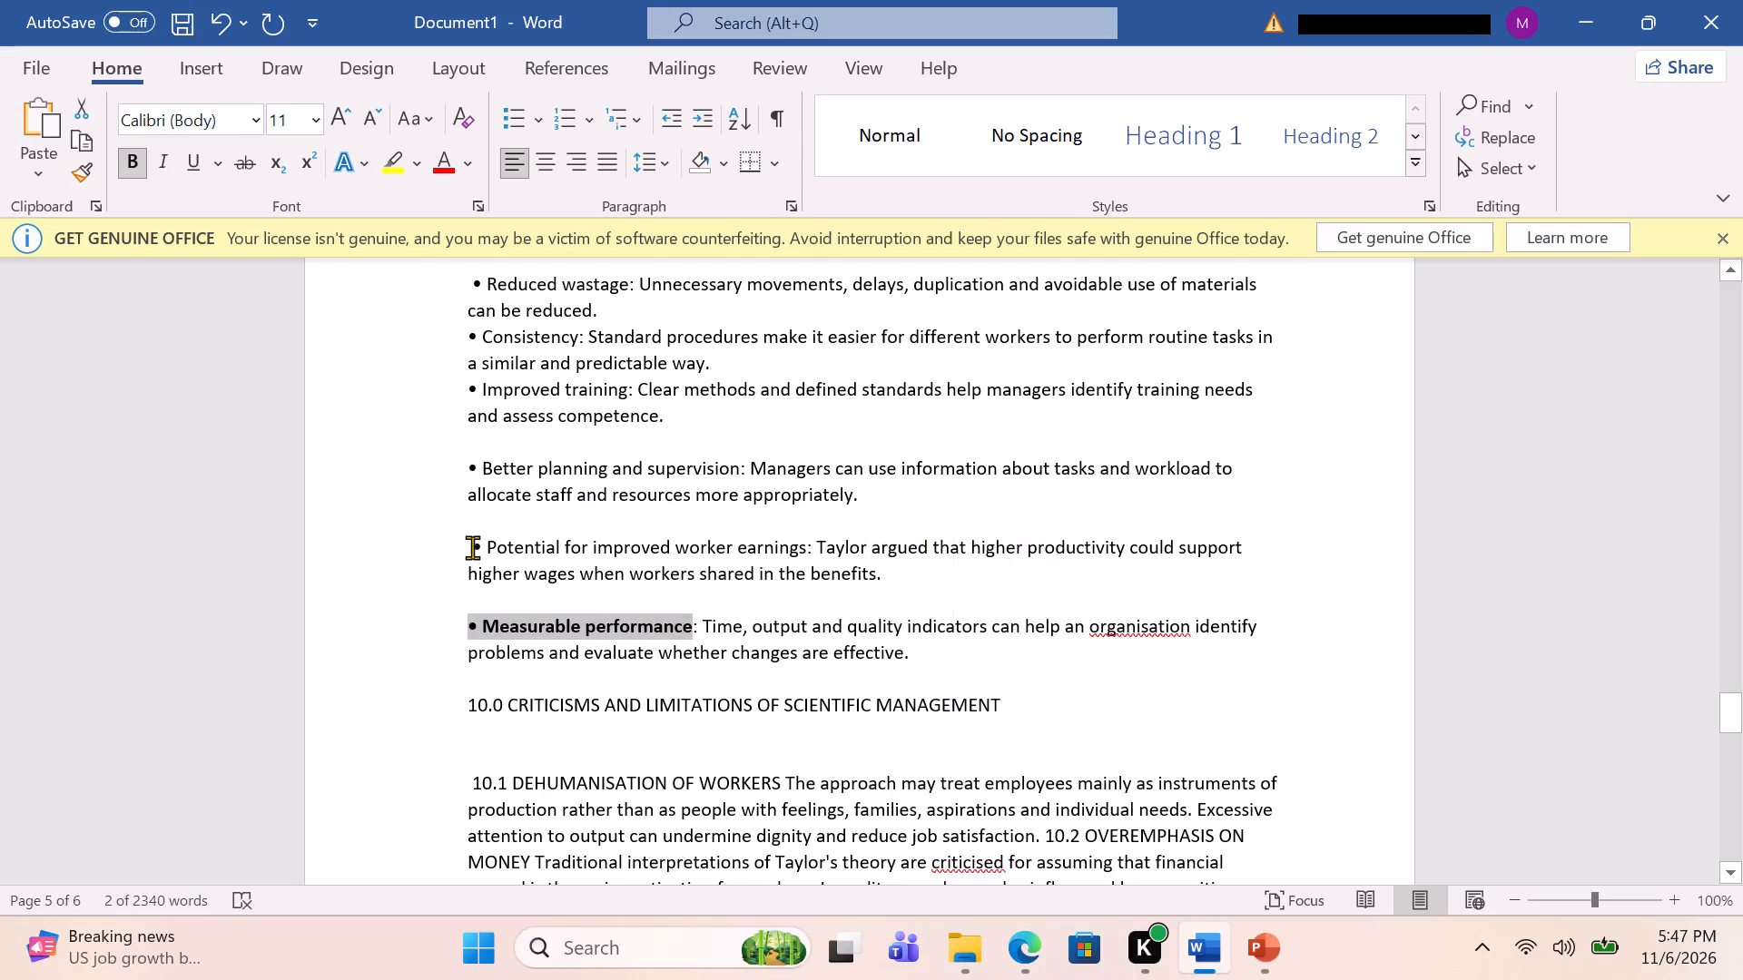
Make the Potential for improved worker earnings and Better planning and supervision bullet labels bold, leaving their descriptions in regular text.
{"action": "left_click_drag", "start_coordinate": [470, 549], "coordinate": [790, 548]}
{"action": "left_click", "coordinate": [799, 505]}
{"action": "left_click_drag", "start_coordinate": [449, 452], "coordinate": [501, 465]}
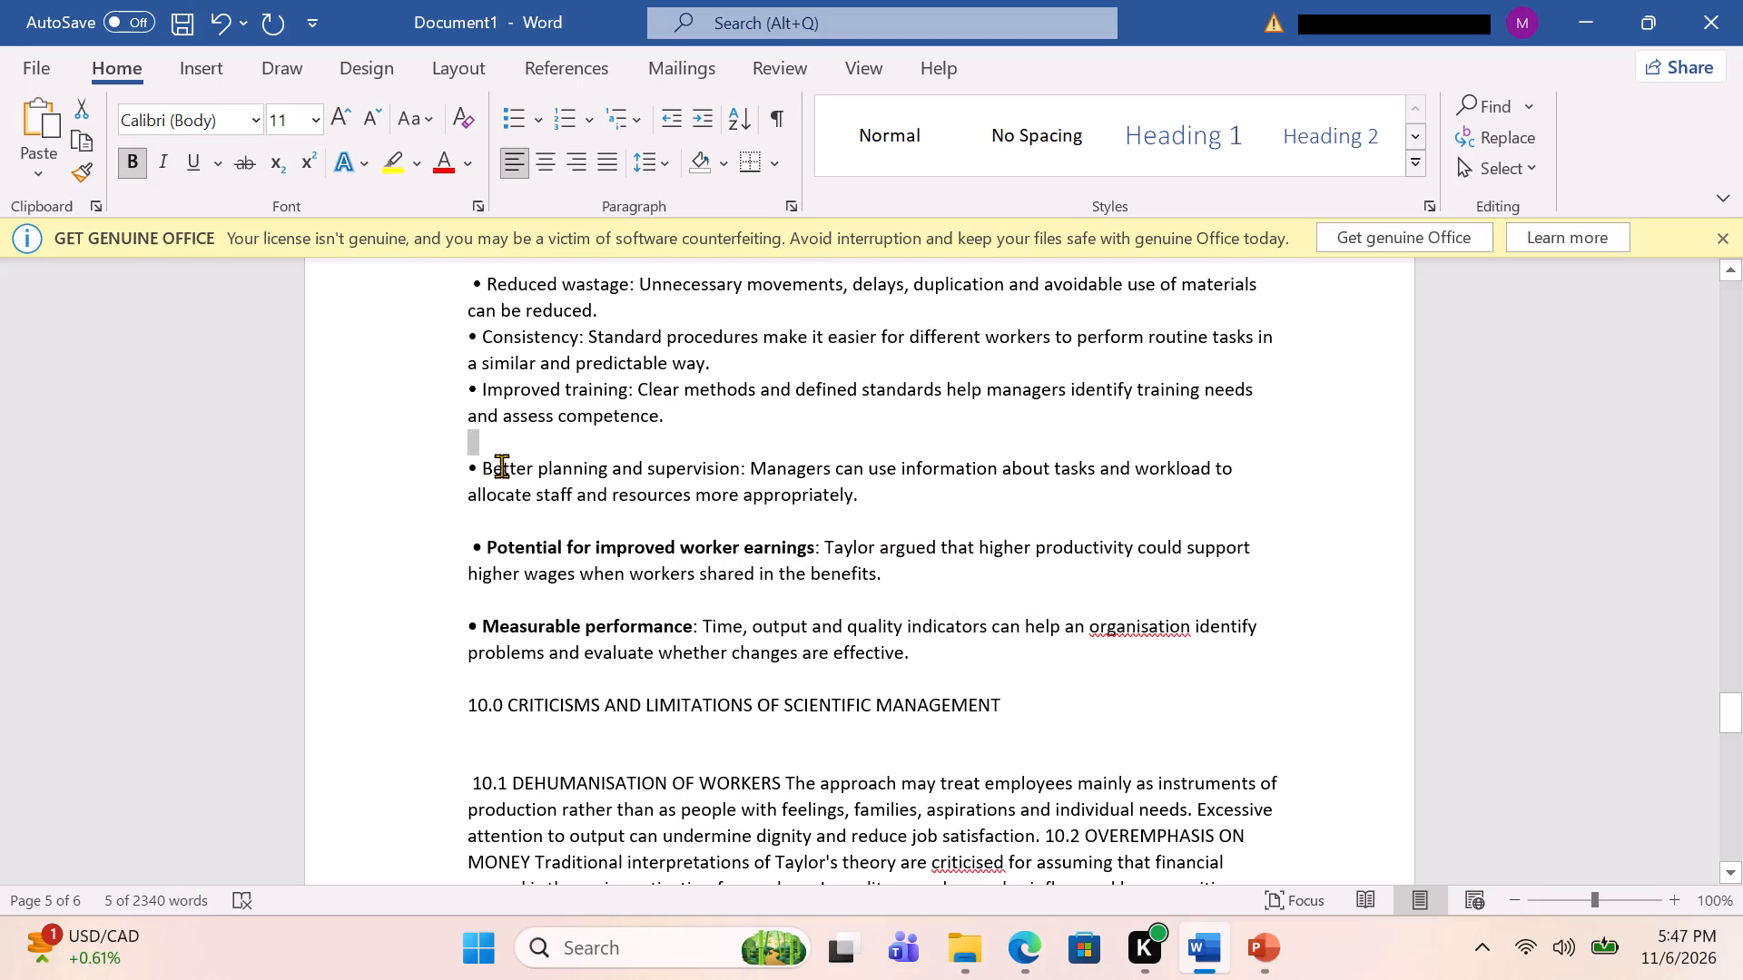
{"action": "left_click_drag", "start_coordinate": [501, 465], "coordinate": [730, 463]}
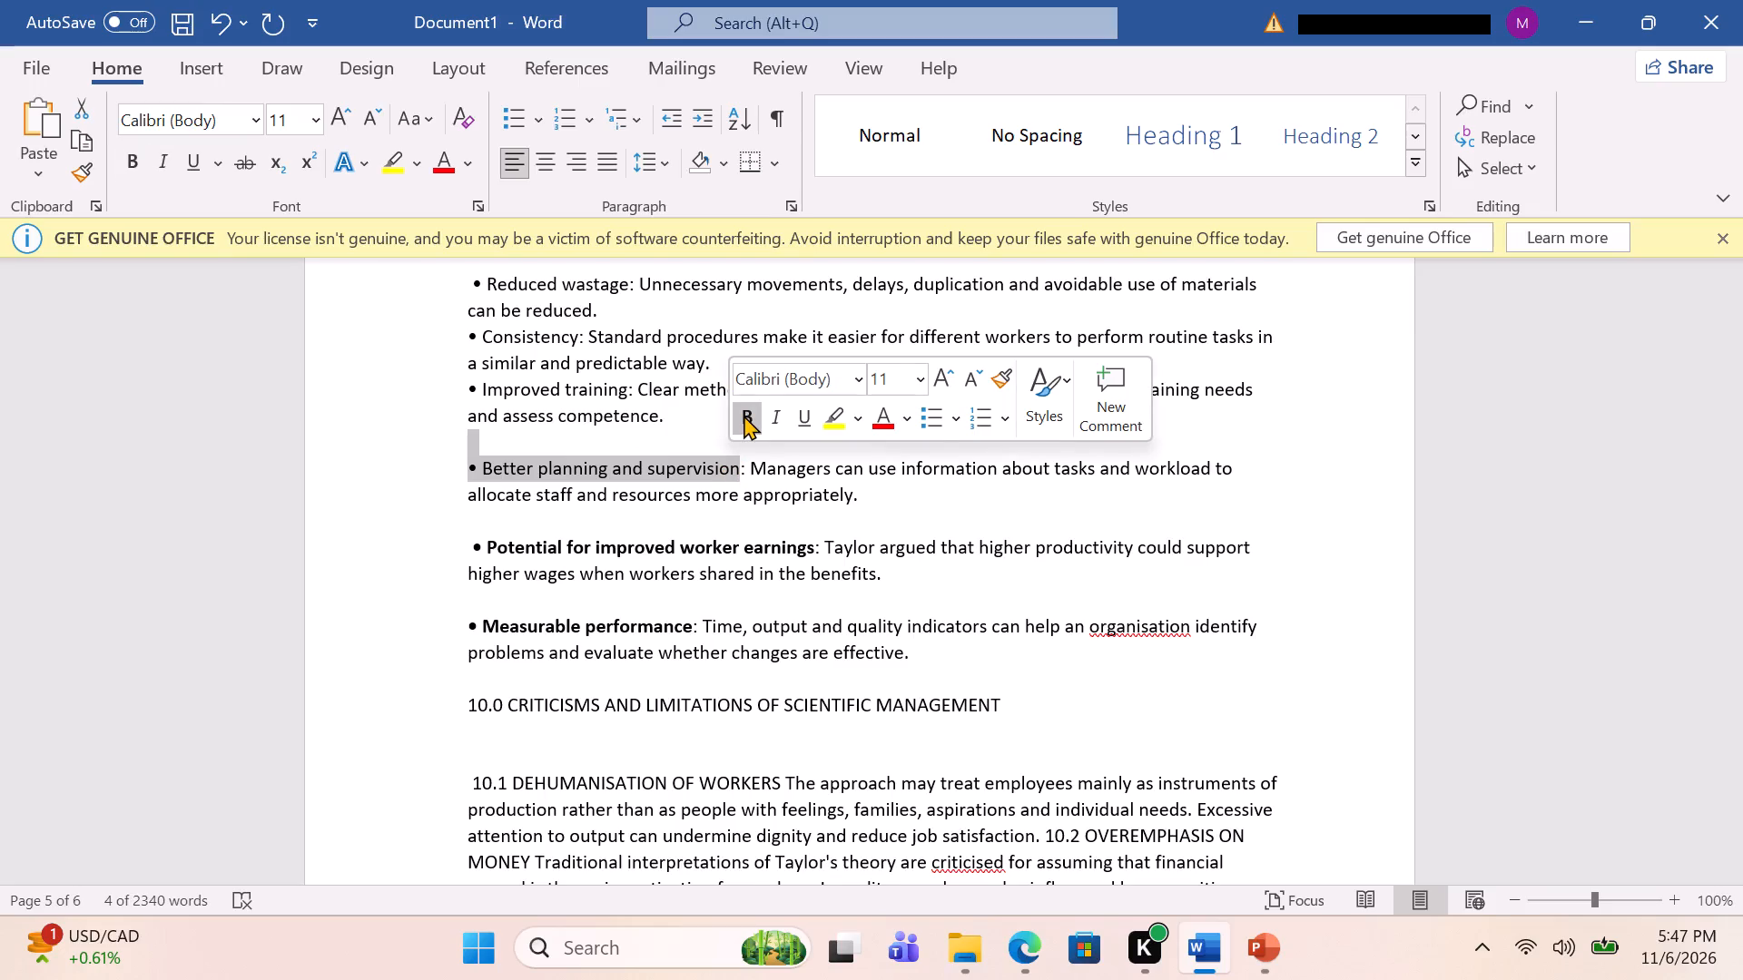
{"action": "left_click", "coordinate": [743, 415]}
Insert a blank line above the Improved training bullet and make its label bold.
{"action": "scroll", "coordinate": [740, 428], "scroll_direction": "up", "scroll_amount": 3}
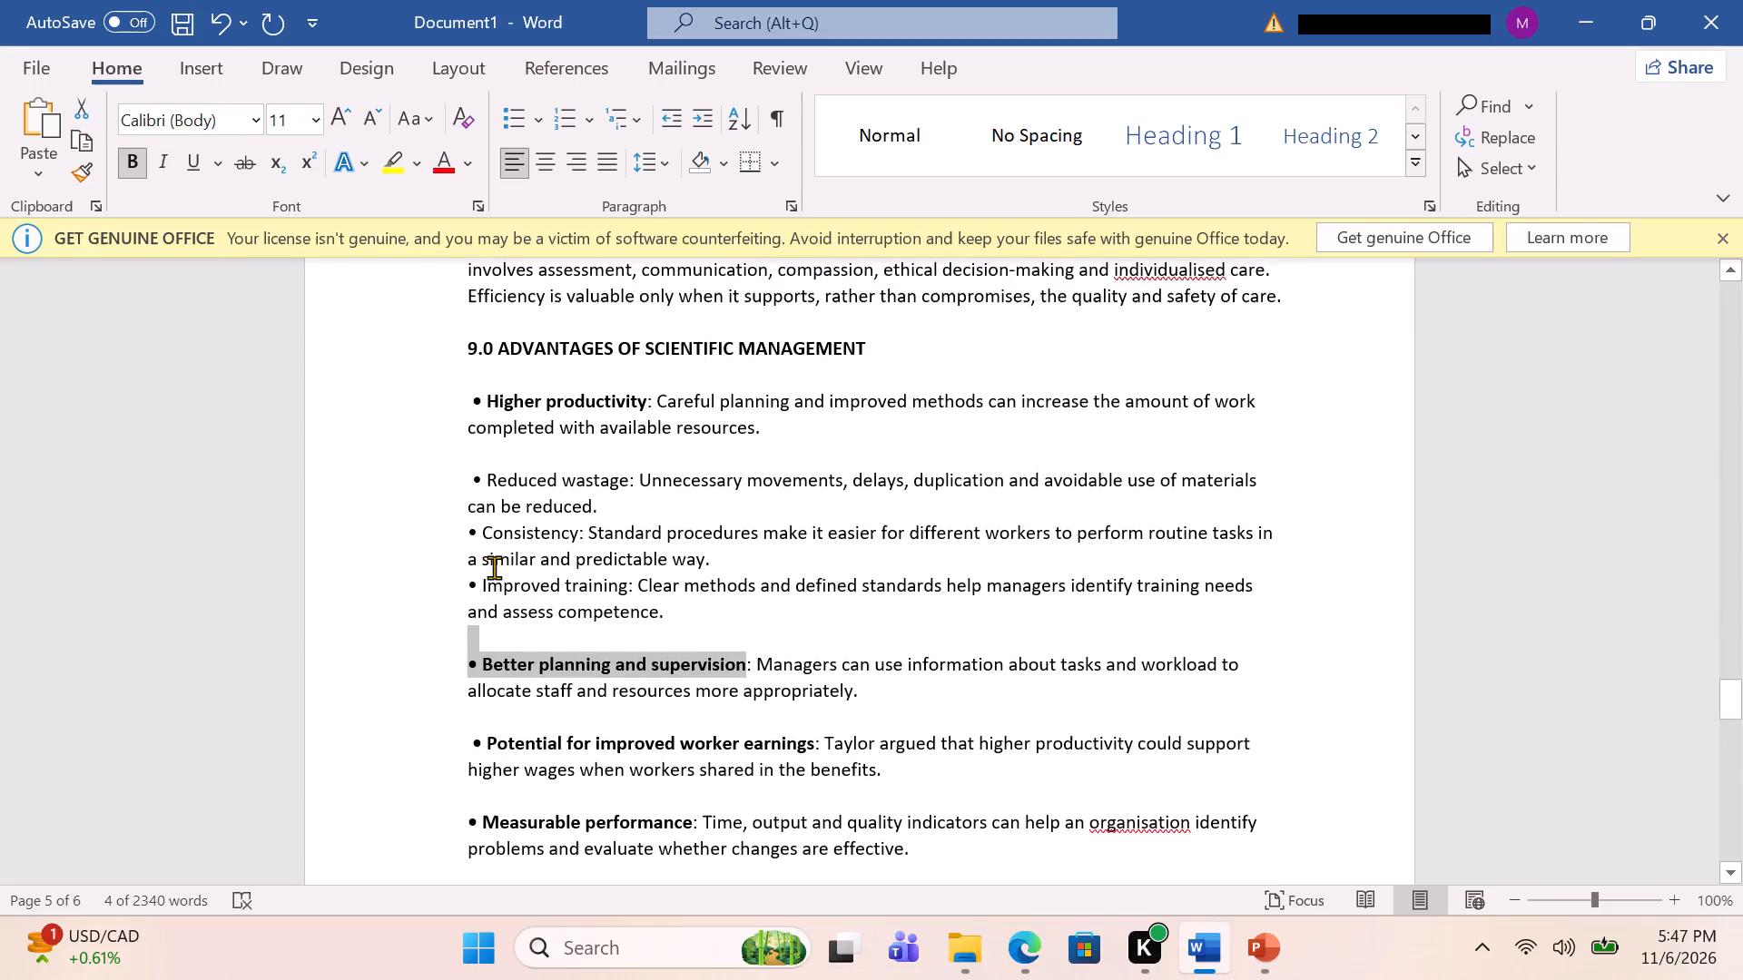
{"action": "left_click", "coordinate": [715, 556]}
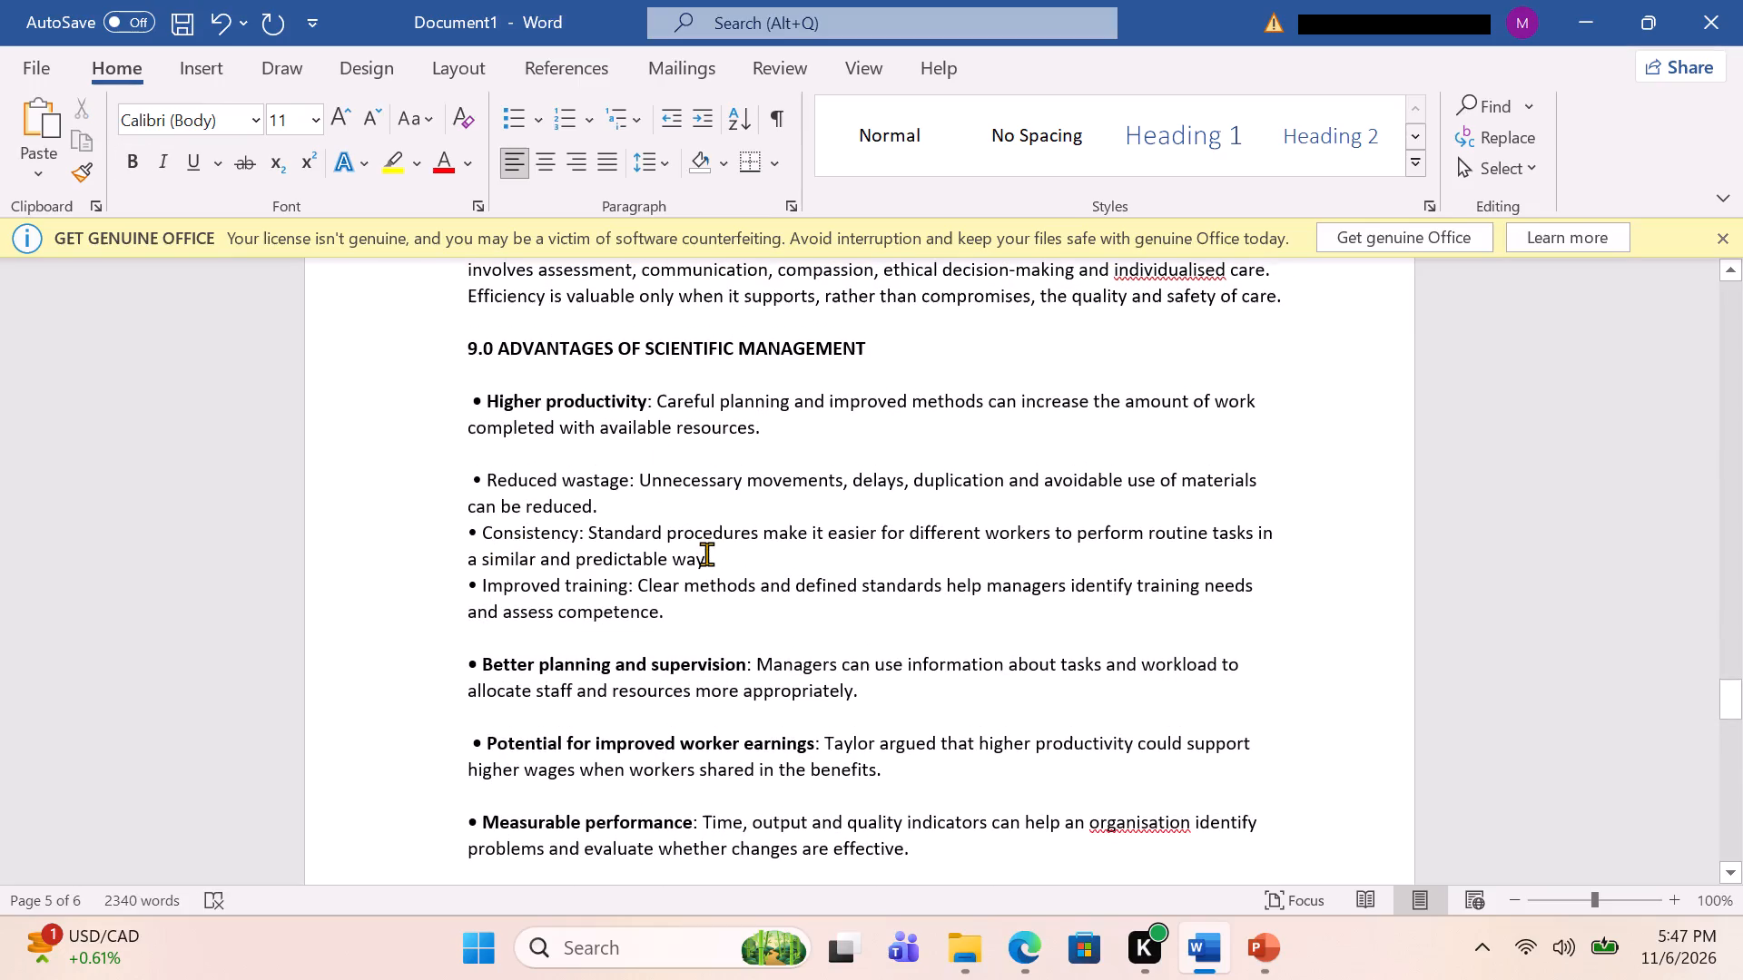
{"action": "key", "text": "Return"}
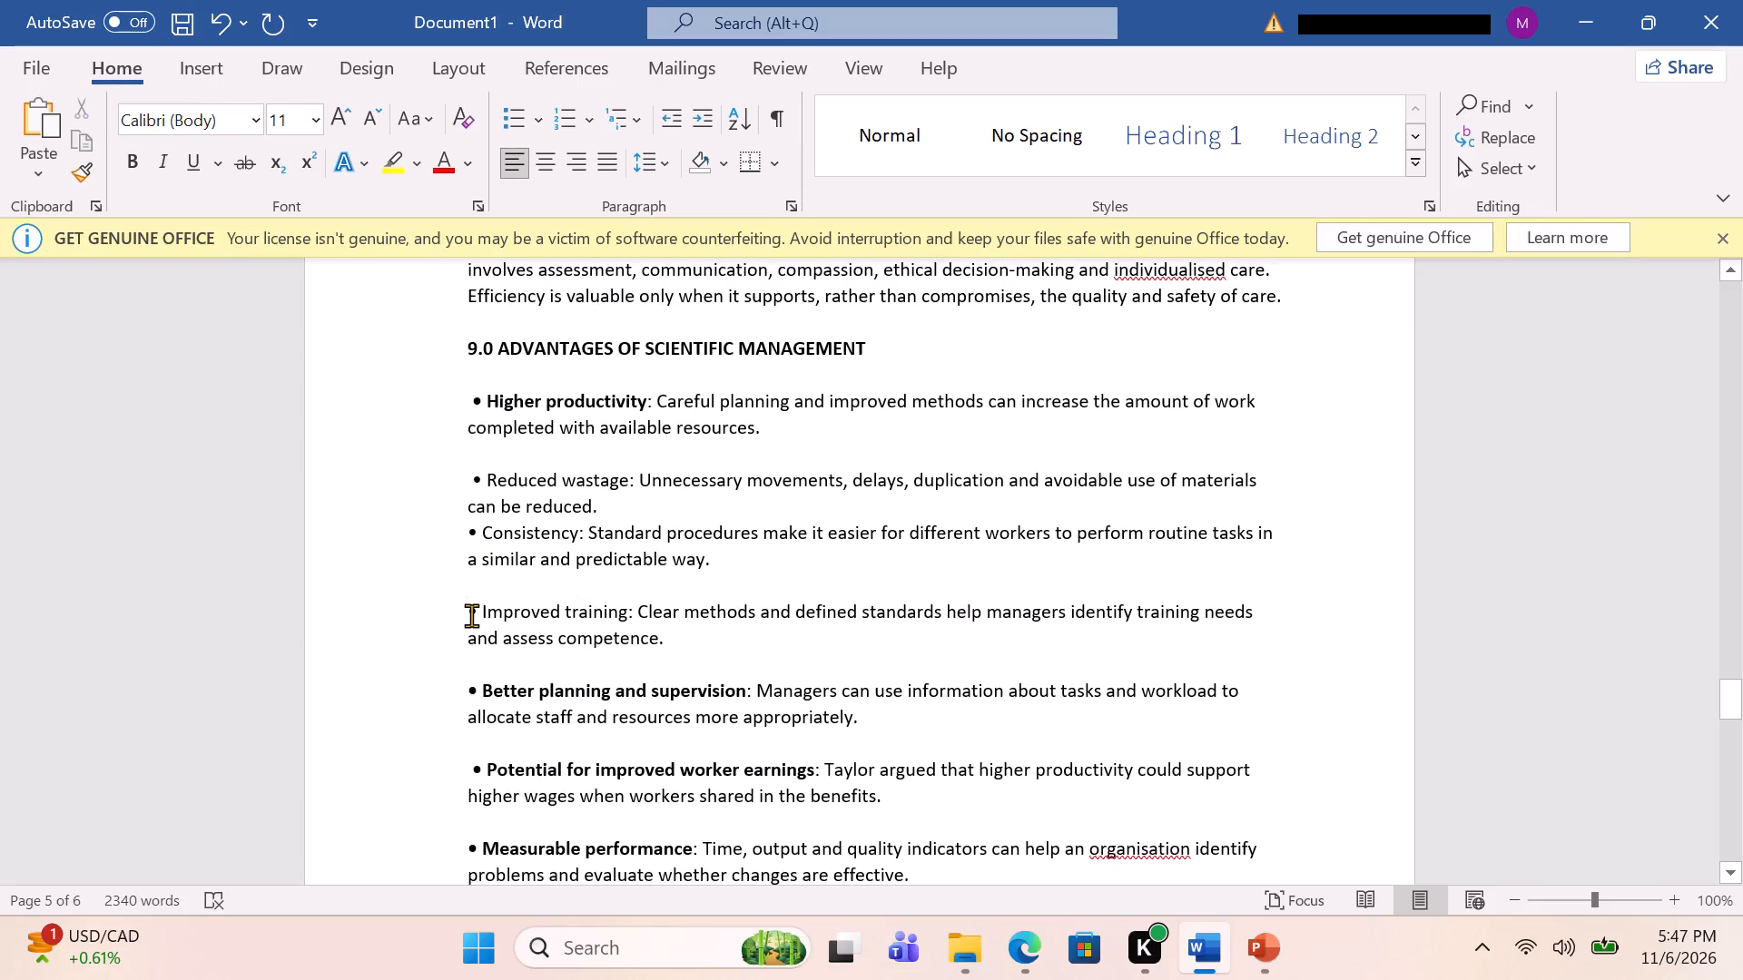
{"action": "left_click_drag", "start_coordinate": [471, 615], "coordinate": [625, 608]}
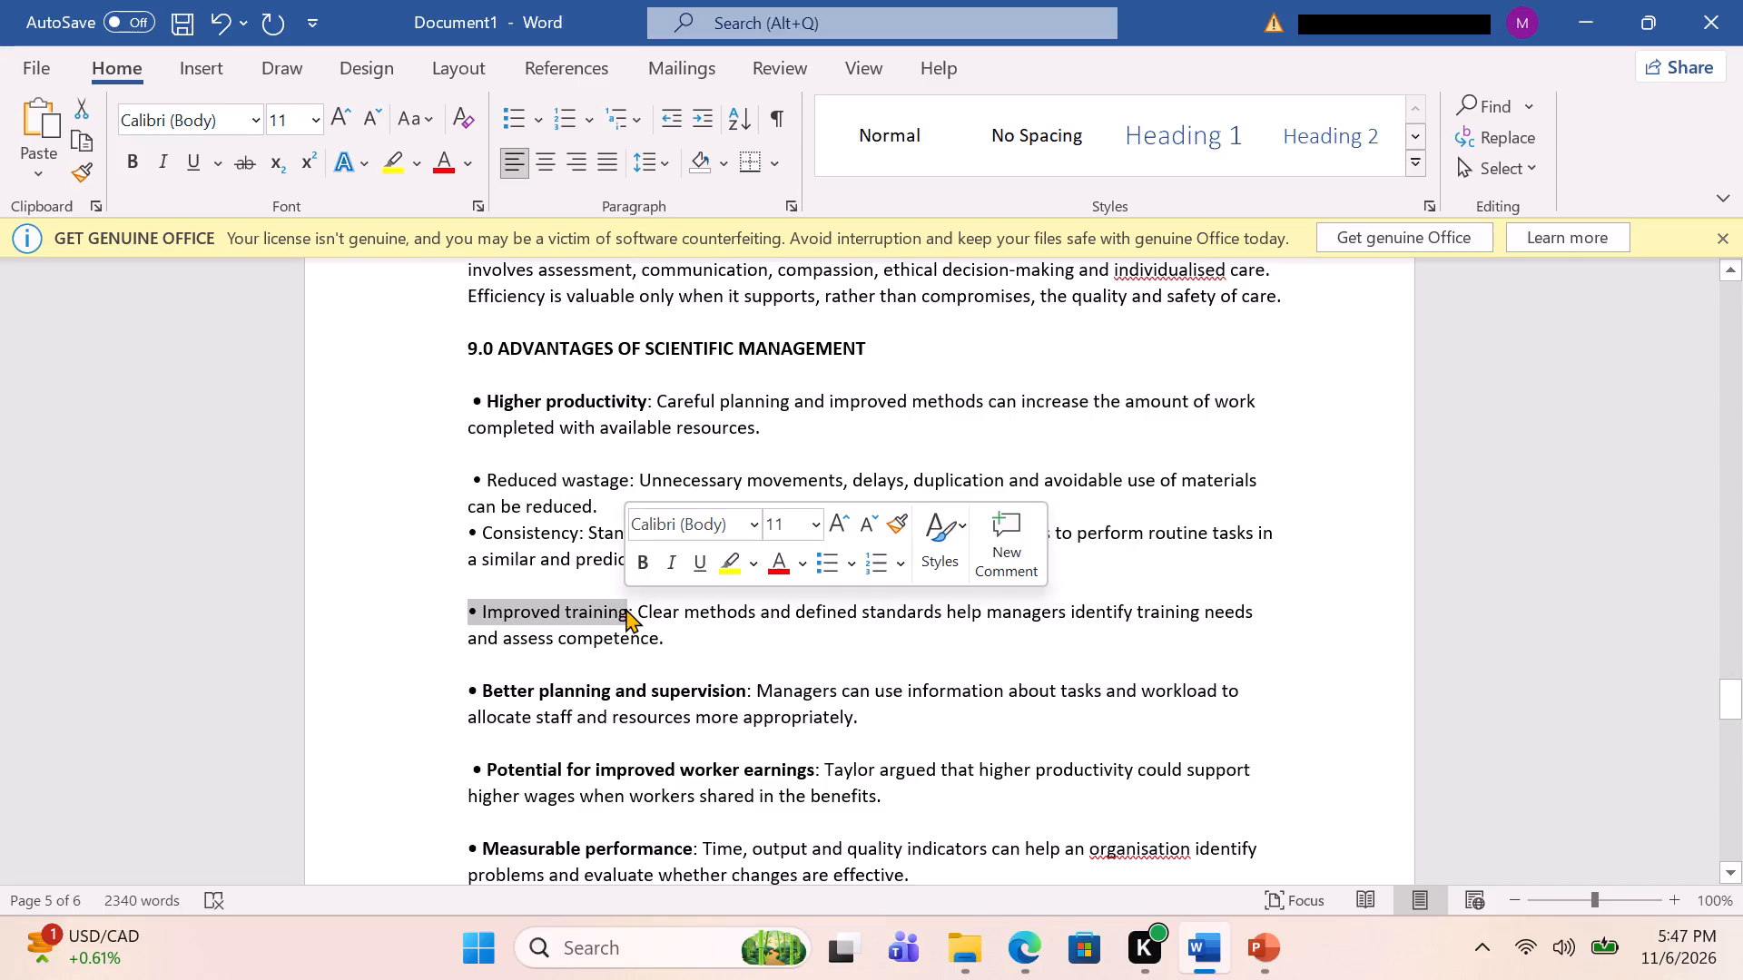
{"action": "left_click", "coordinate": [640, 568]}
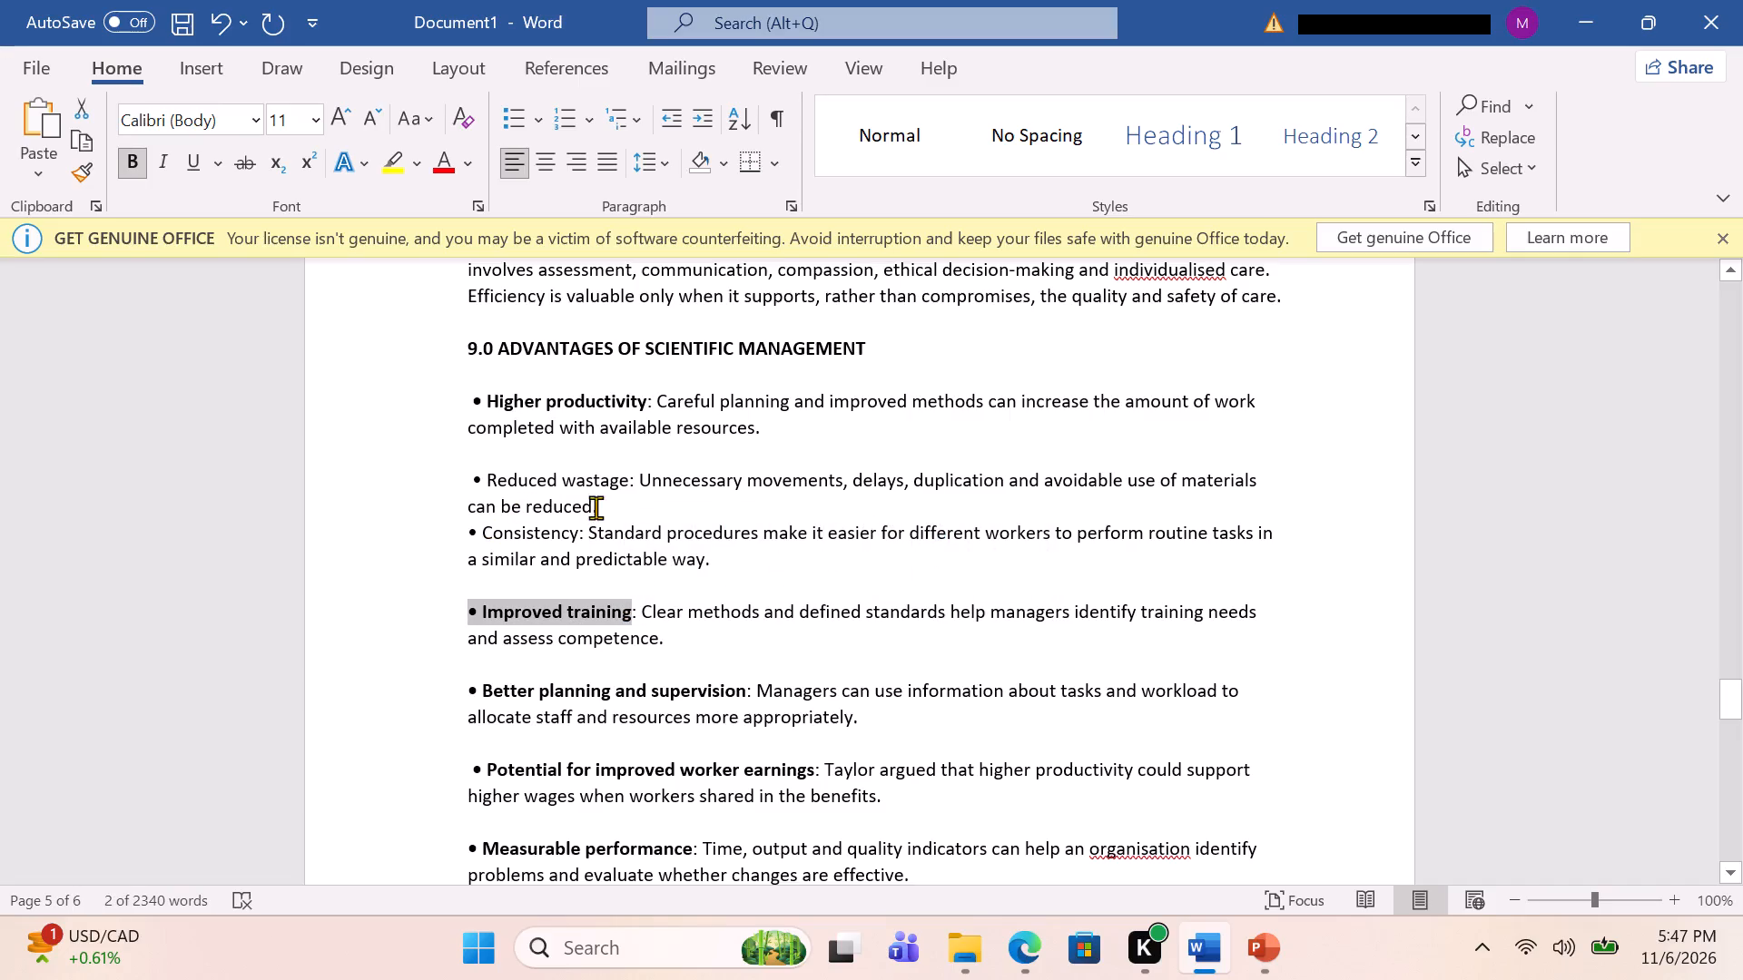
Insert a blank line above the Consistency bullet and make its label bold.
{"action": "left_click", "coordinate": [596, 507]}
{"action": "key", "text": "Return"}
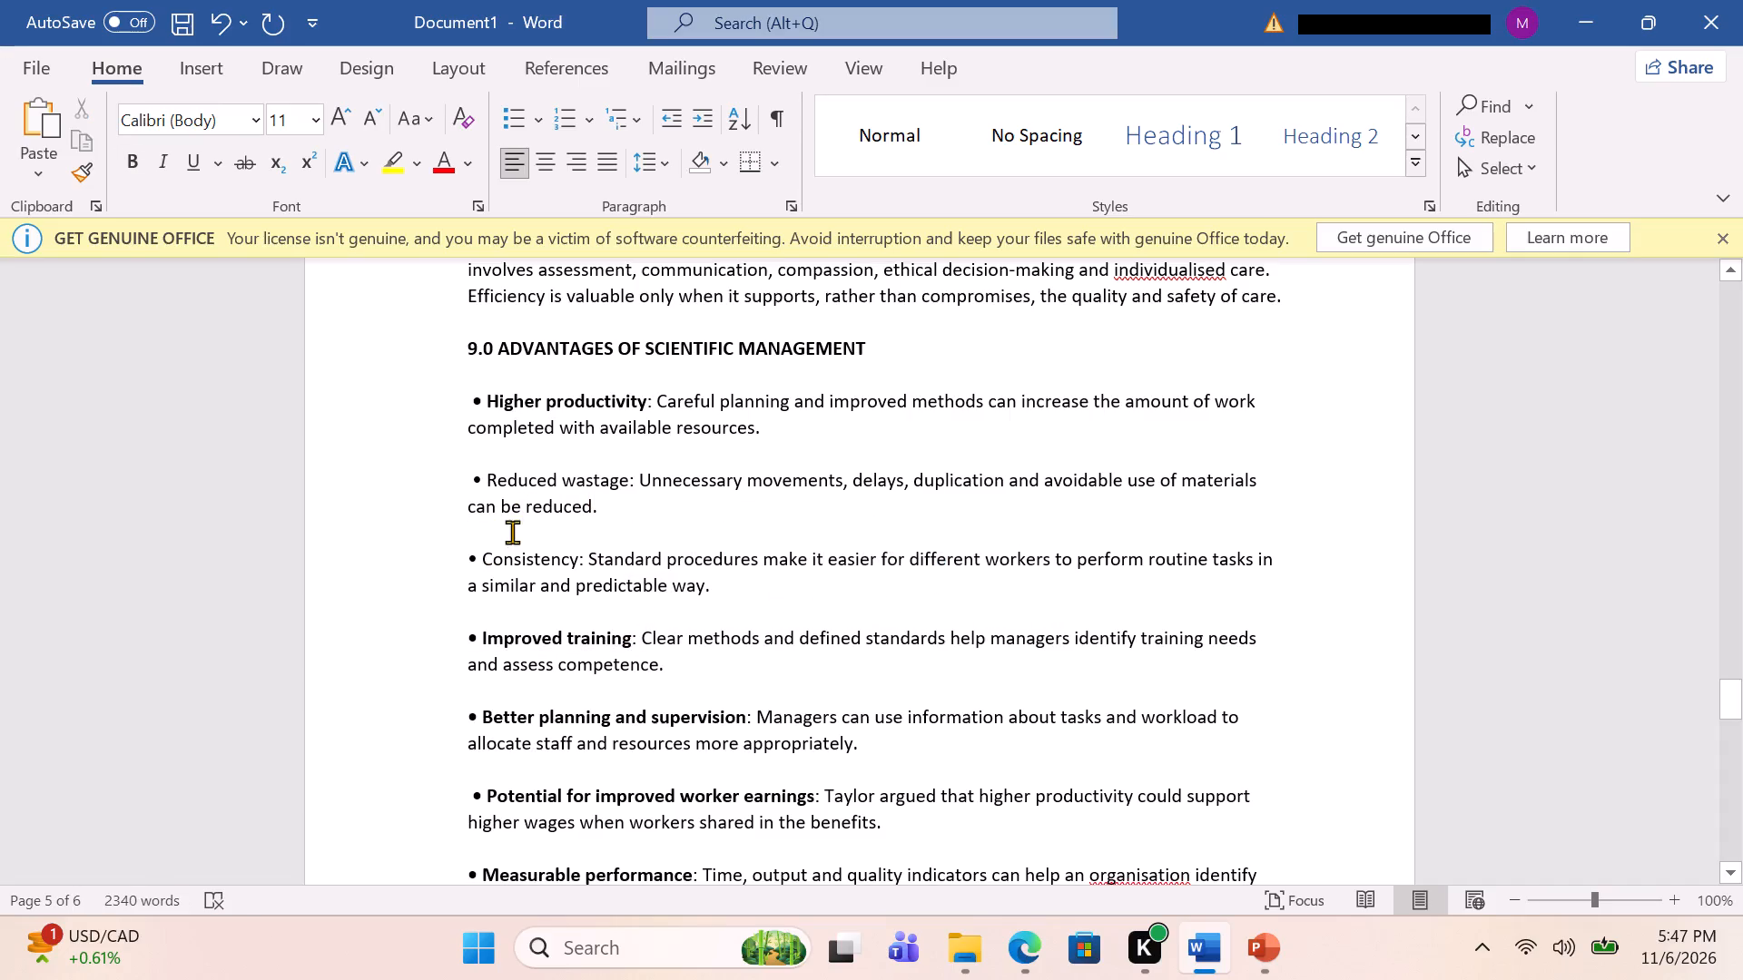
{"action": "left_click_drag", "start_coordinate": [468, 562], "coordinate": [575, 559]}
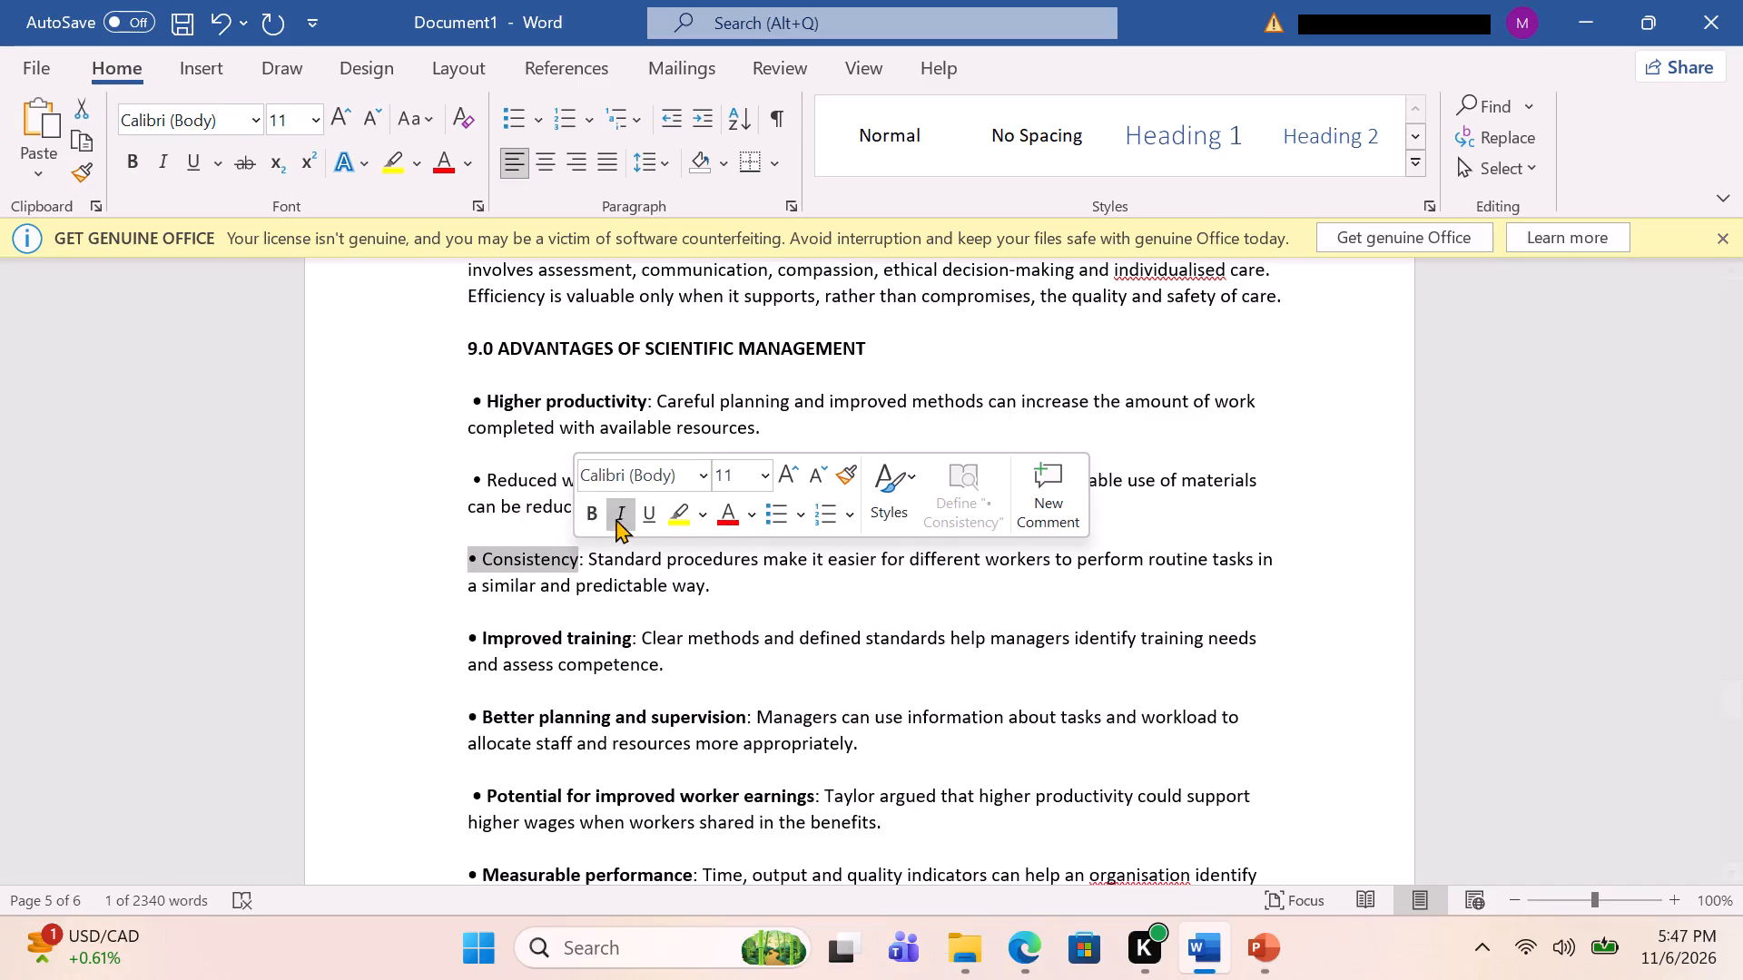
{"action": "left_click", "coordinate": [592, 516]}
Make the Reduced wastage bullet label bold, leaving its description in regular text.
{"action": "left_click_drag", "start_coordinate": [470, 465], "coordinate": [554, 485]}
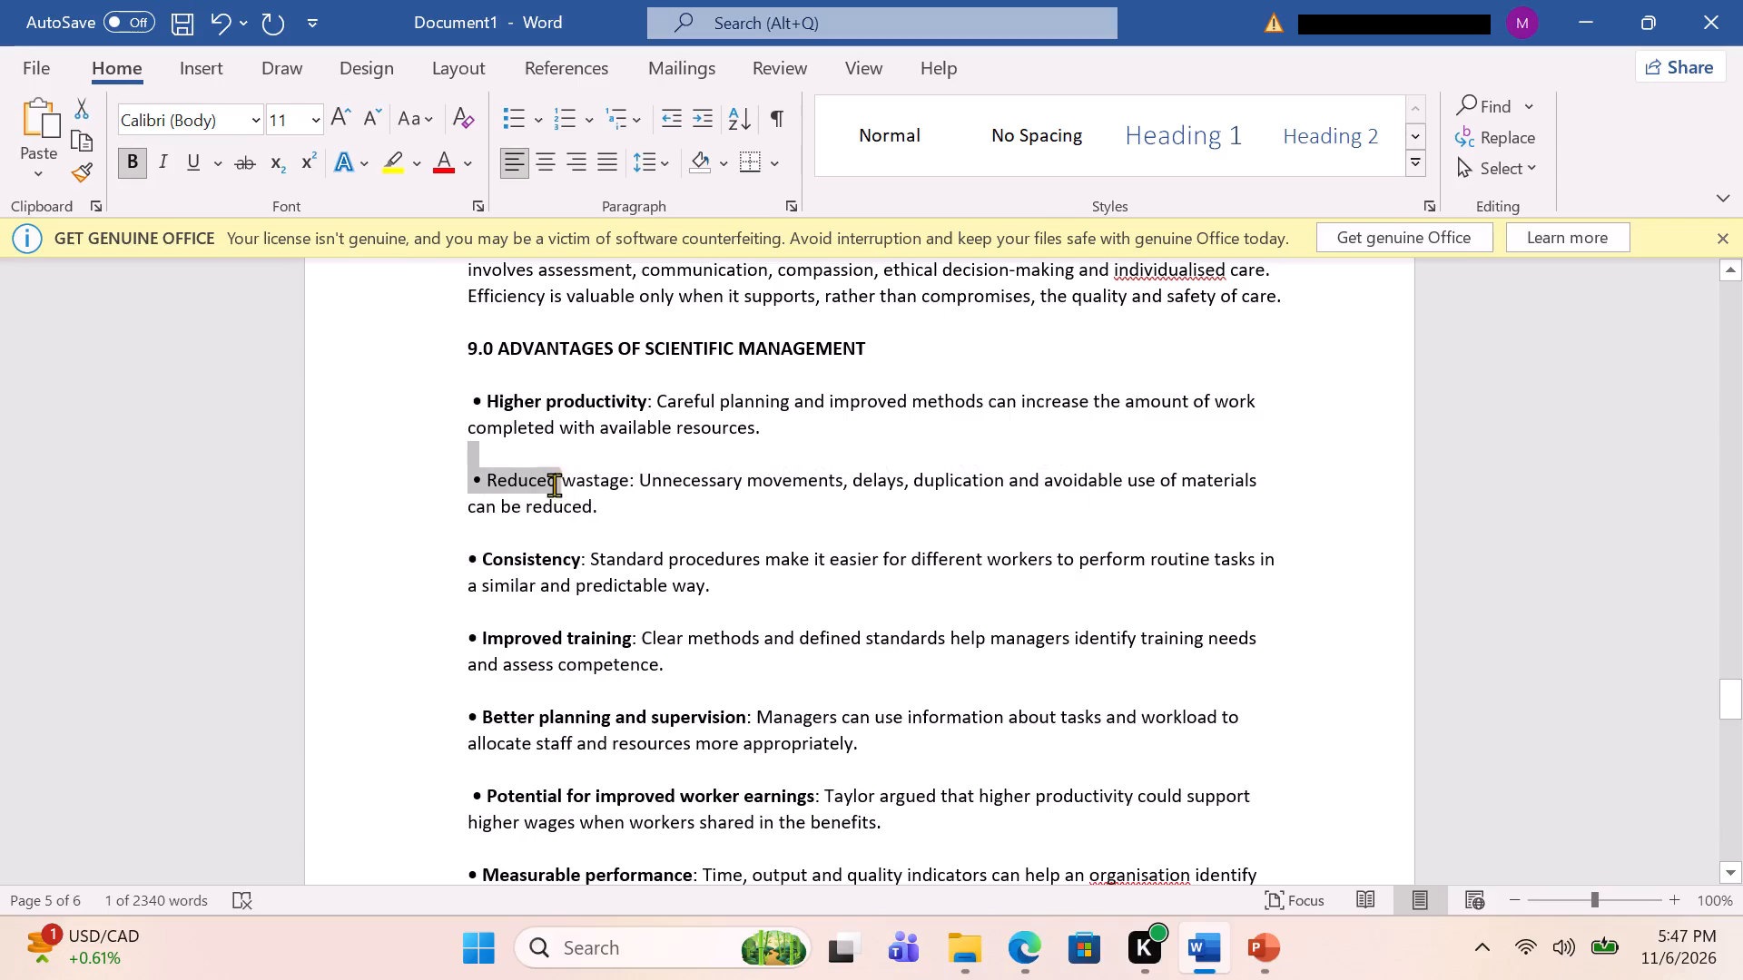
{"action": "left_click_drag", "start_coordinate": [554, 485], "coordinate": [617, 485]}
{"action": "left_click", "coordinate": [637, 453]}
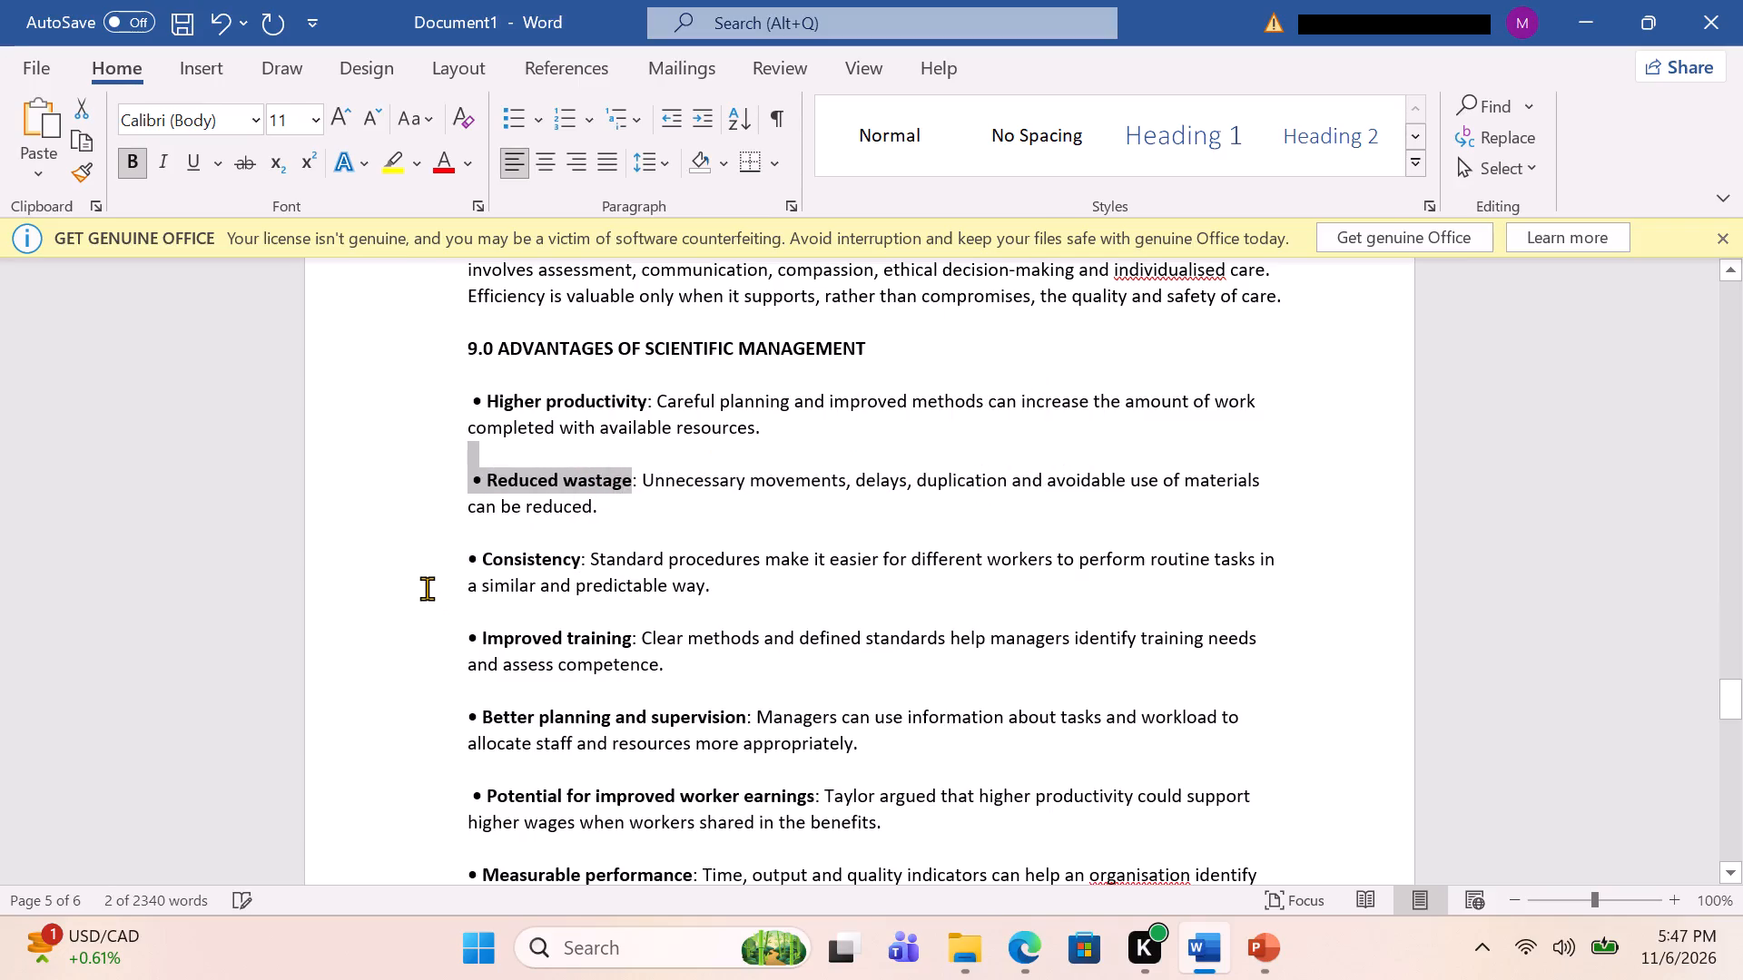
{"action": "left_click", "coordinate": [421, 584]}
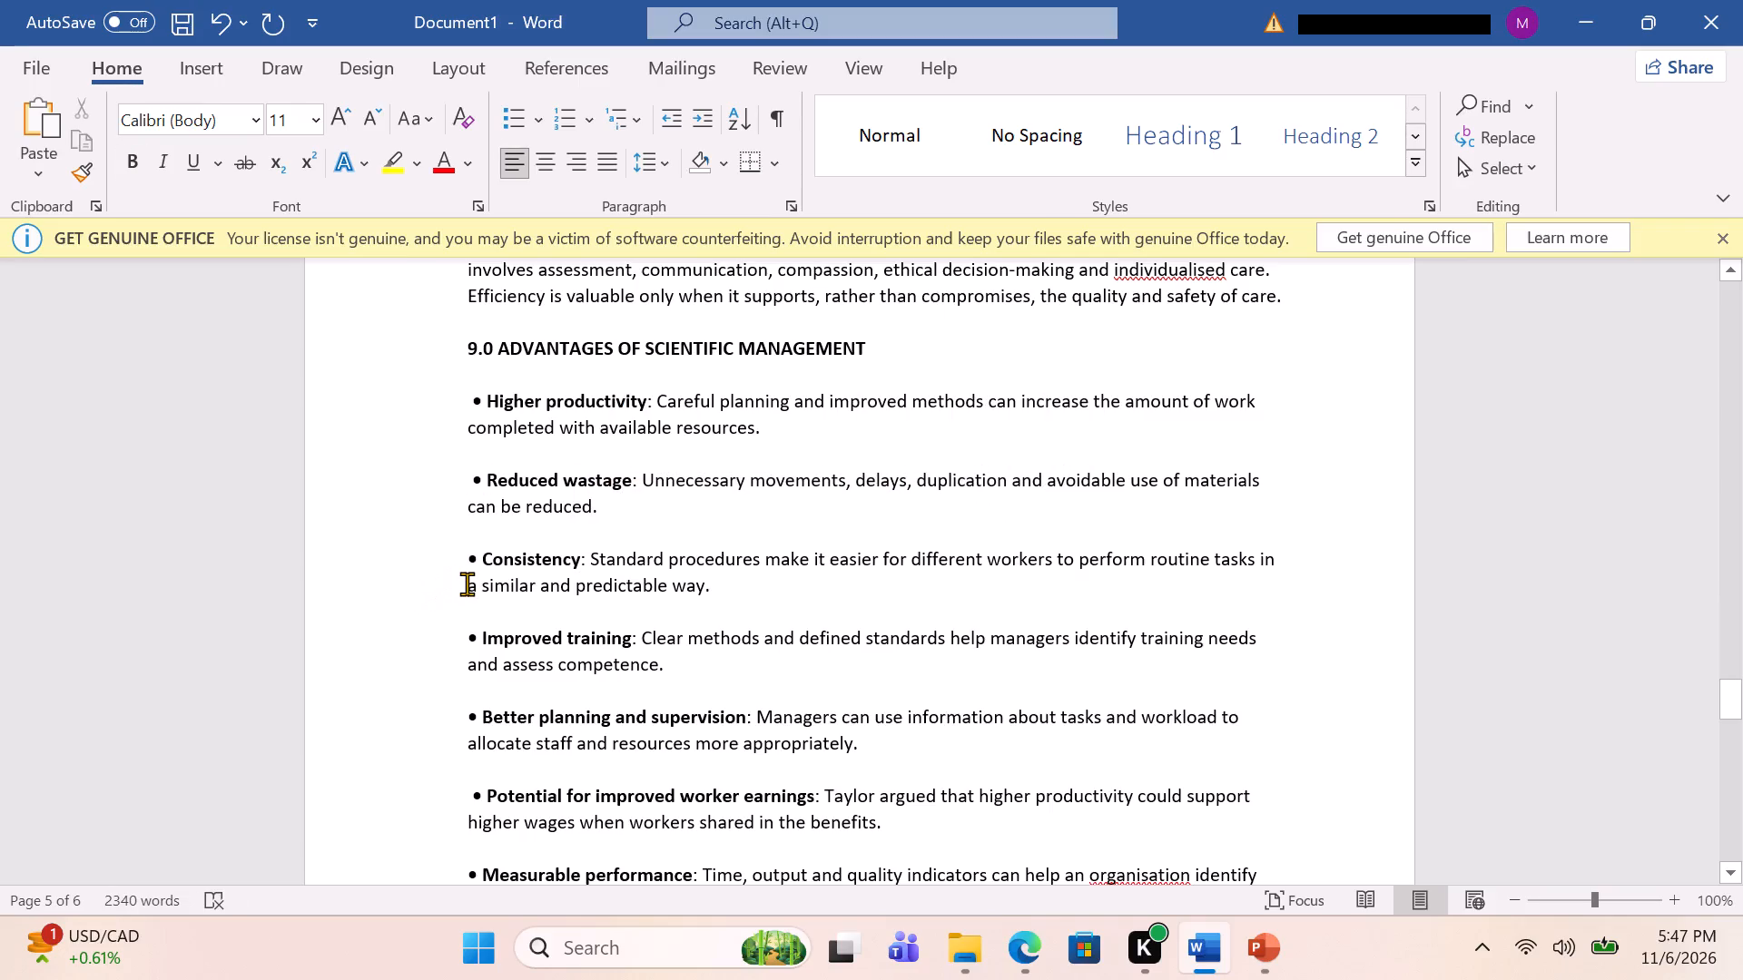
Make the 10.0 CRITICISMS AND LIMITATIONS OF SCIENTIFIC MANAGEMENT heading bold.
{"action": "scroll", "coordinate": [474, 606], "scroll_direction": "down", "scroll_amount": 6}
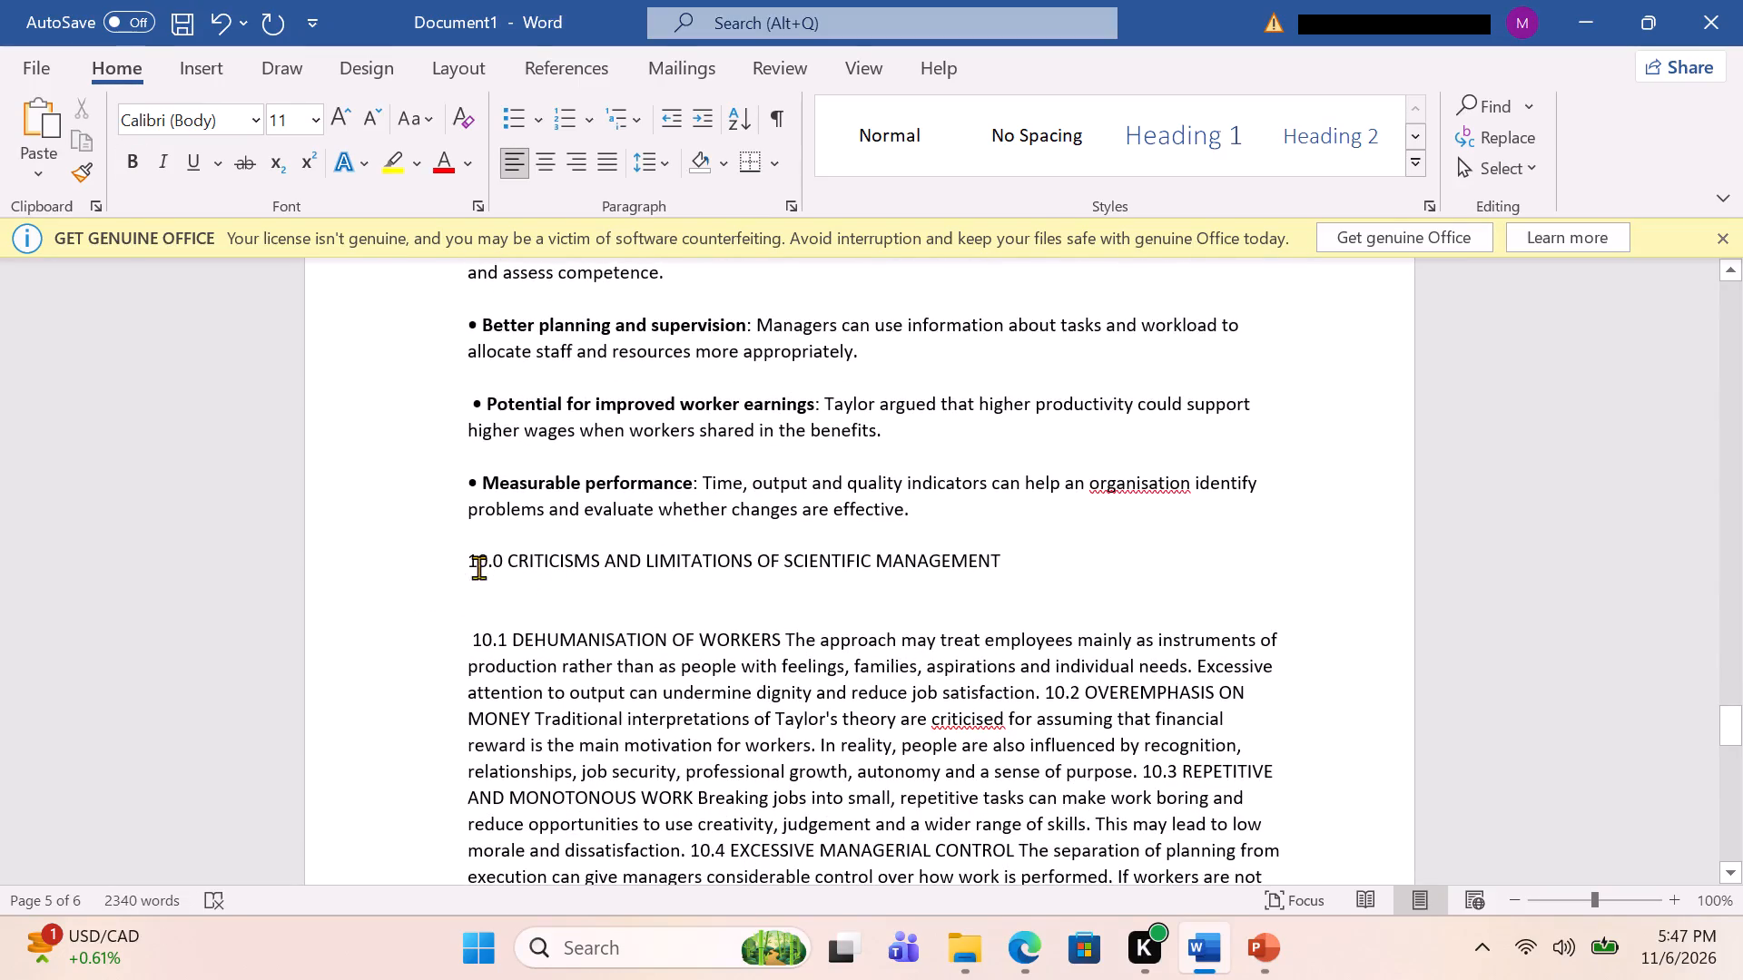
{"action": "left_click_drag", "start_coordinate": [448, 567], "coordinate": [897, 565]}
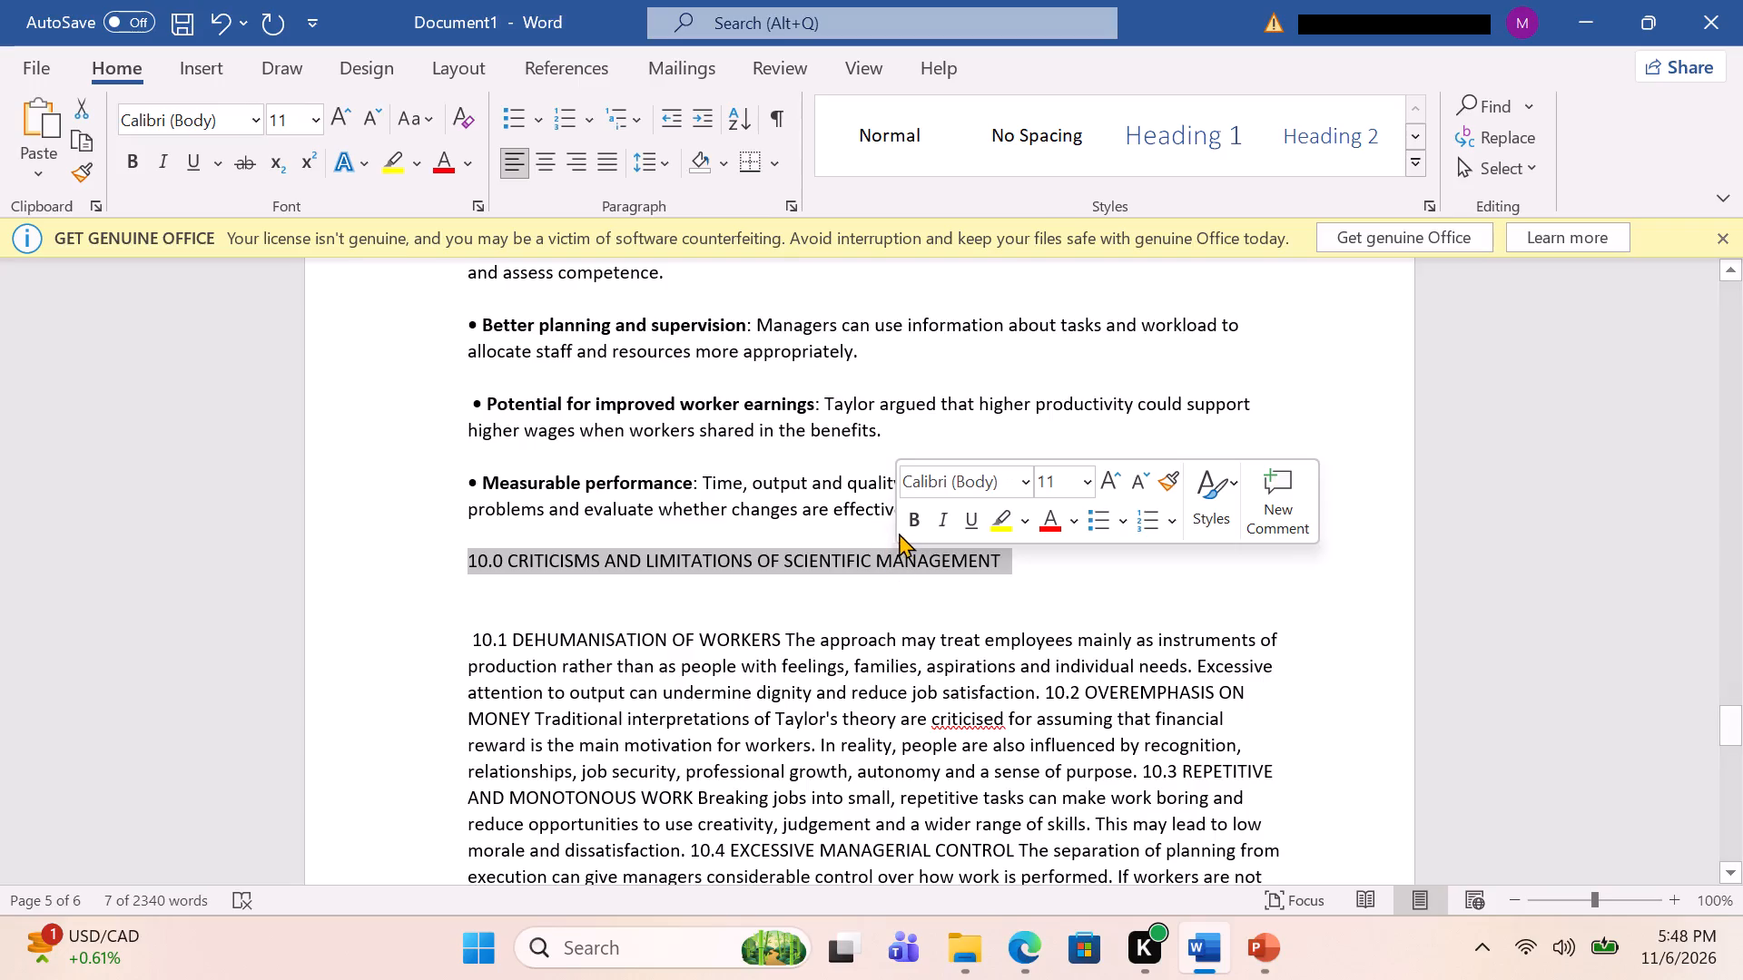
{"action": "left_click", "coordinate": [909, 533]}
{"action": "left_click", "coordinate": [447, 572]}
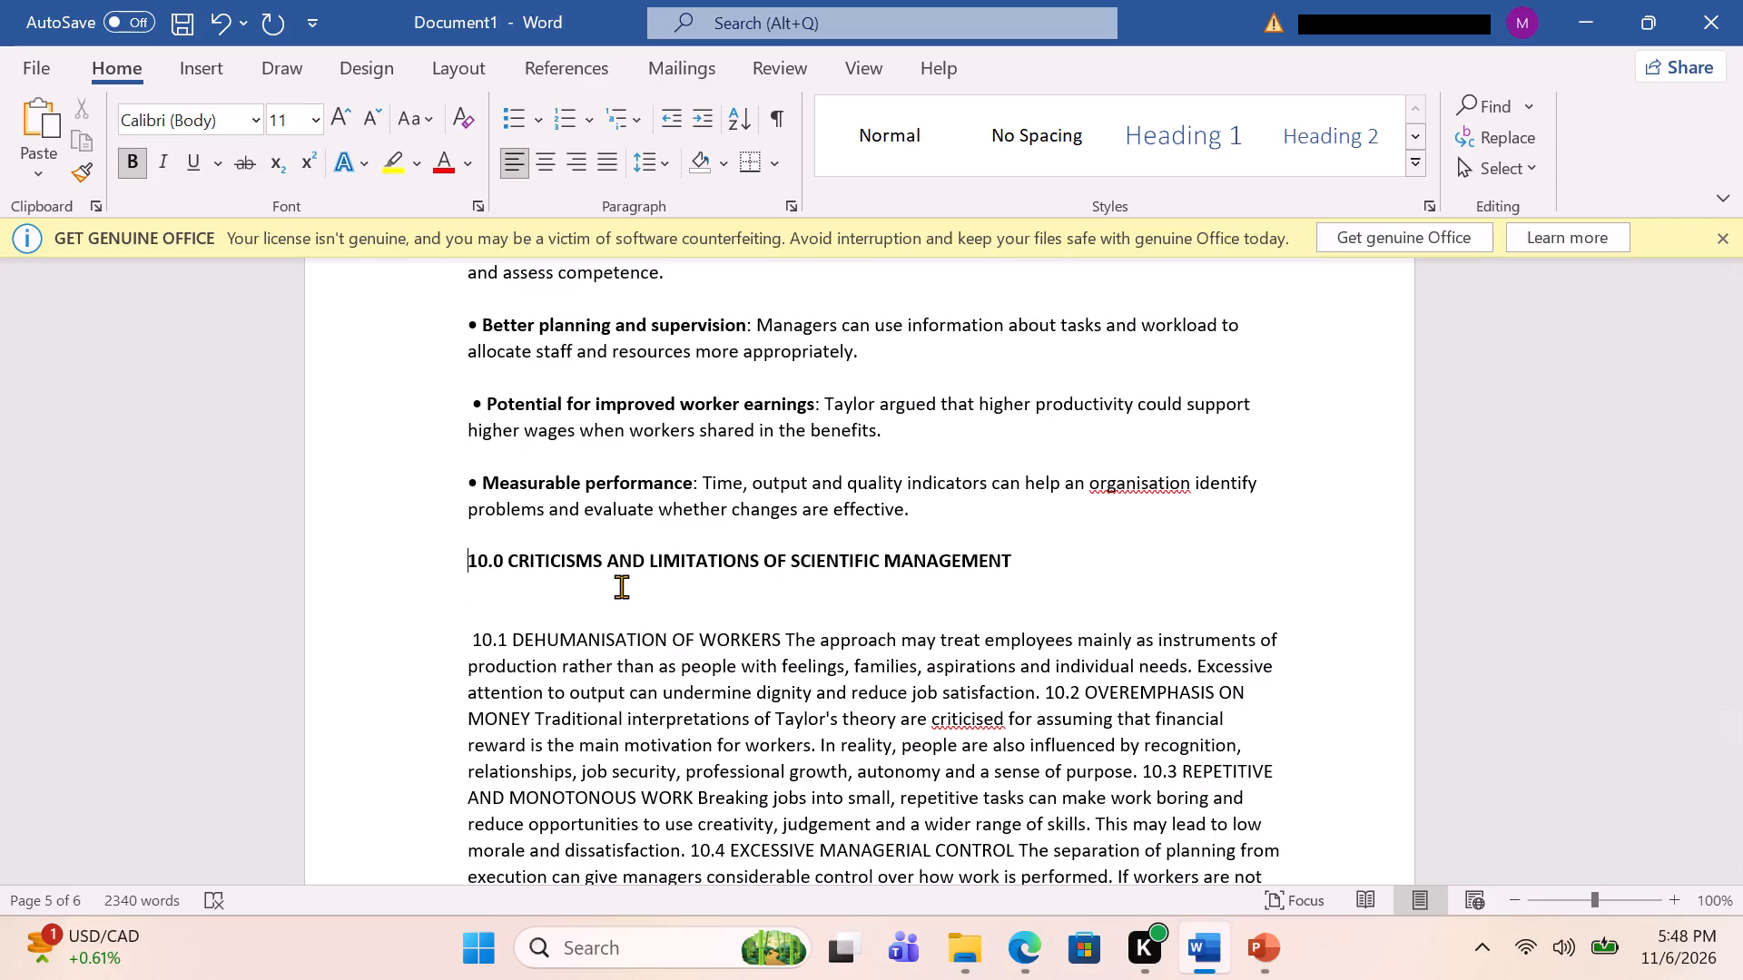
Separate the 10.1 DEHUMANISATION OF WORKERS heading from its body text with a blank line and make the heading bold.
{"action": "left_click", "coordinate": [781, 643]}
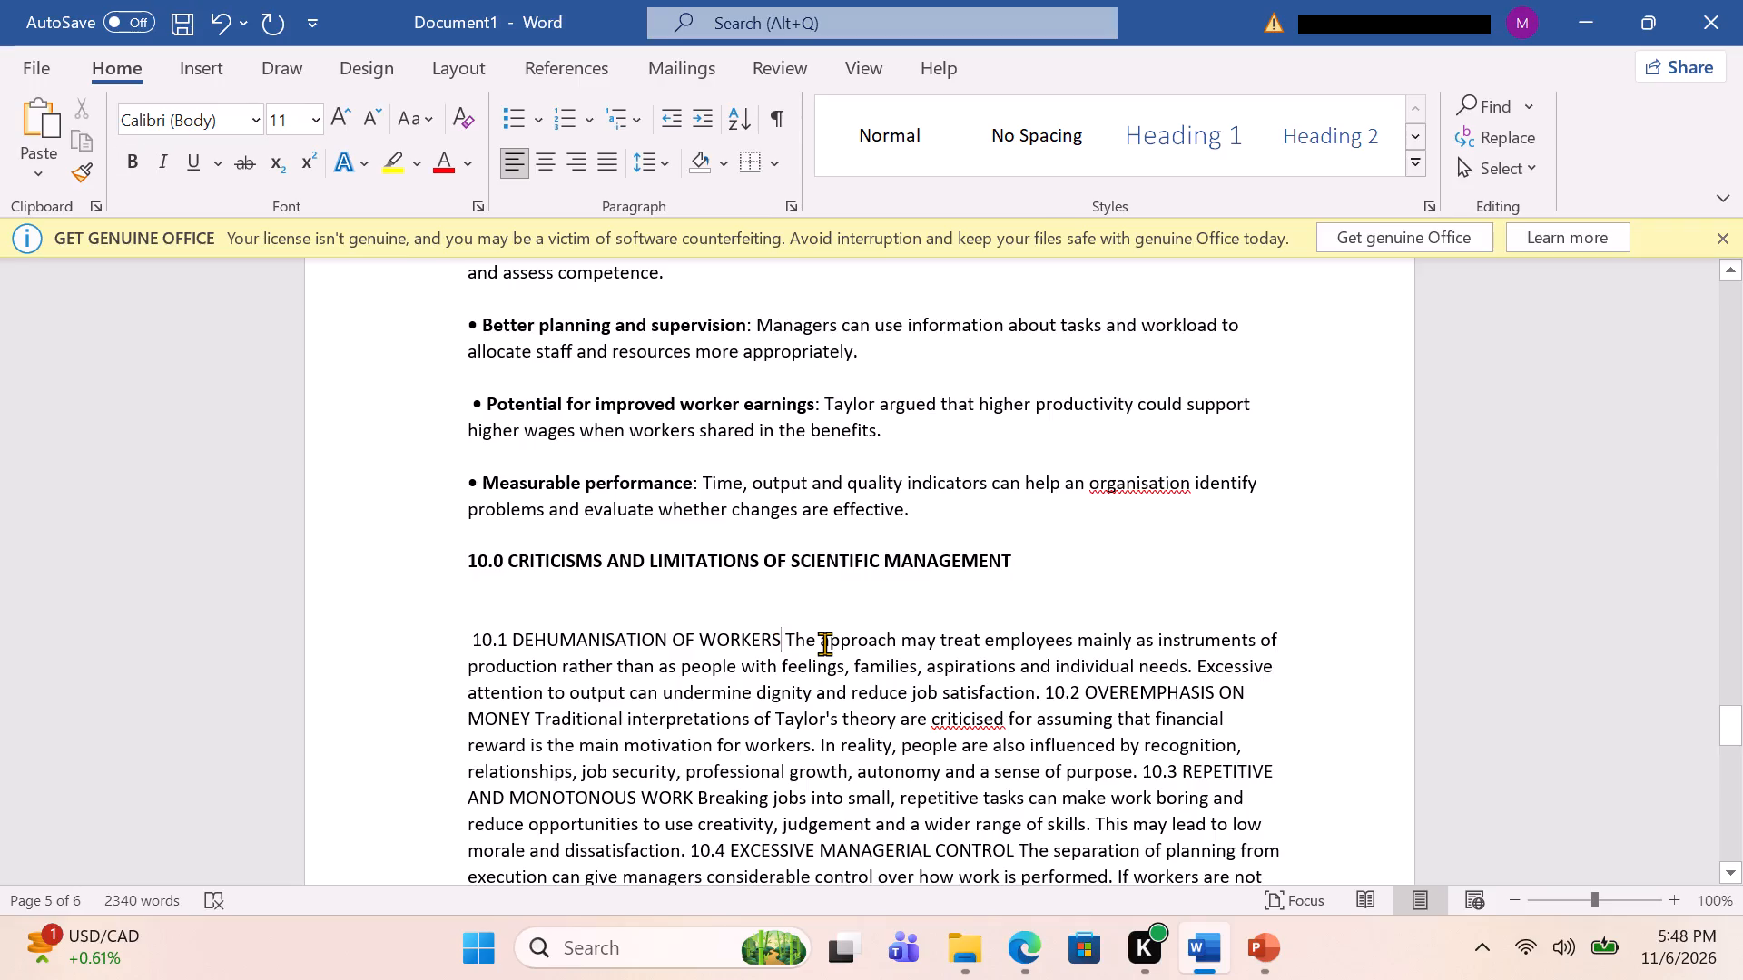
{"action": "key", "text": "Return"}
{"action": "key", "text": "Return"}
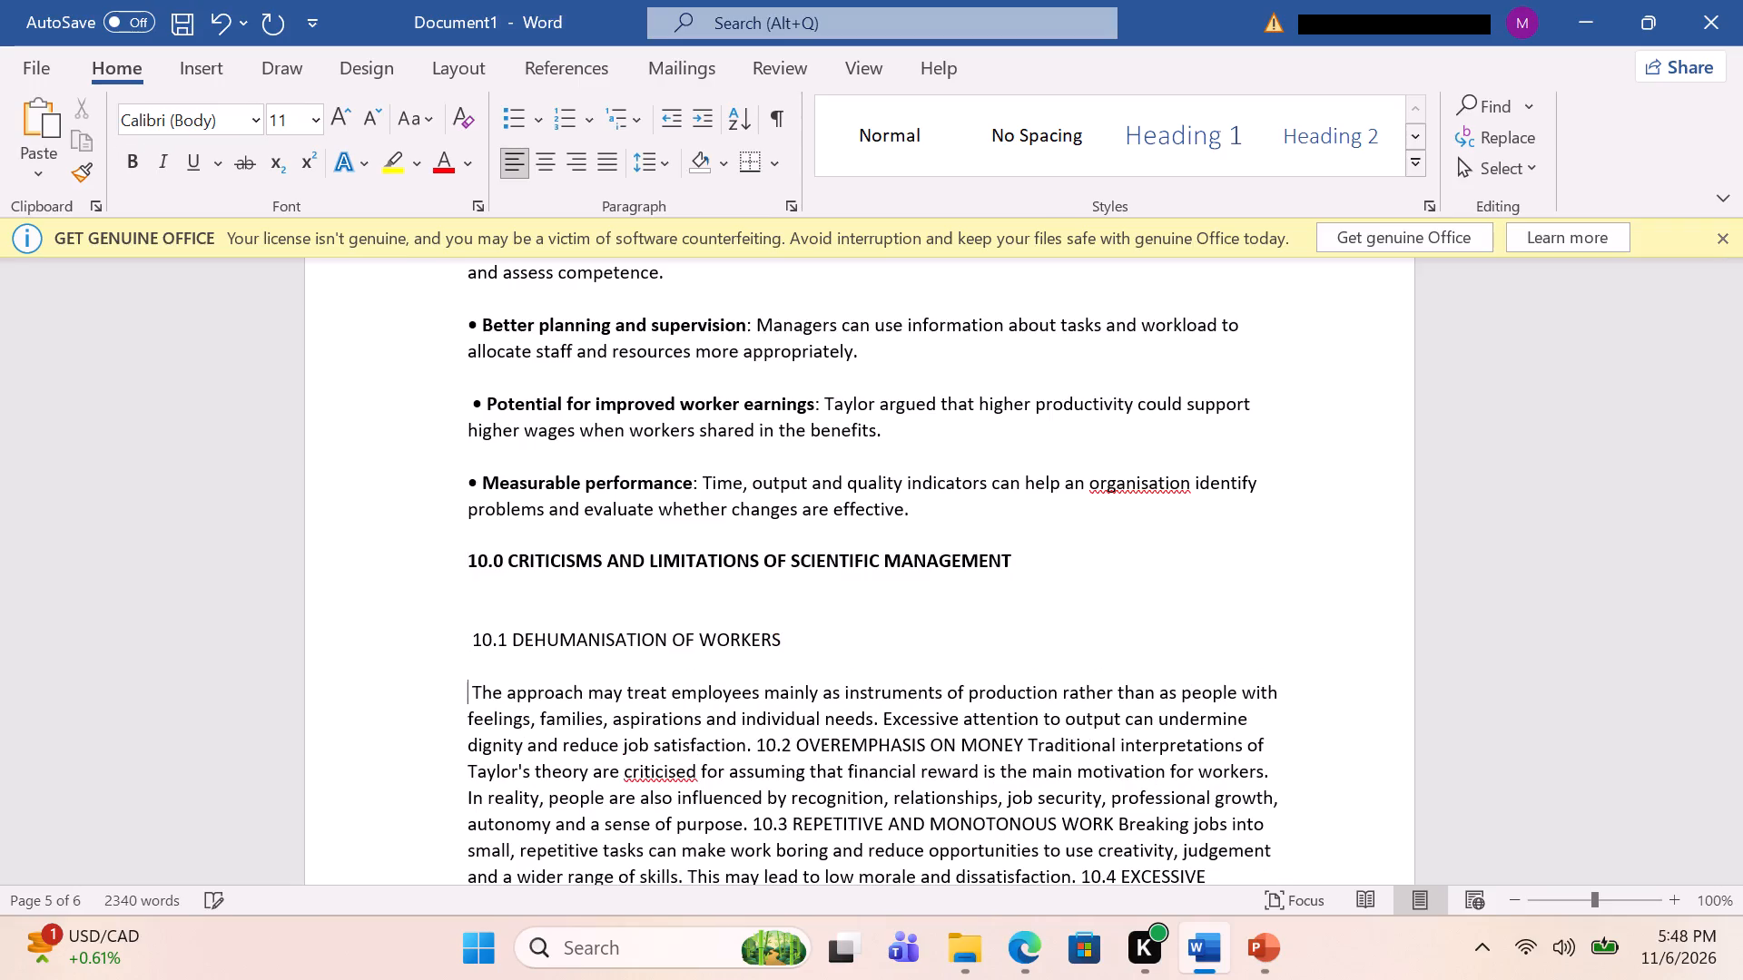
{"action": "left_click_drag", "start_coordinate": [482, 648], "coordinate": [599, 635]}
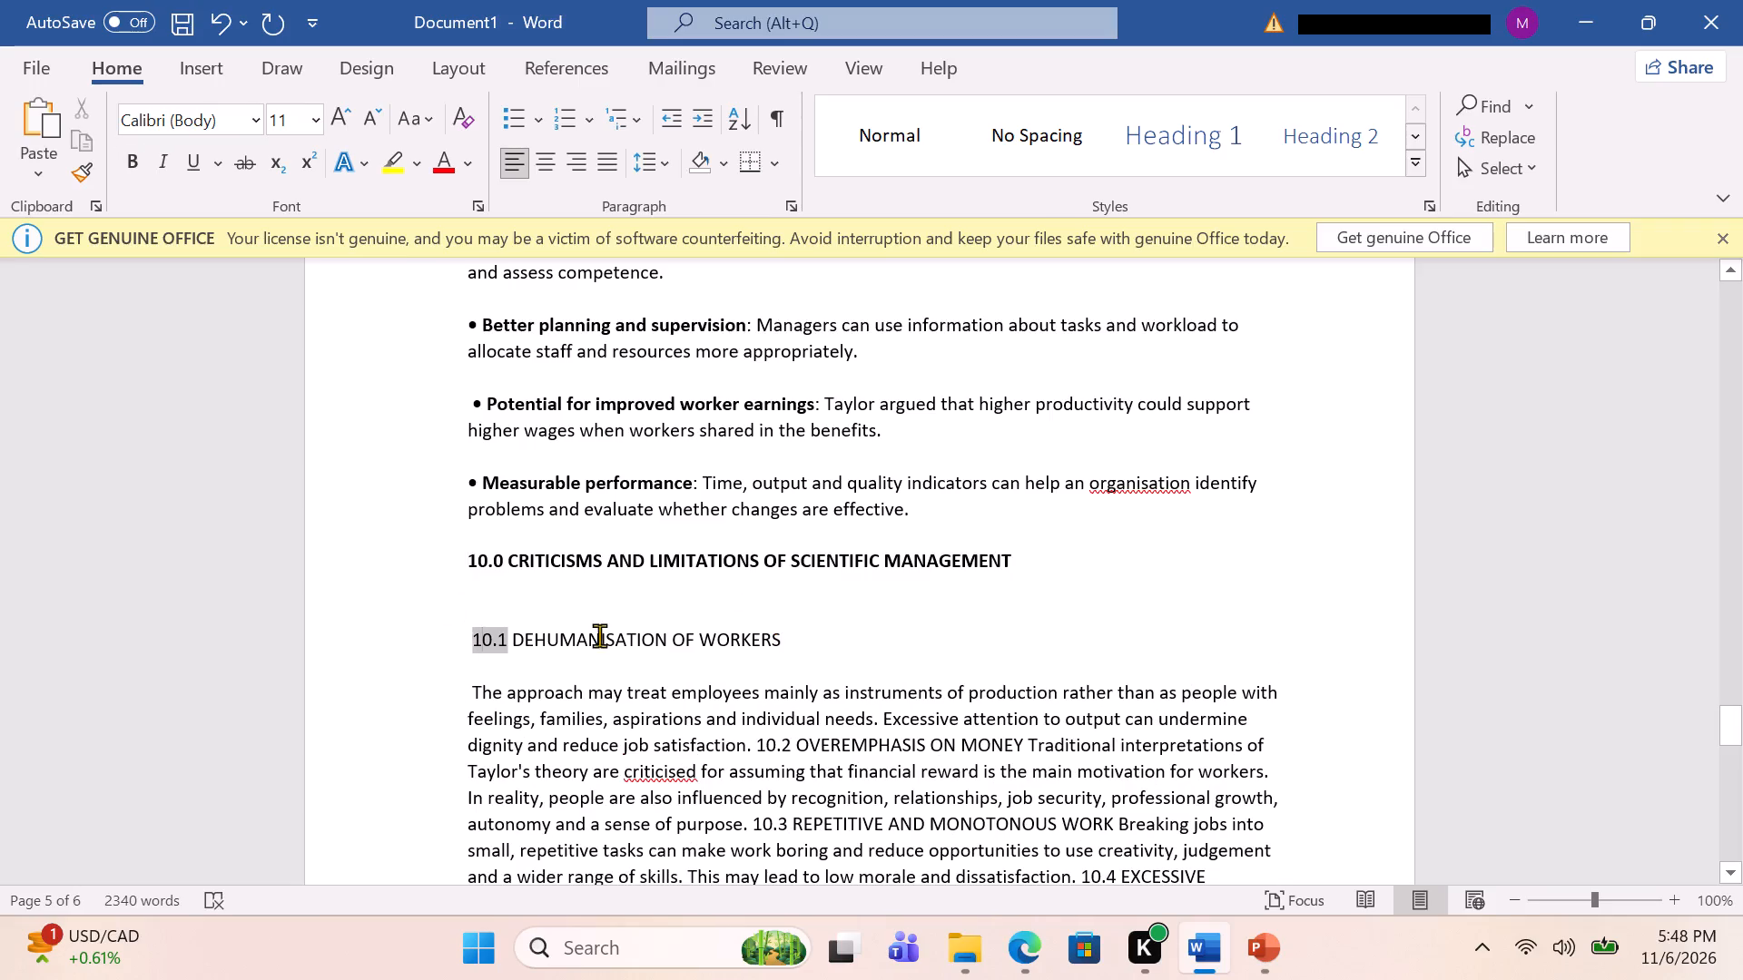
{"action": "left_click_drag", "start_coordinate": [599, 635], "coordinate": [786, 646]}
{"action": "left_click", "coordinate": [799, 609]}
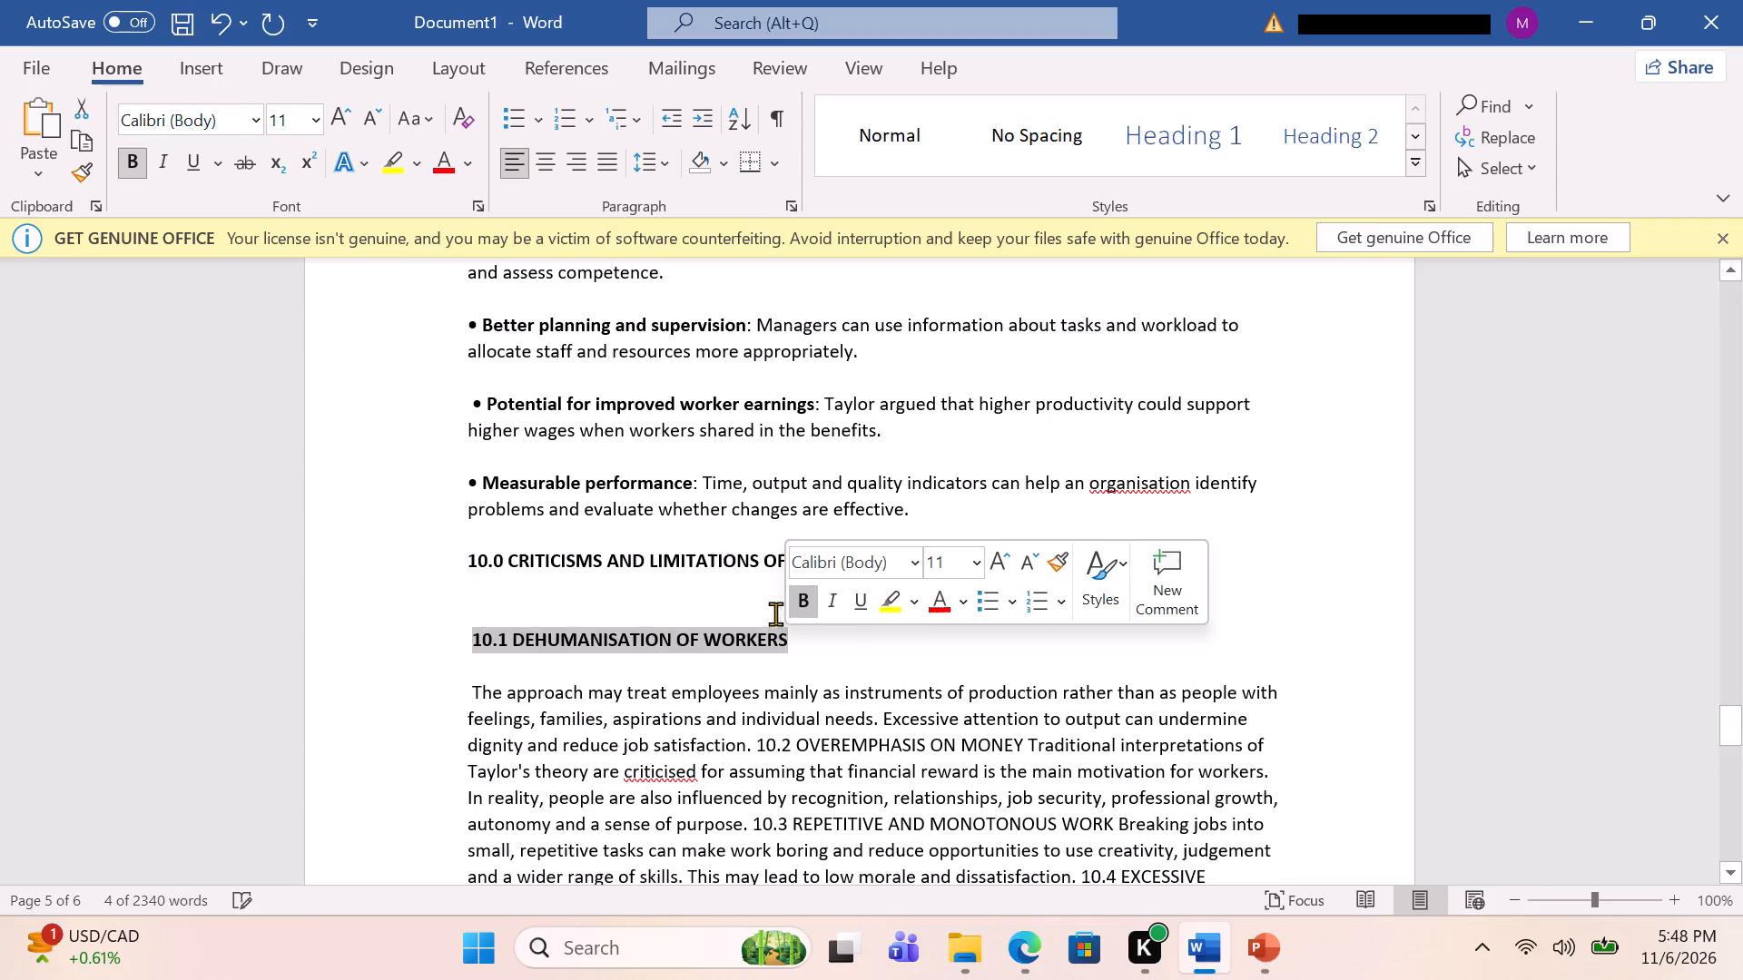
Put the 10.2 OVEREMPHASIS ON MONEY heading on its own line, with one blank line above and one below.
{"action": "scroll", "coordinate": [765, 626], "scroll_direction": "down", "scroll_amount": 2}
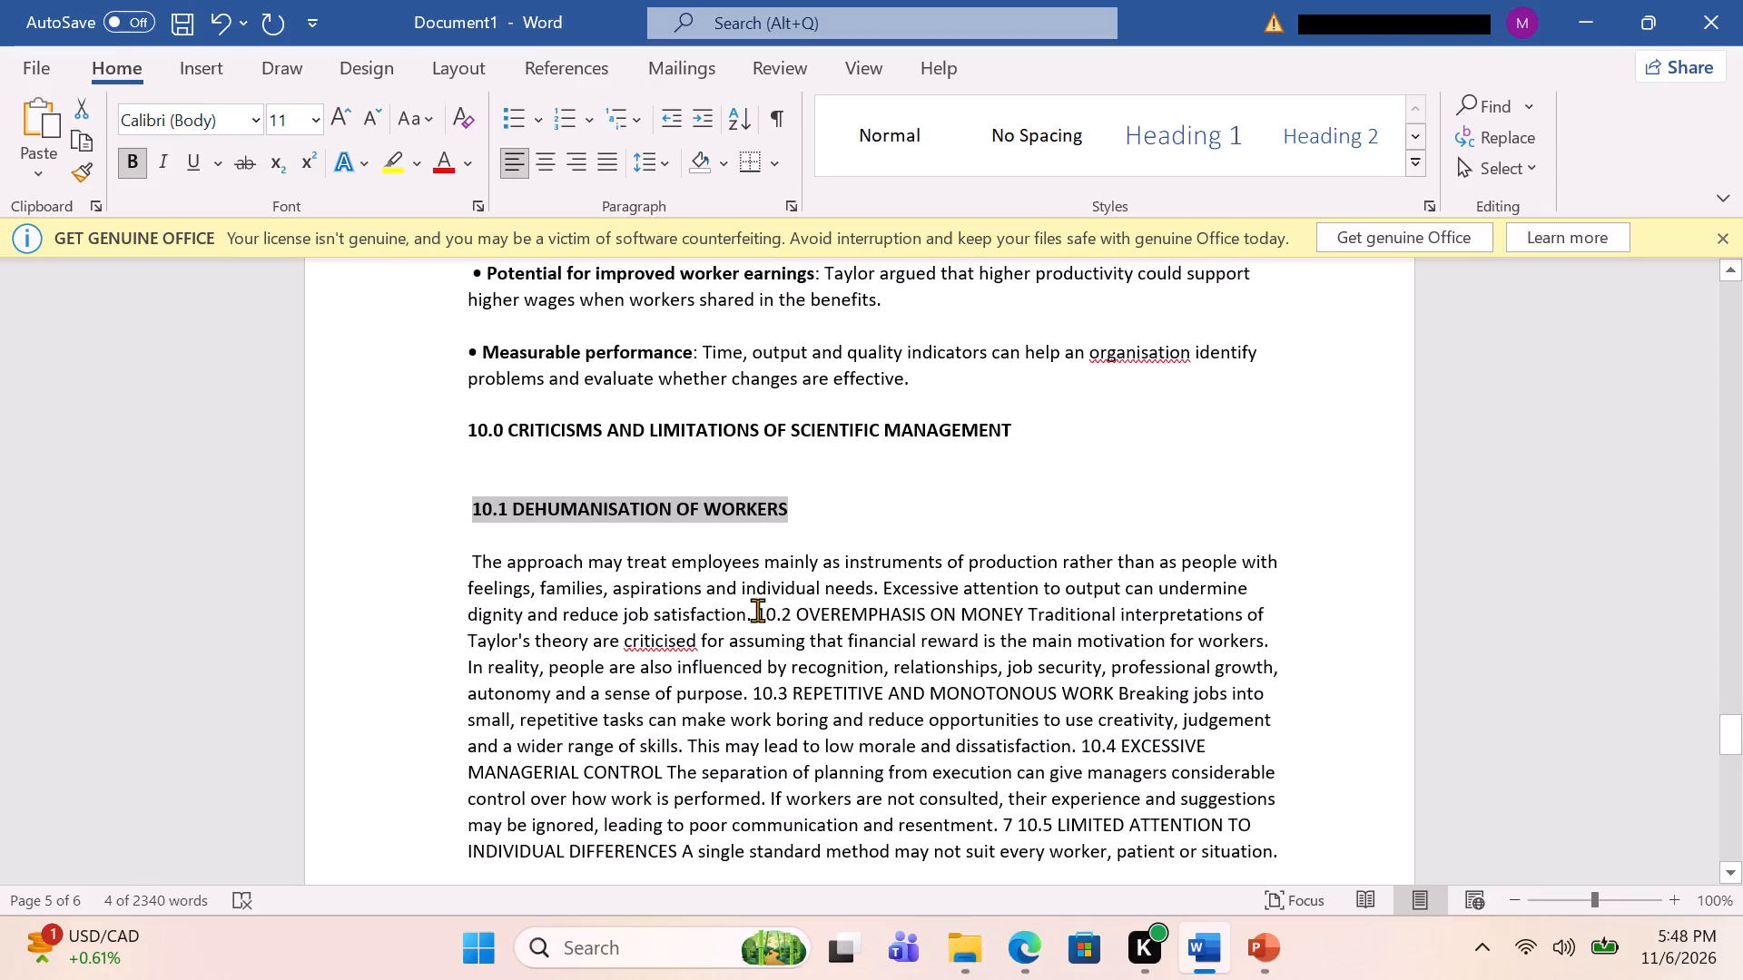
{"action": "left_click", "coordinate": [757, 610]}
{"action": "key", "text": "Return"}
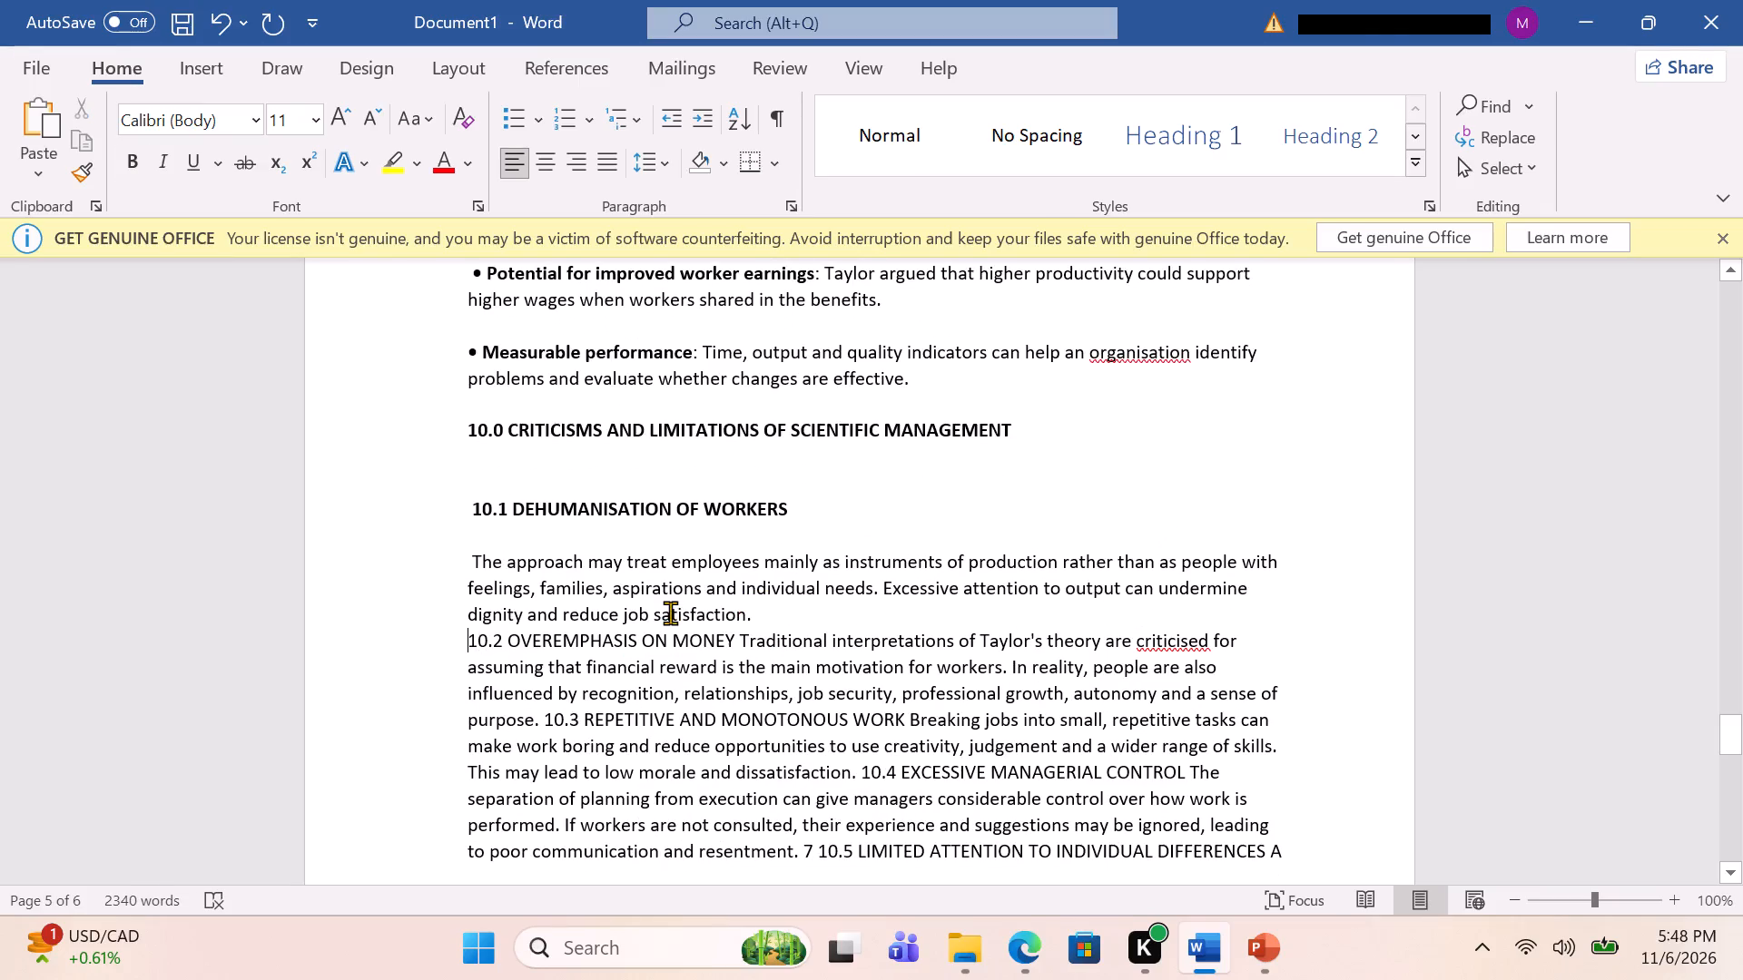
{"action": "key", "text": "Return"}
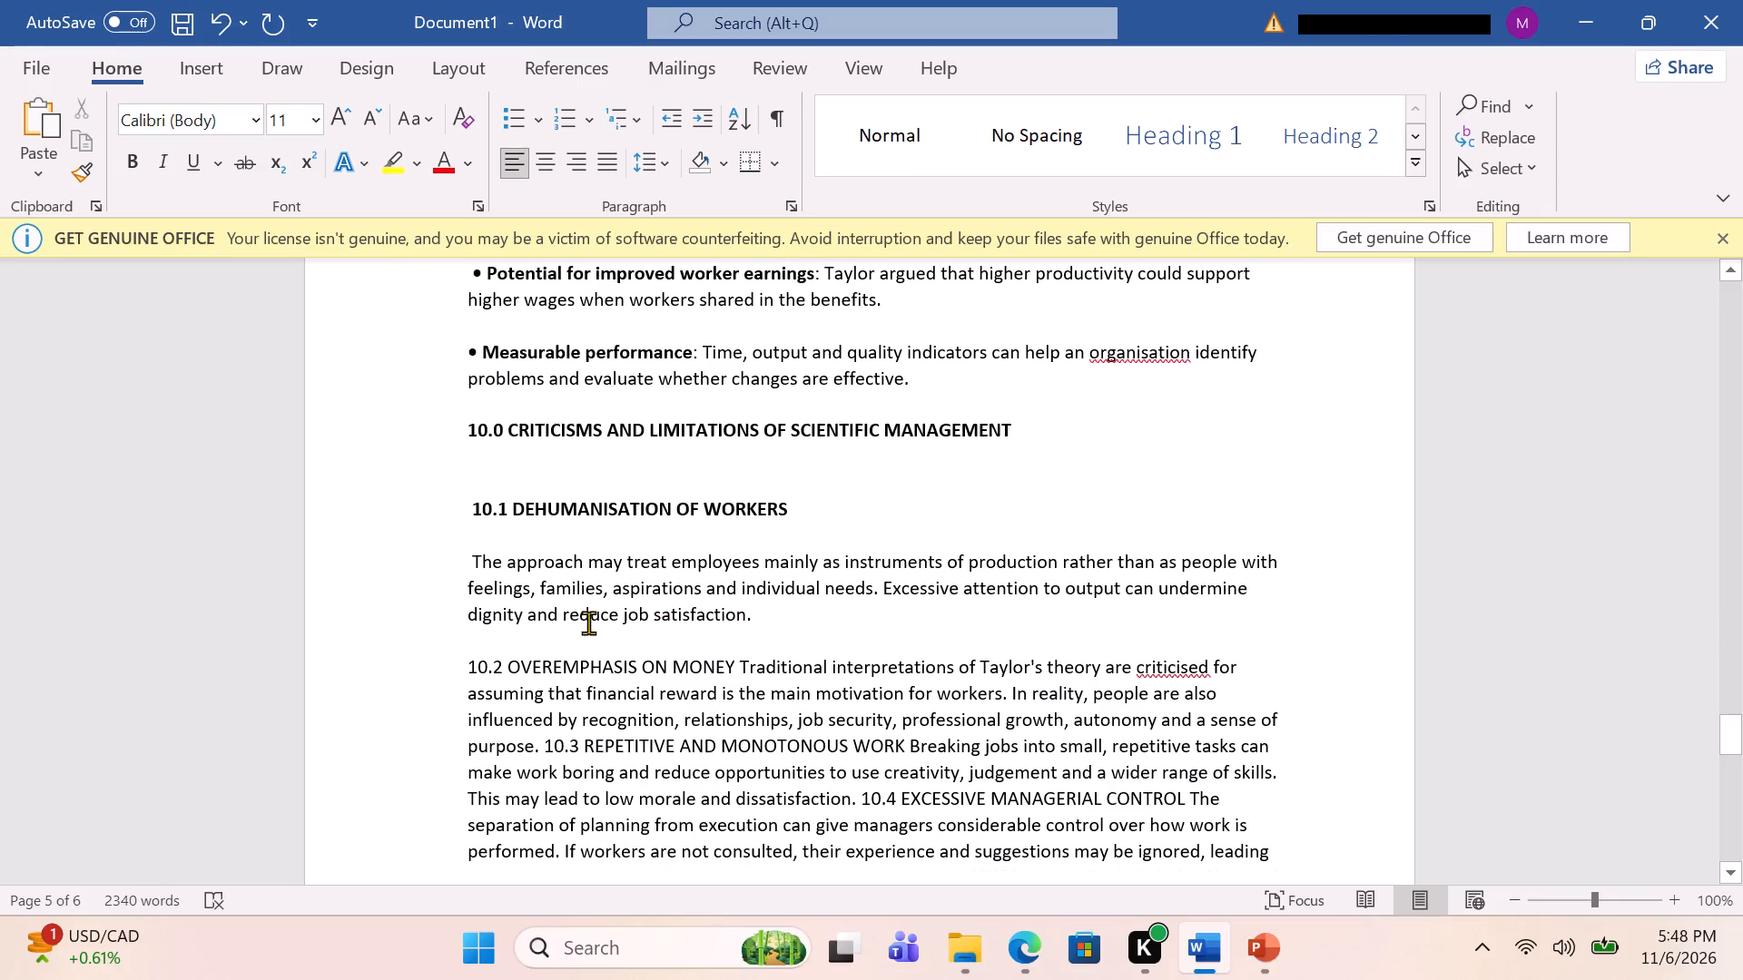
{"action": "left_click", "coordinate": [736, 671]}
{"action": "key", "text": "Return"}
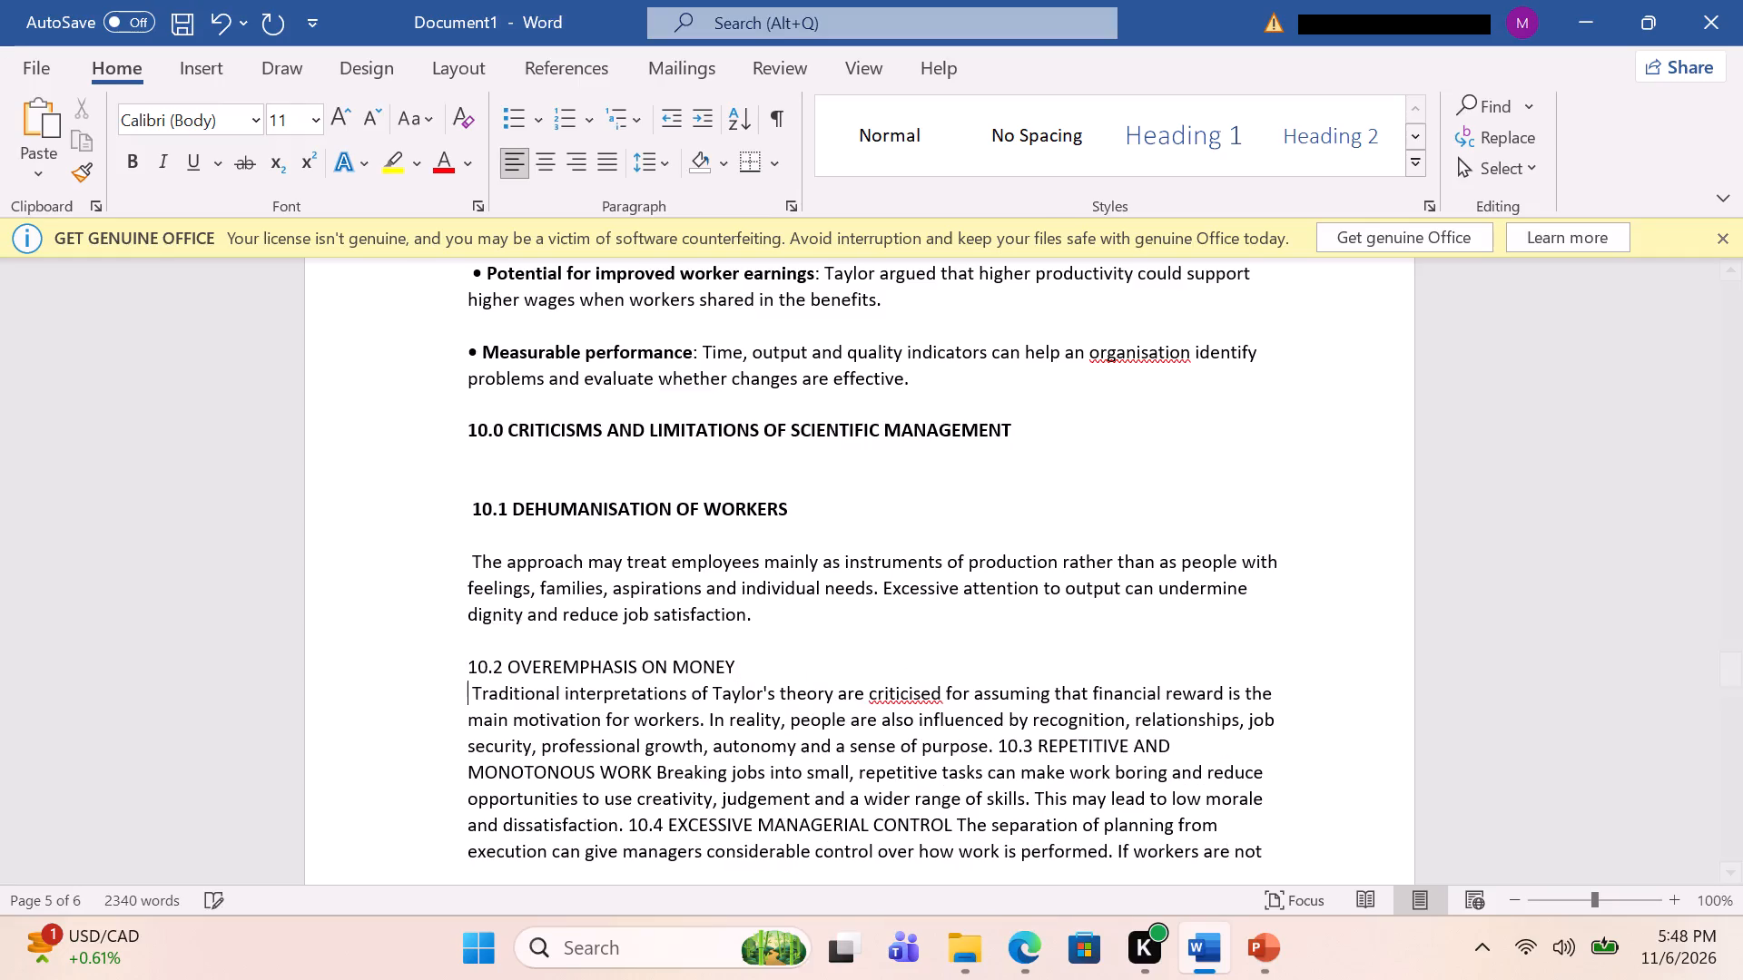
{"action": "key", "text": "Return"}
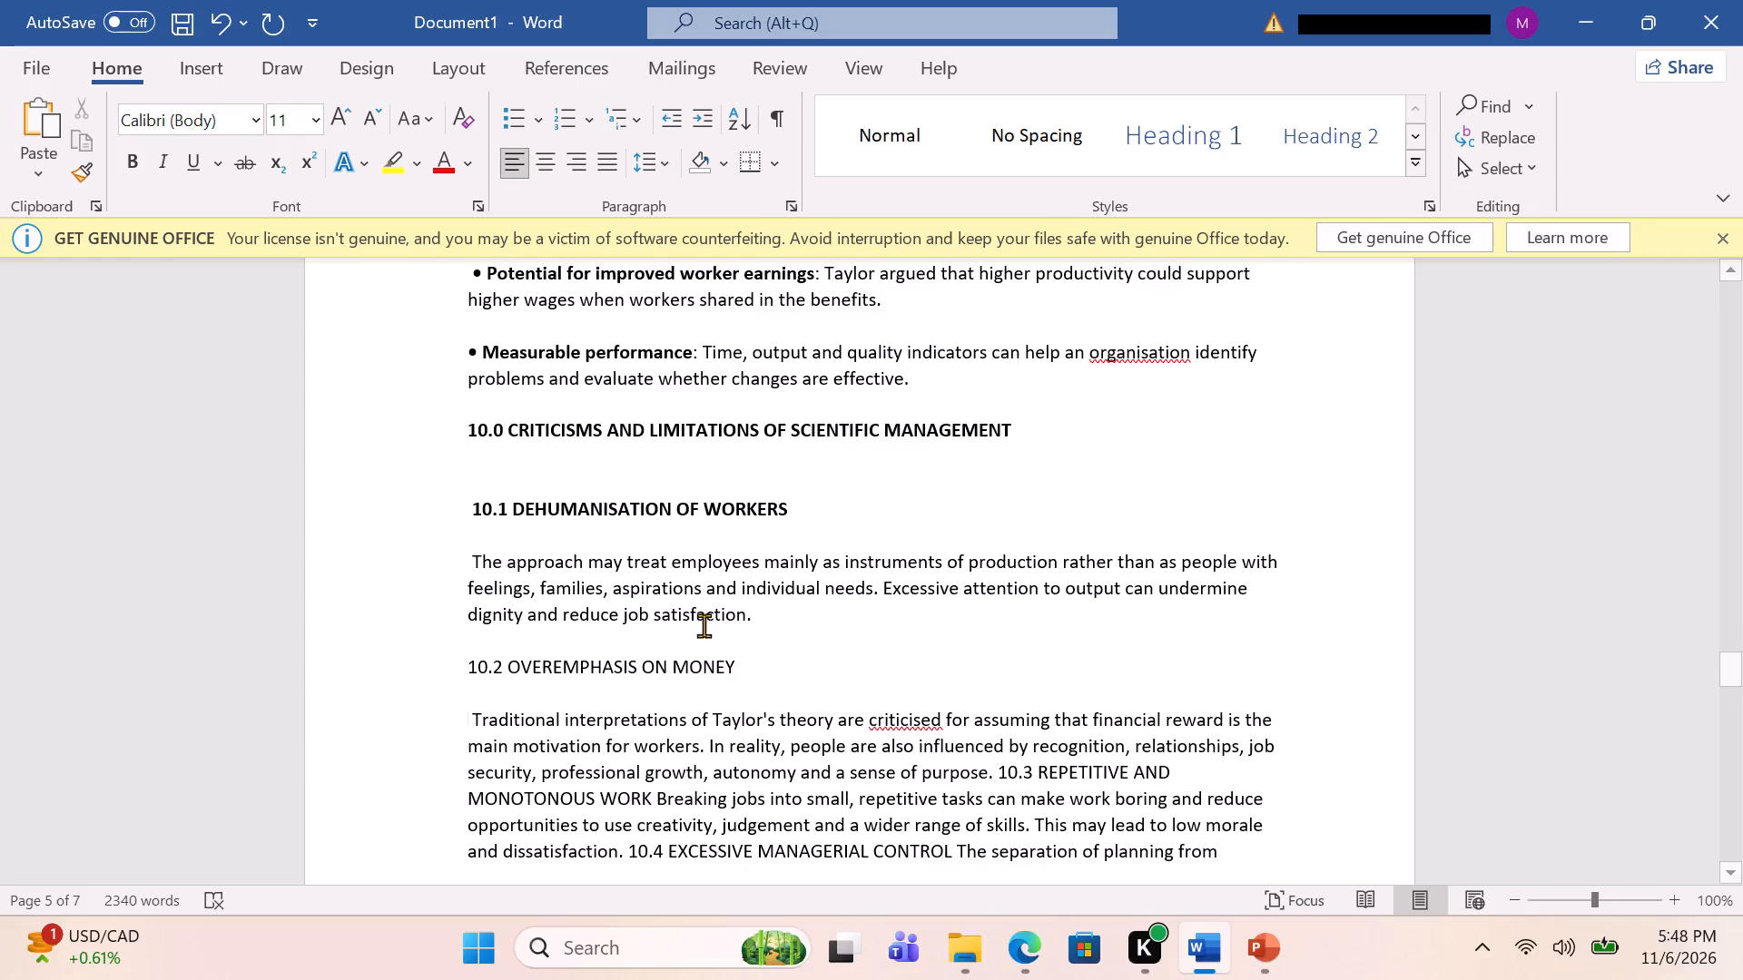
Make the 10.2 OVEREMPHASIS ON MONEY heading bold.
{"action": "left_click_drag", "start_coordinate": [467, 672], "coordinate": [711, 680]}
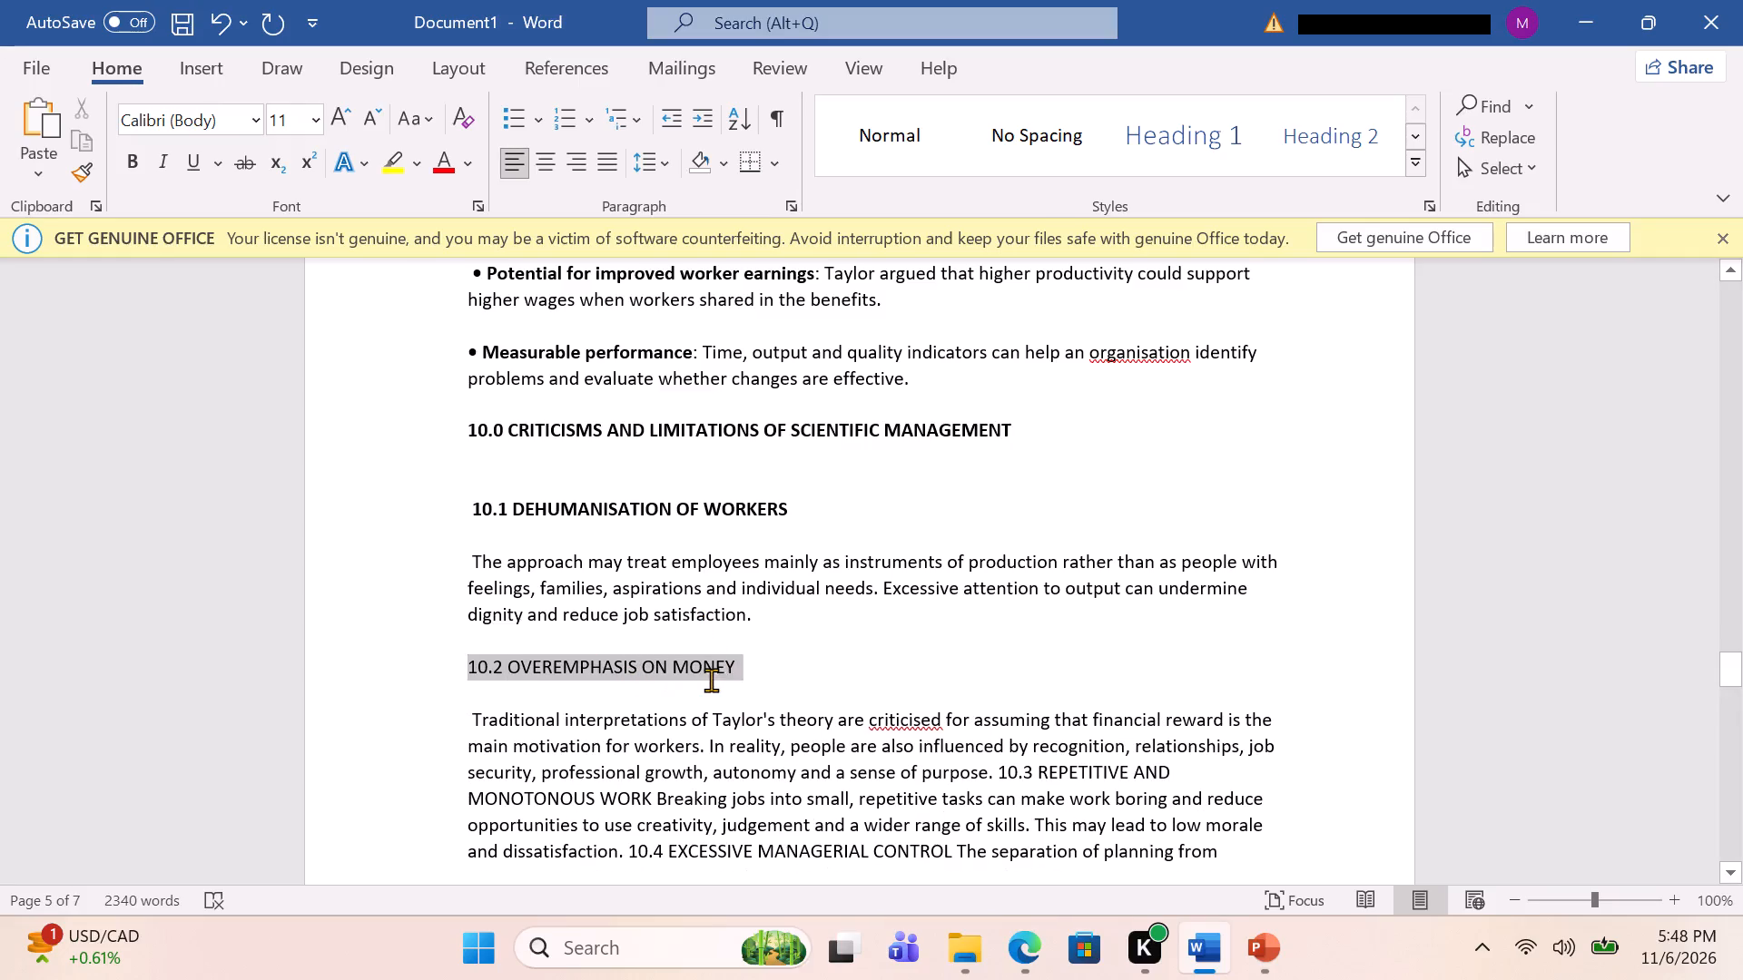
{"action": "left_click_drag", "start_coordinate": [711, 680], "coordinate": [748, 681]}
{"action": "left_click", "coordinate": [753, 633]}
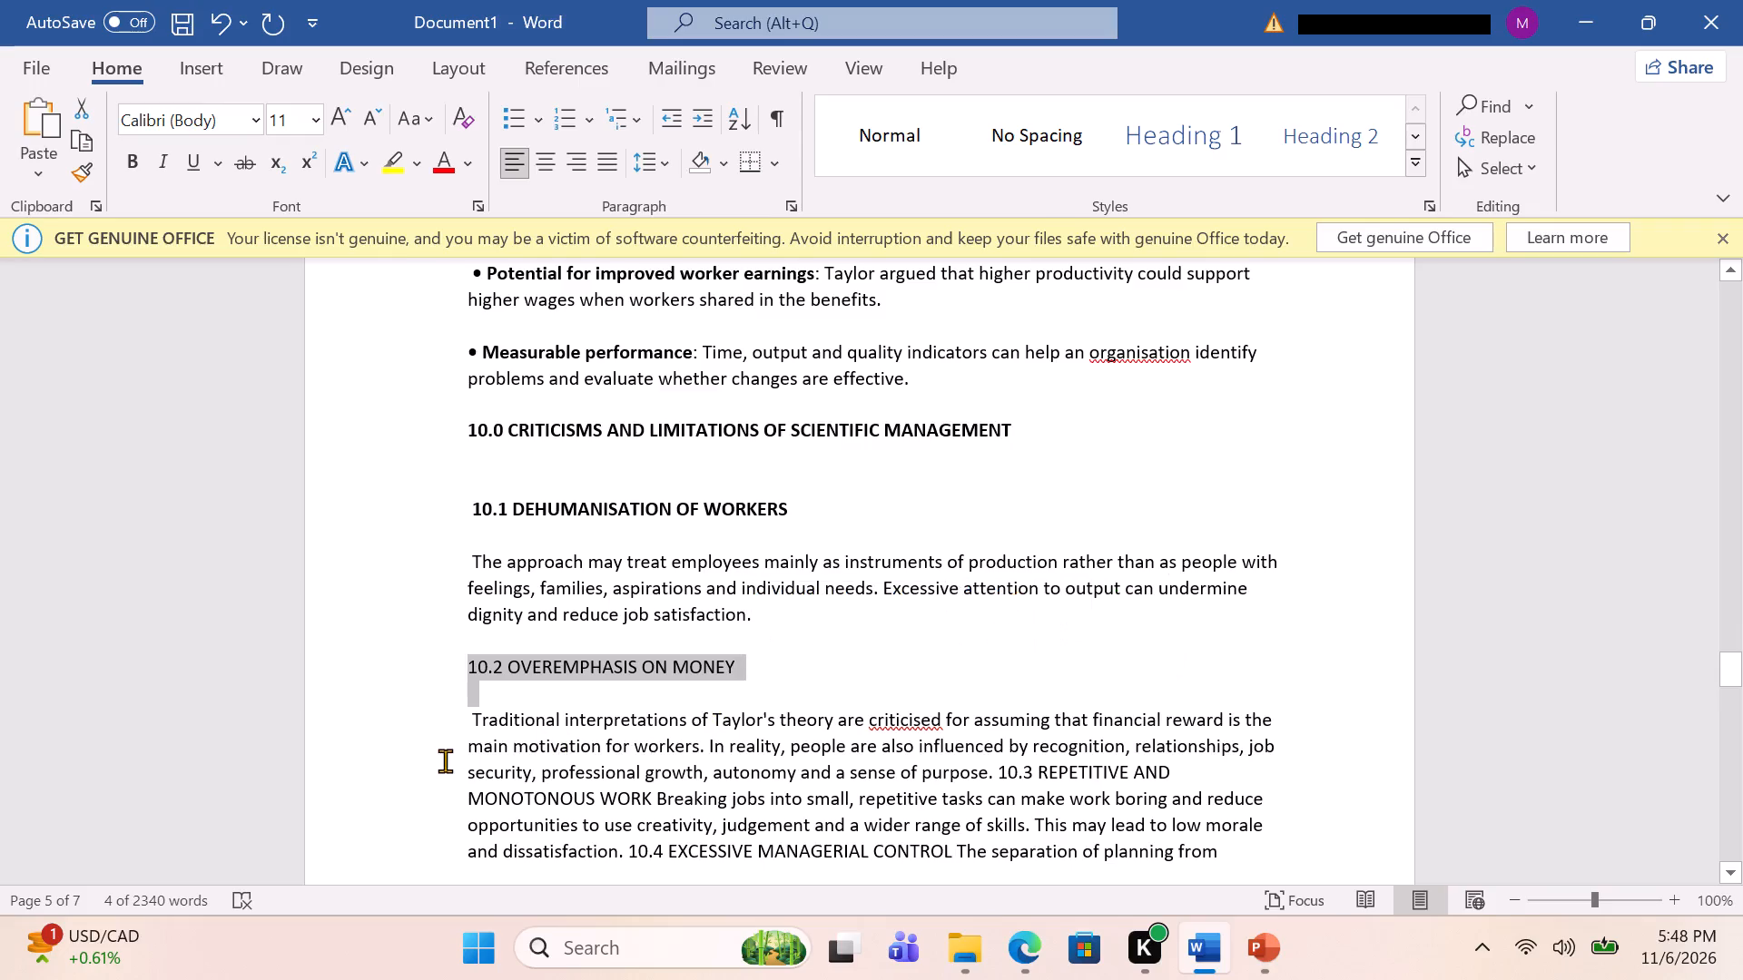
{"action": "right_click", "coordinate": [787, 643]}
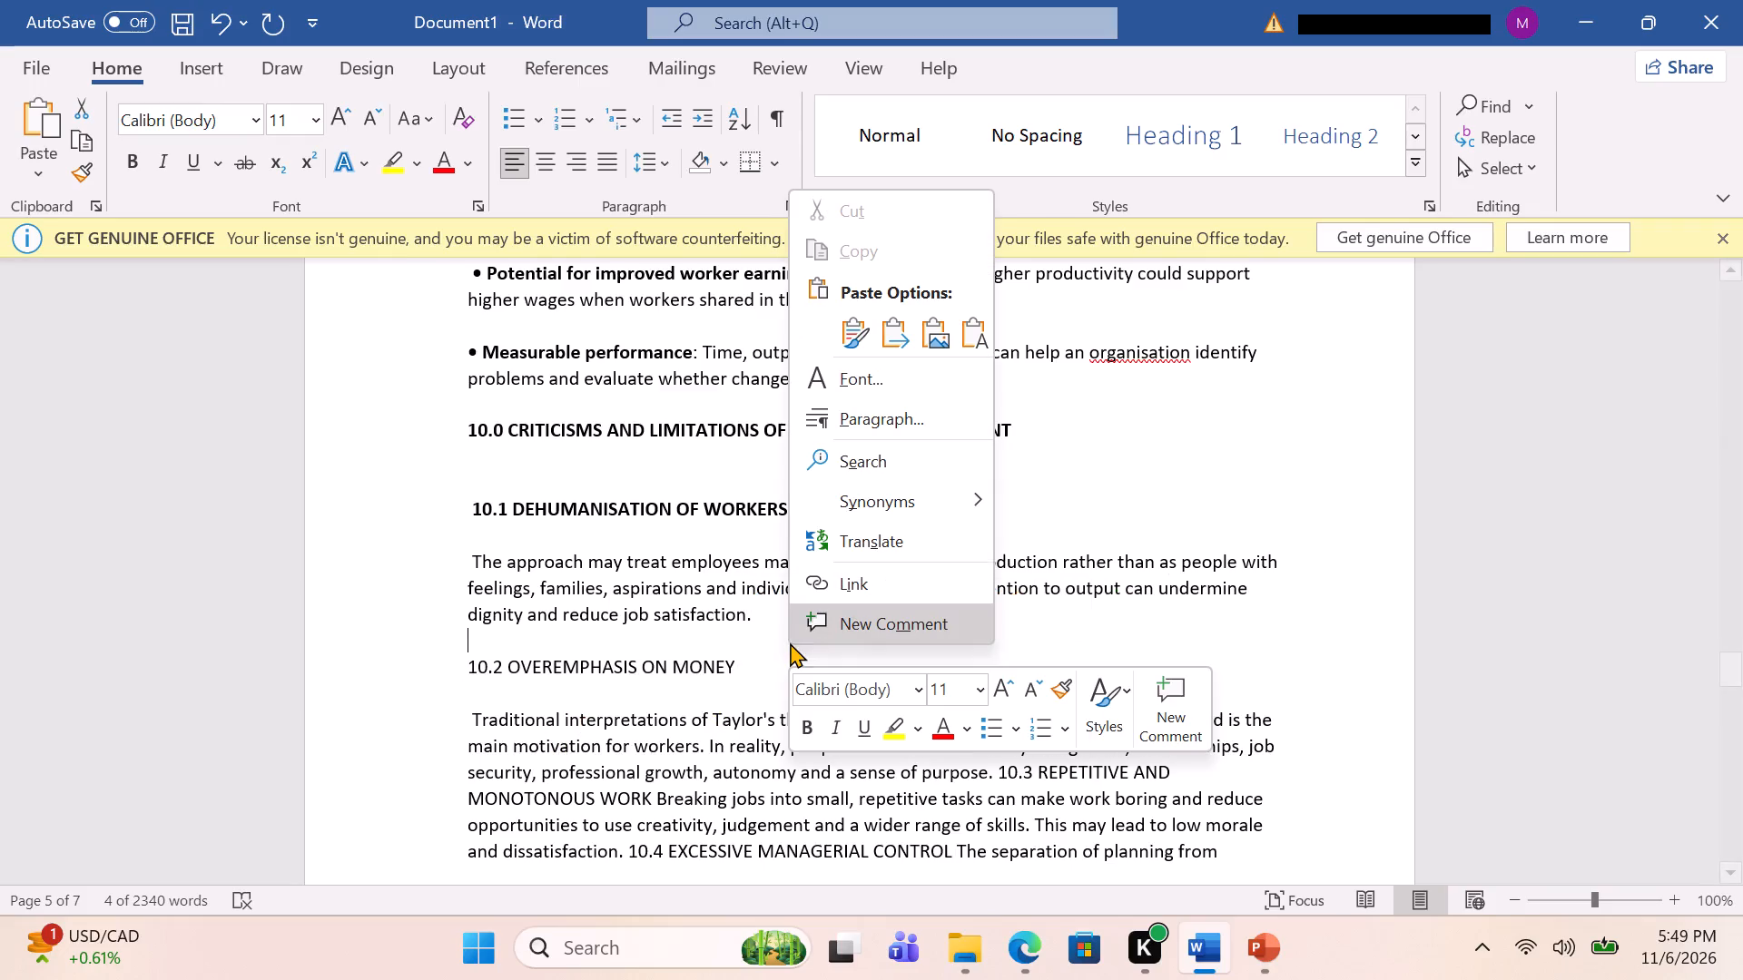
{"action": "left_click", "coordinate": [474, 653]}
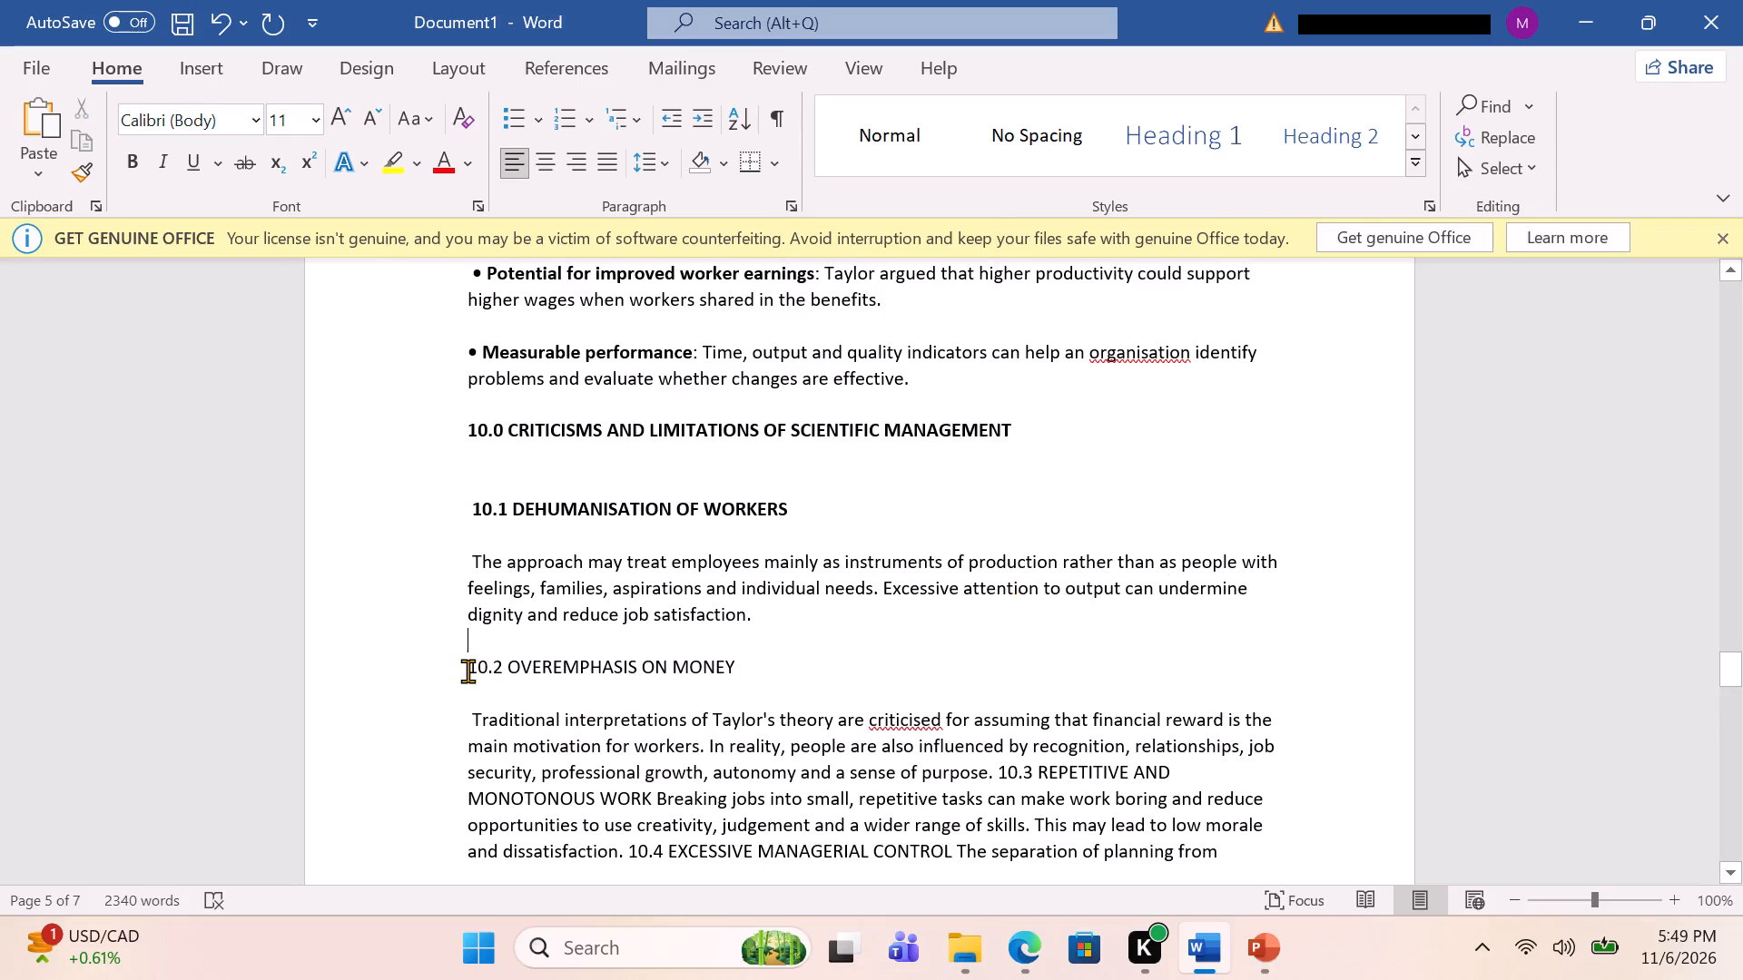
{"action": "left_click_drag", "start_coordinate": [468, 671], "coordinate": [766, 671]}
{"action": "left_click", "coordinate": [779, 633]}
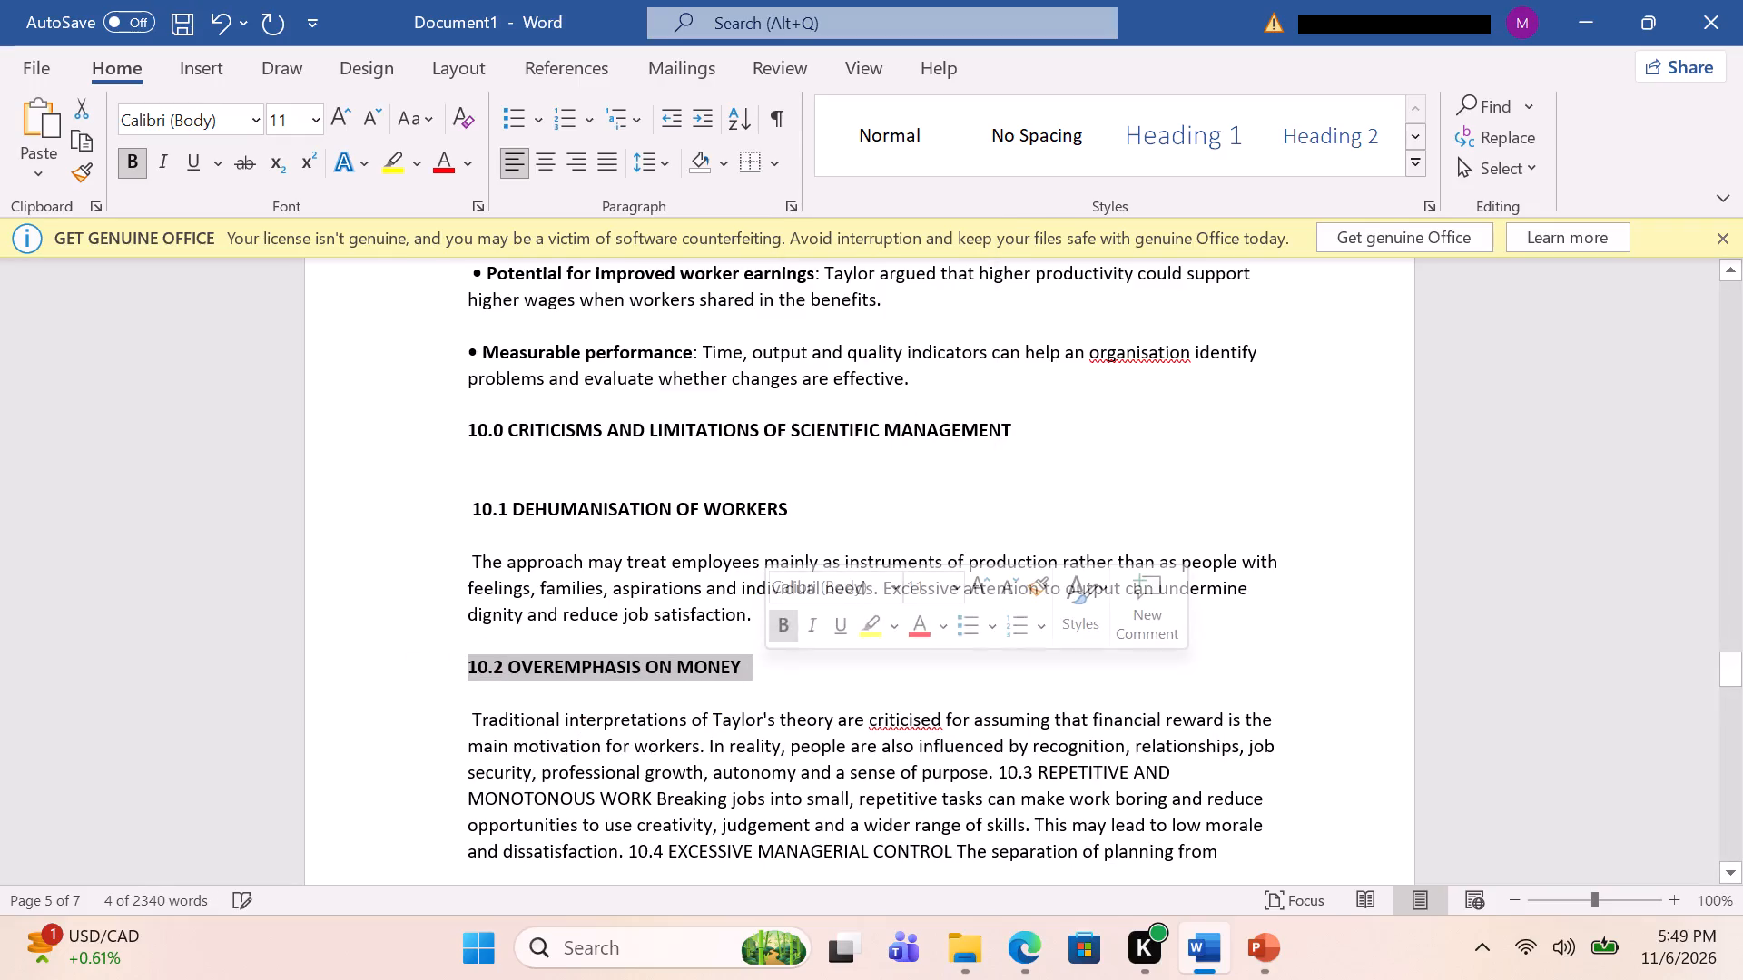
{"action": "left_click", "coordinate": [691, 689]}
Put the 10.3 REPETITIVE AND MONOTONOUS WORK heading on its own line with a blank line above, and make it bold.
{"action": "scroll", "coordinate": [537, 712], "scroll_direction": "down", "scroll_amount": 2}
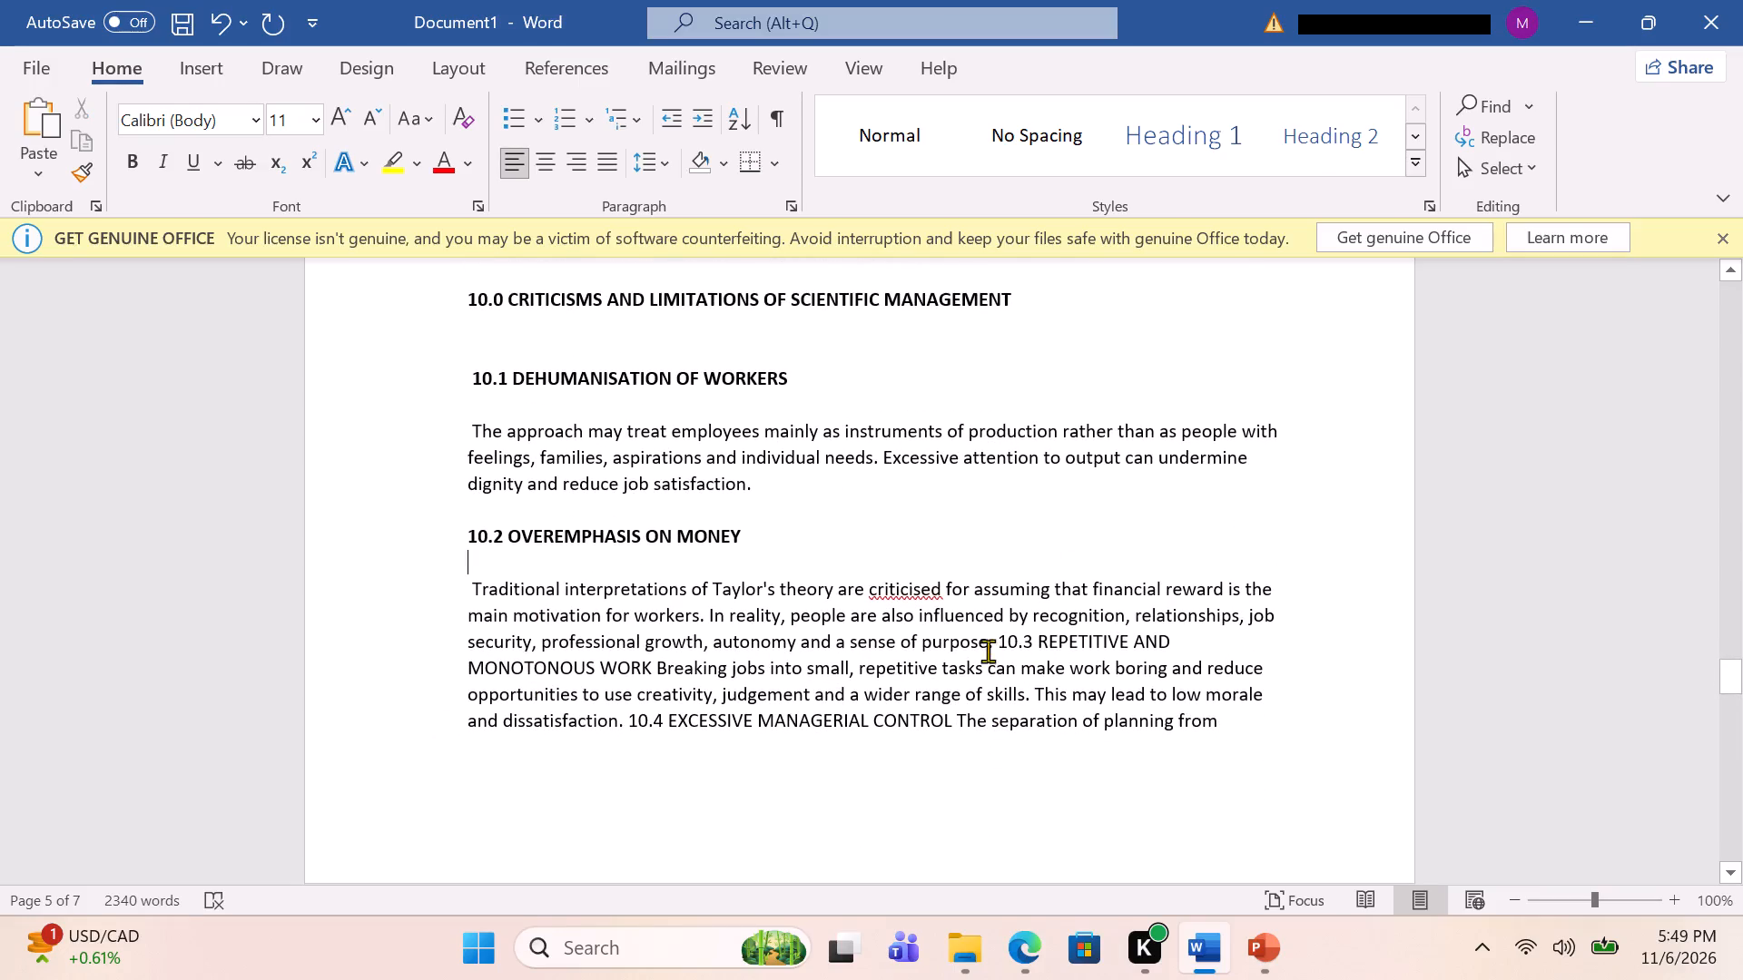
{"action": "left_click", "coordinate": [992, 645]}
{"action": "key", "text": "Return"}
{"action": "key", "text": "Return"}
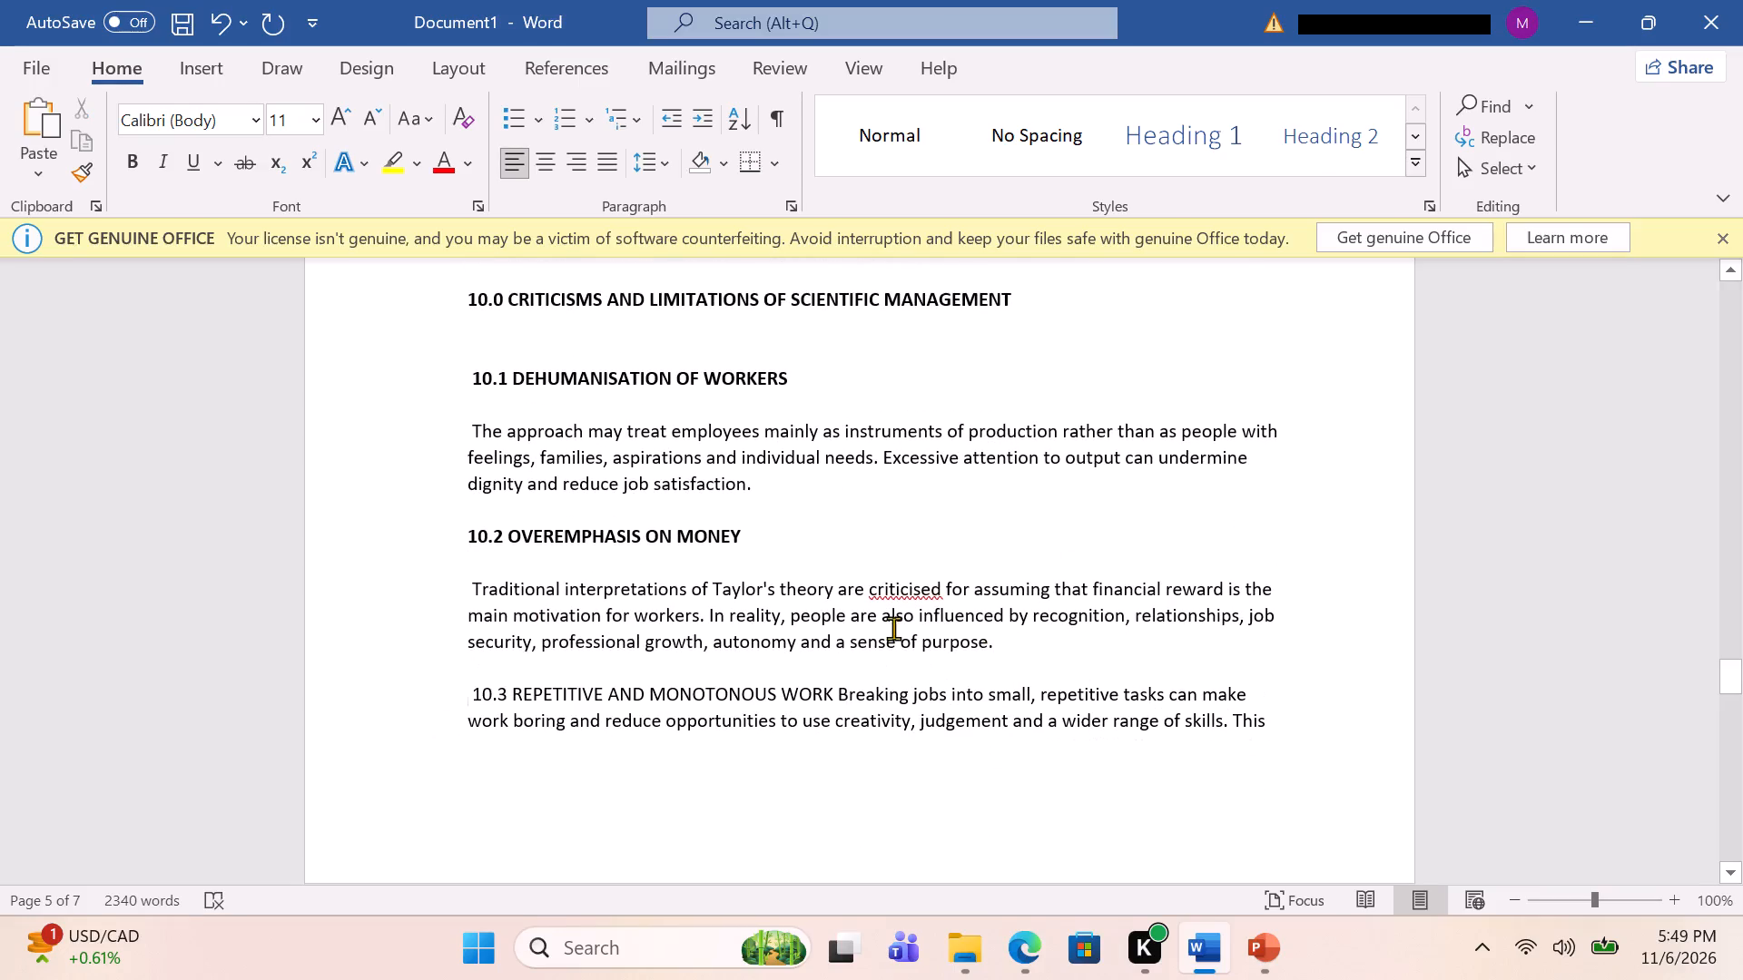
{"action": "left_click", "coordinate": [840, 696]}
{"action": "key", "text": "Return"}
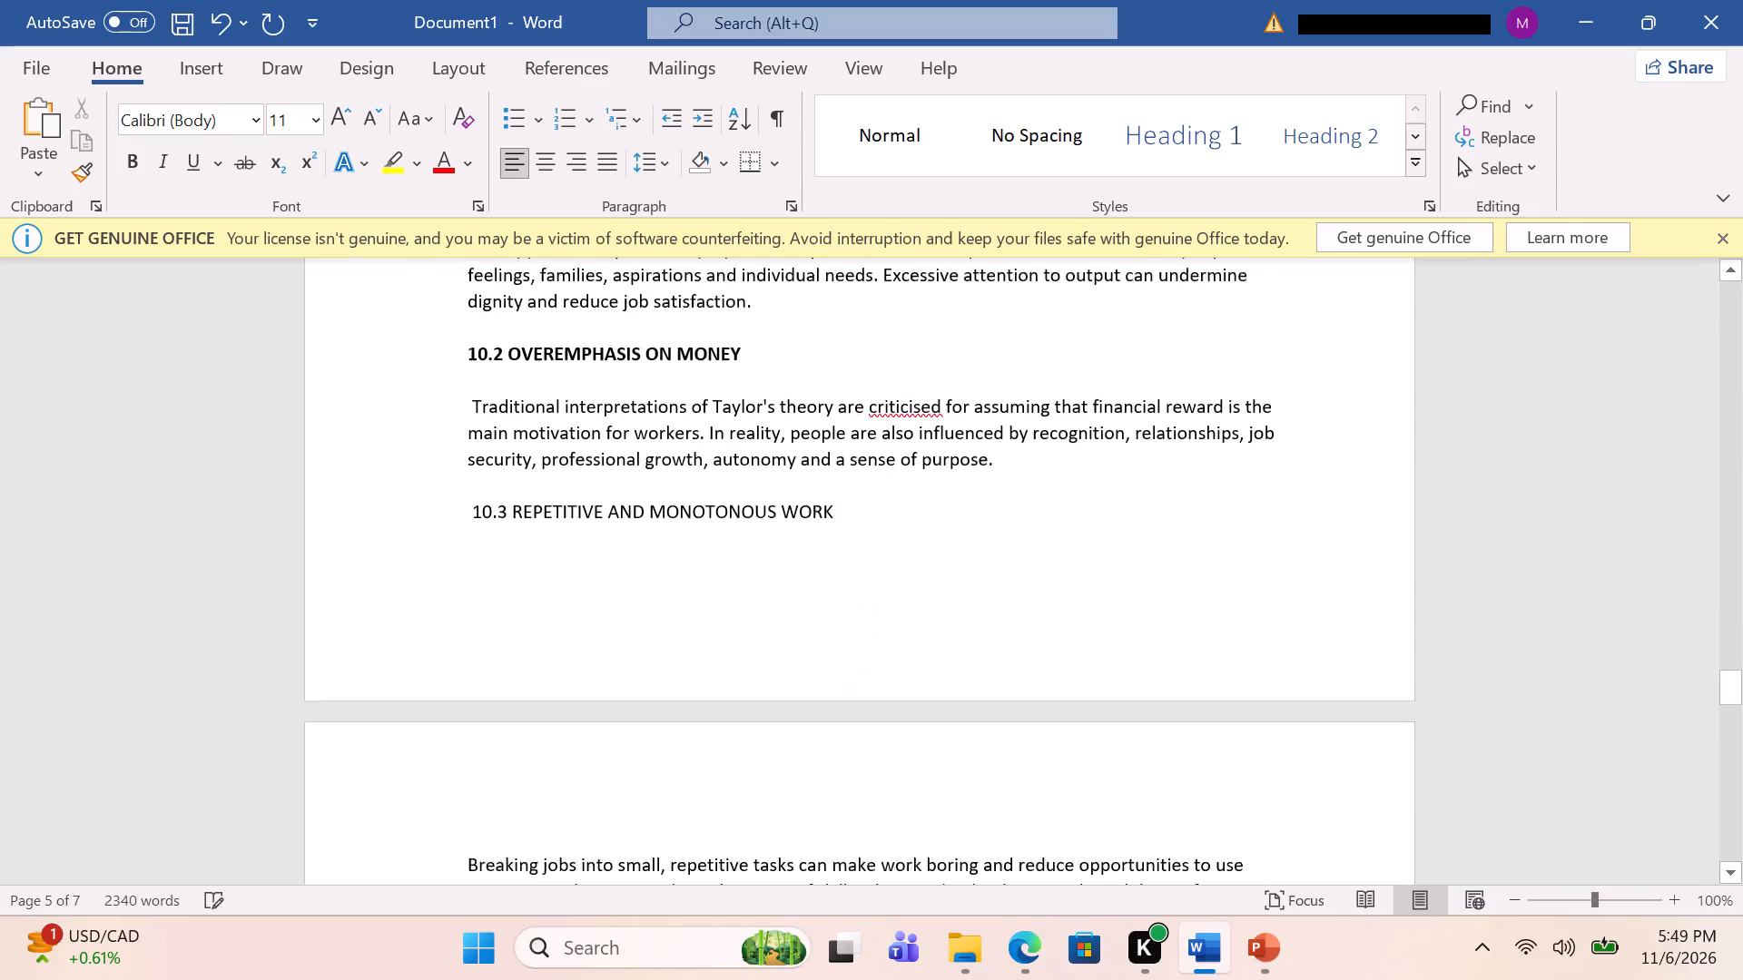
{"action": "left_click_drag", "start_coordinate": [424, 489], "coordinate": [547, 520]}
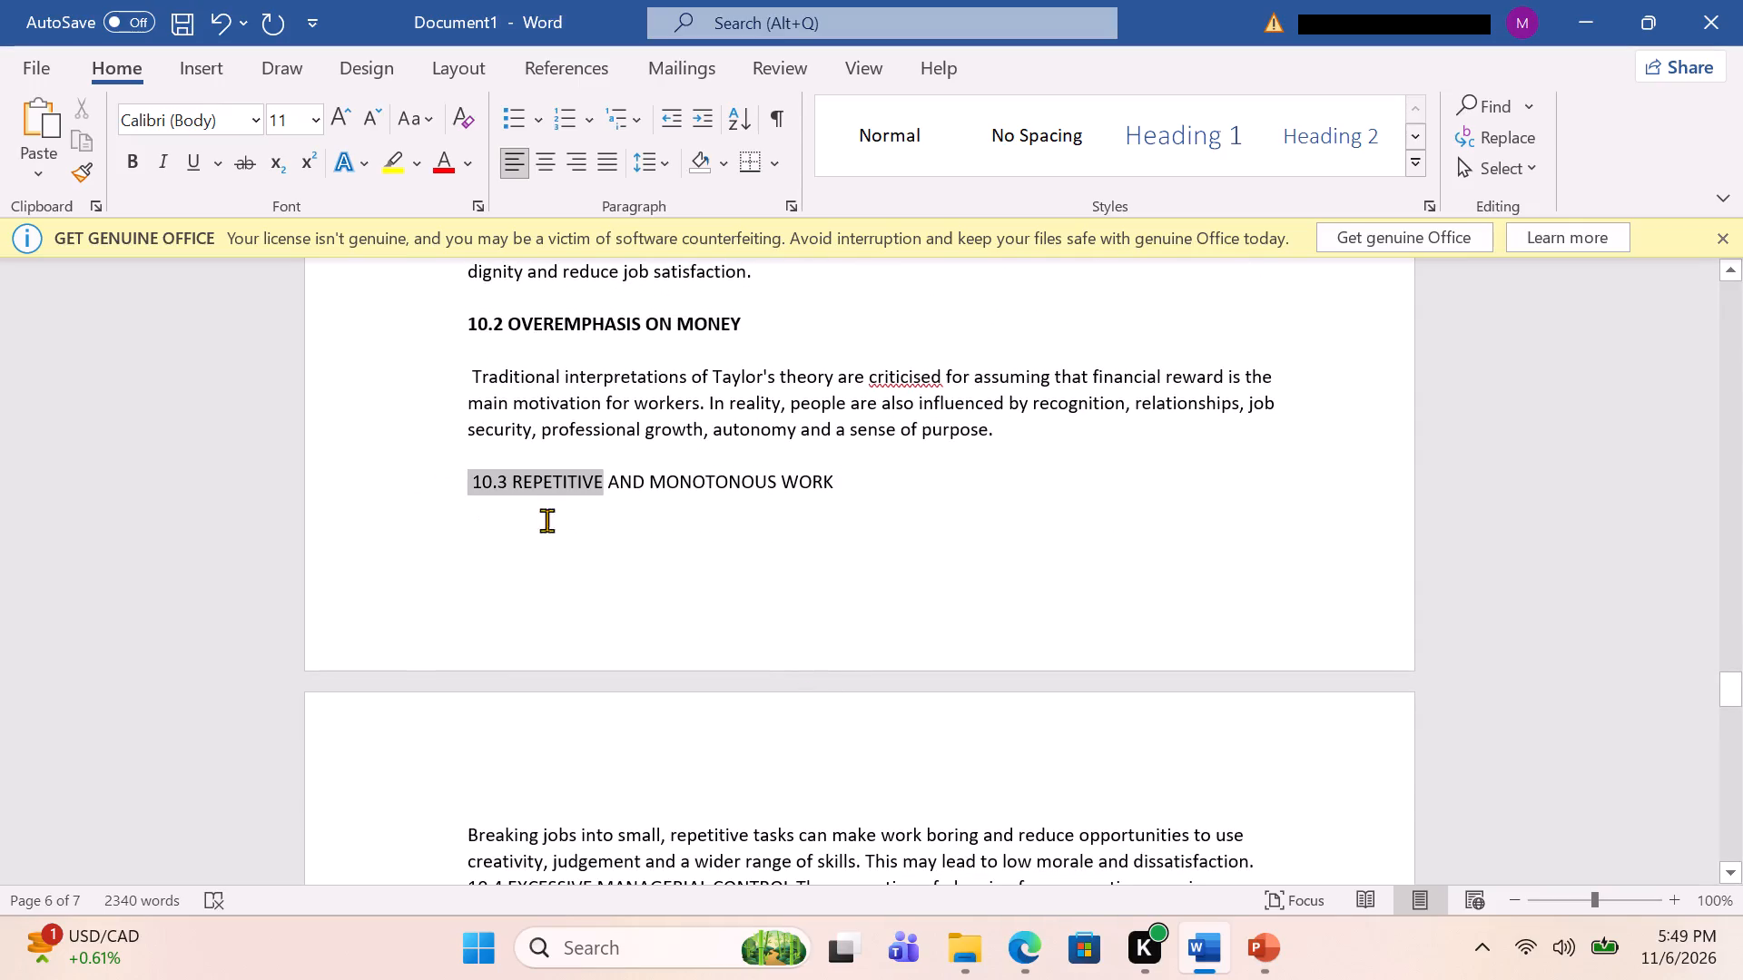
{"action": "left_click_drag", "start_coordinate": [547, 520], "coordinate": [905, 530]}
{"action": "left_click", "coordinate": [916, 485]}
{"action": "scroll", "coordinate": [881, 491], "scroll_direction": "down", "scroll_amount": 3}
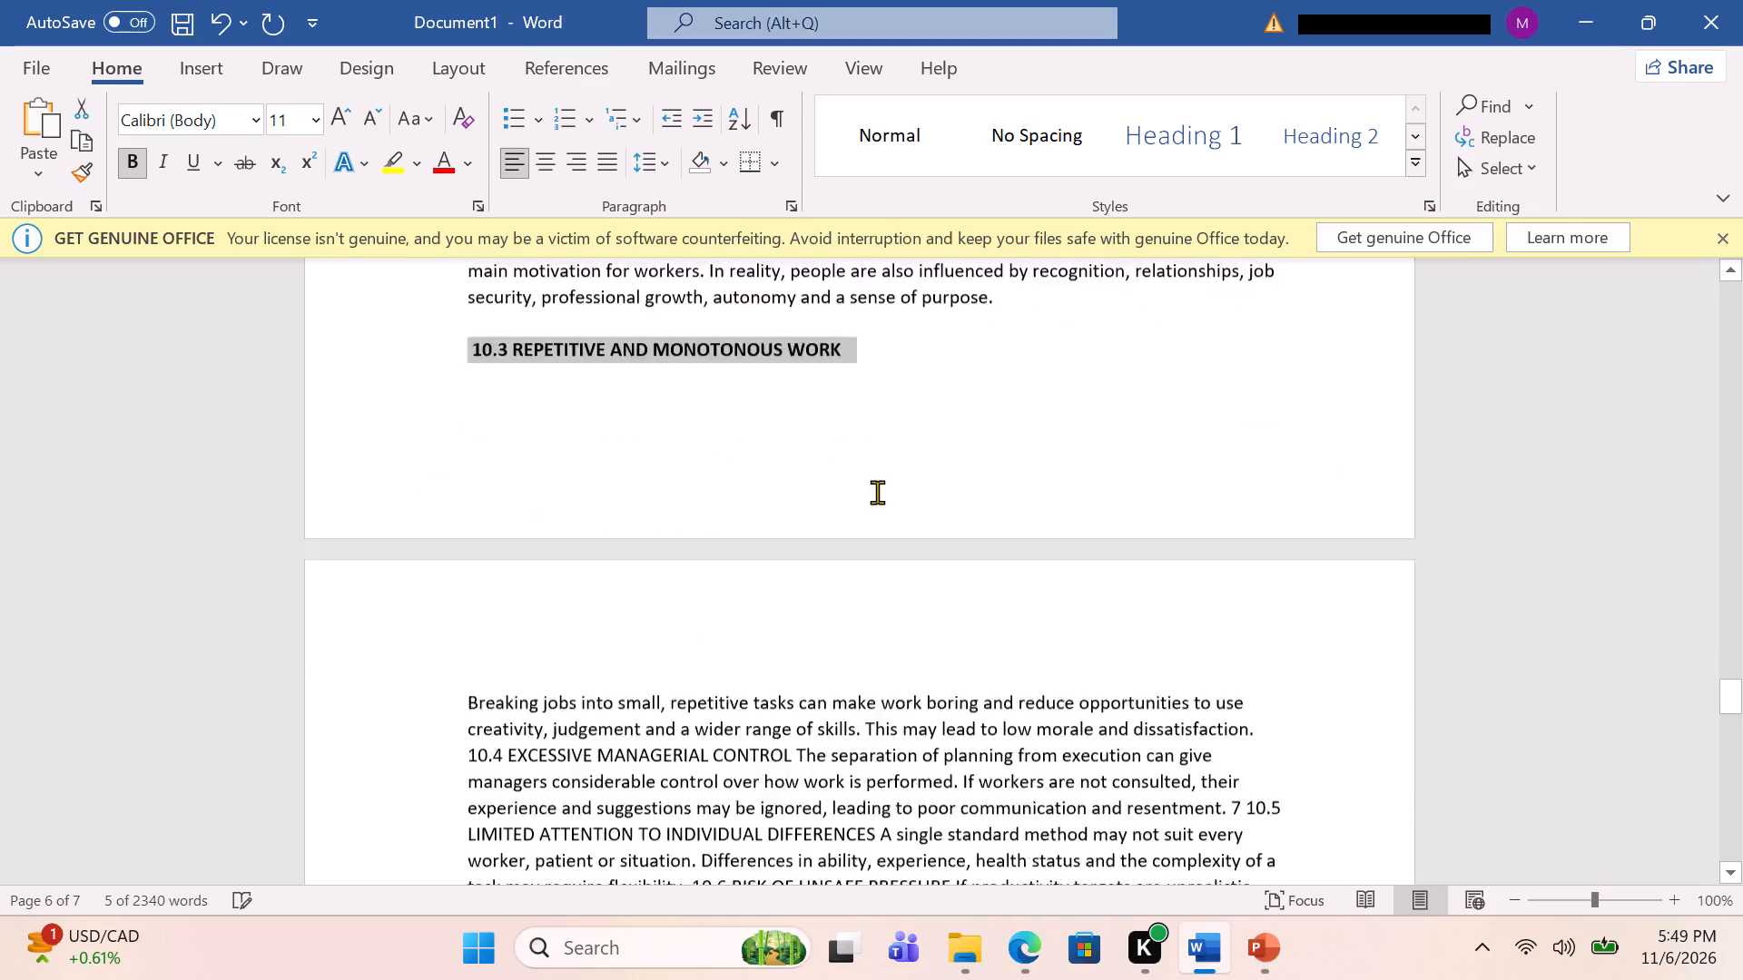
Put the 10.4 EXCESSIVE MANAGERIAL CONTROL heading on its own line, with one blank line above and one below.
{"action": "scroll", "coordinate": [877, 492], "scroll_direction": "down", "scroll_amount": 1}
{"action": "scroll", "coordinate": [870, 485], "scroll_direction": "up", "scroll_amount": 6}
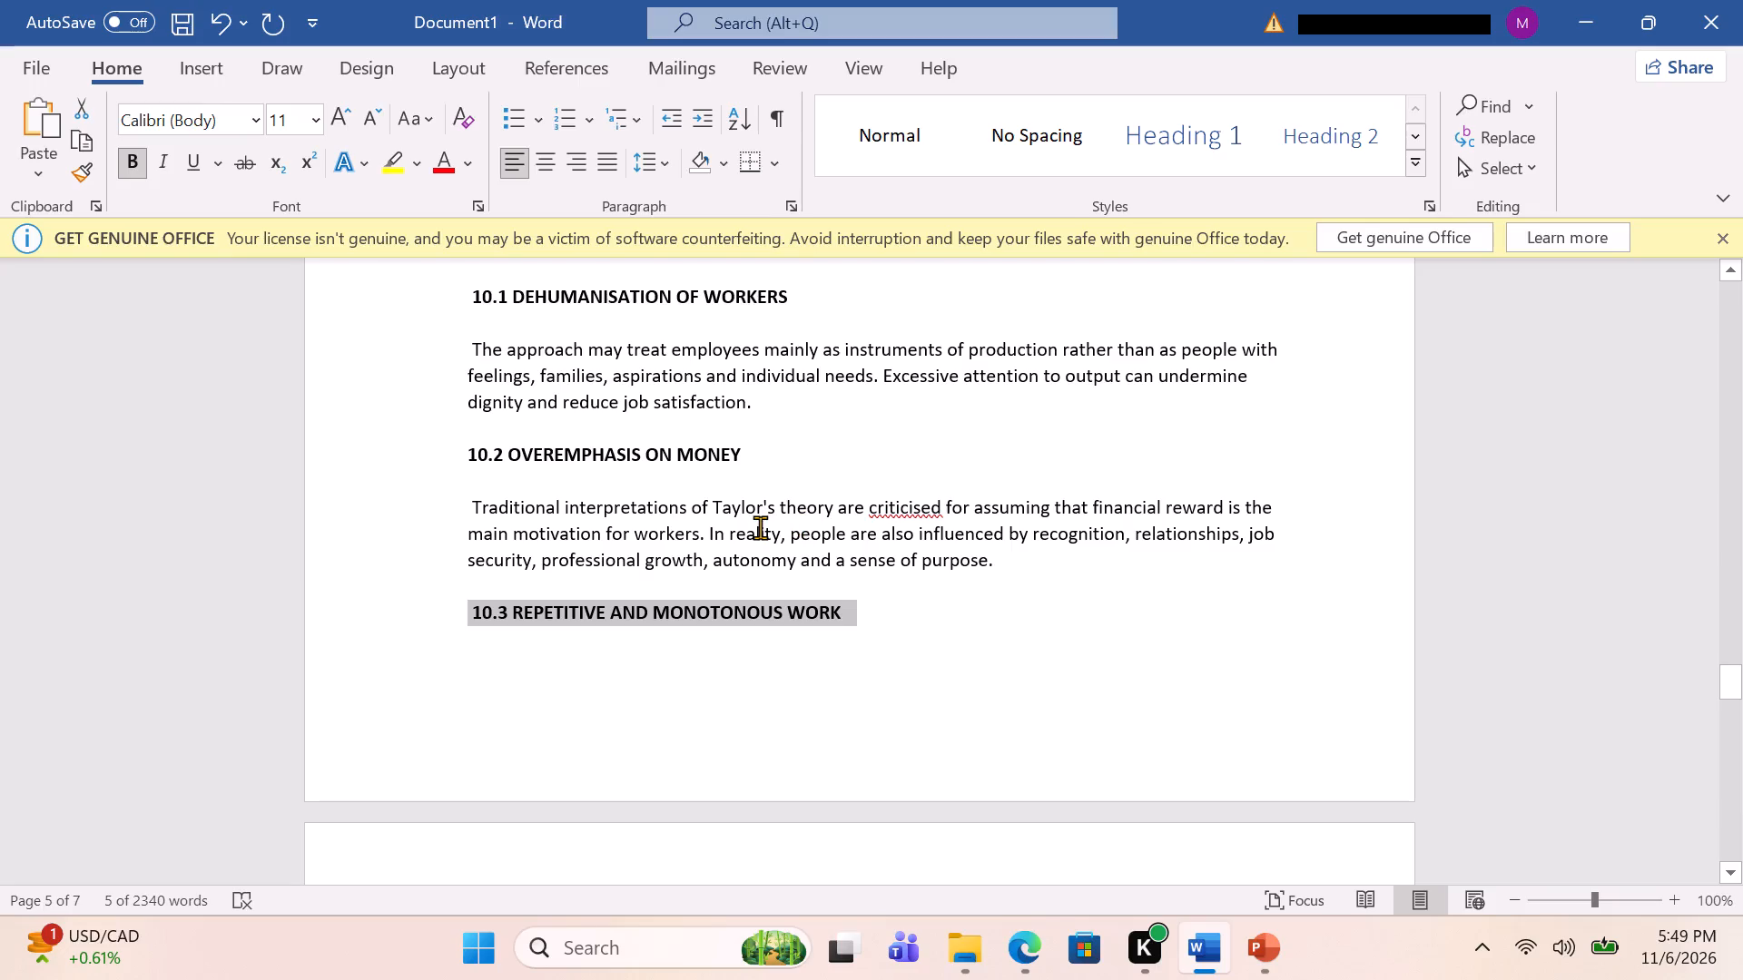
{"action": "scroll", "coordinate": [818, 631], "scroll_direction": "down", "scroll_amount": 5}
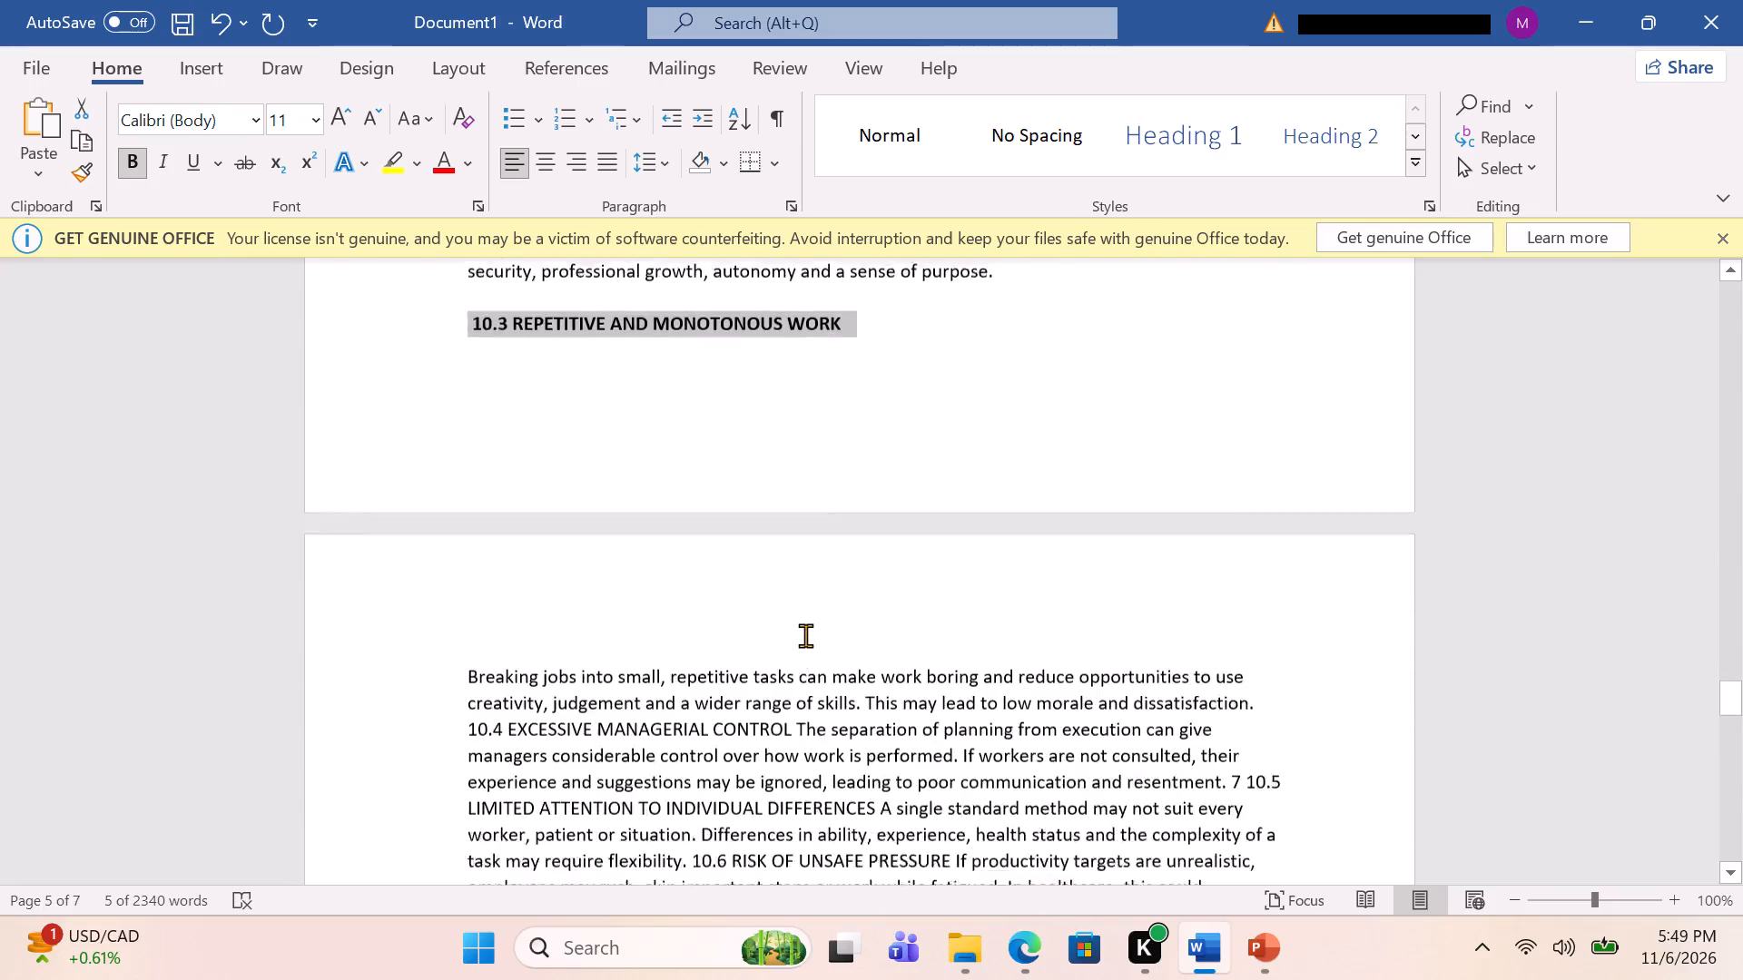
{"action": "scroll", "coordinate": [805, 635], "scroll_direction": "down", "scroll_amount": 1}
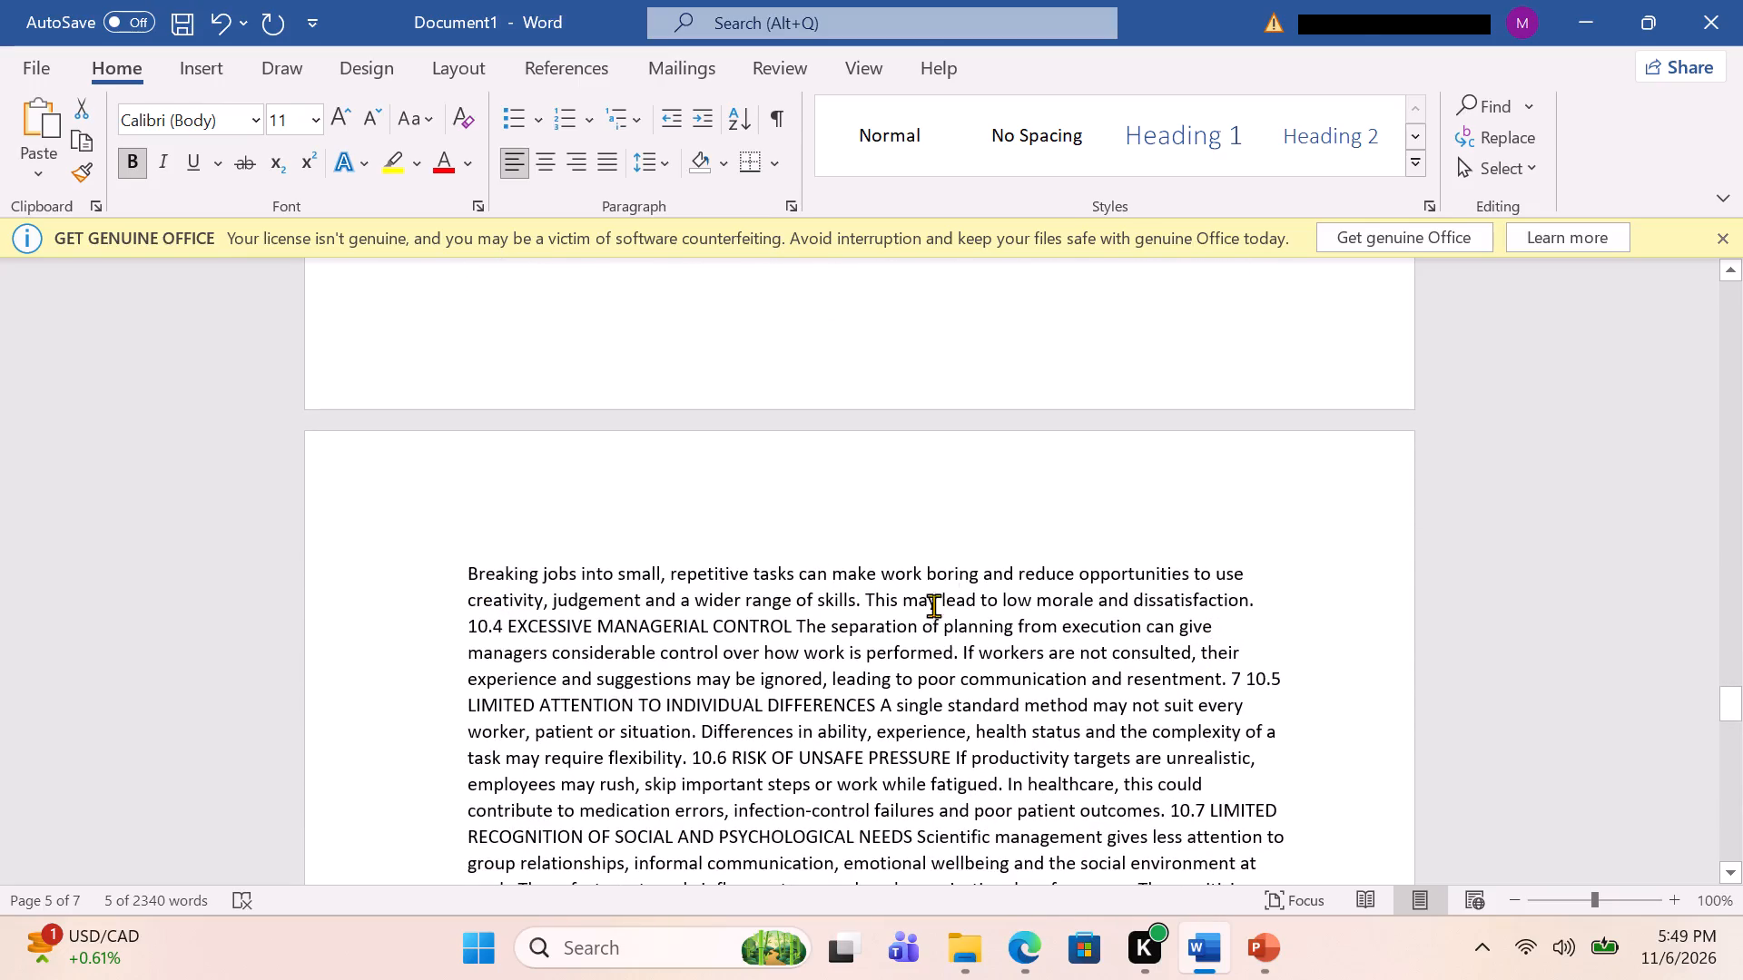
{"action": "left_click", "coordinate": [1273, 602]}
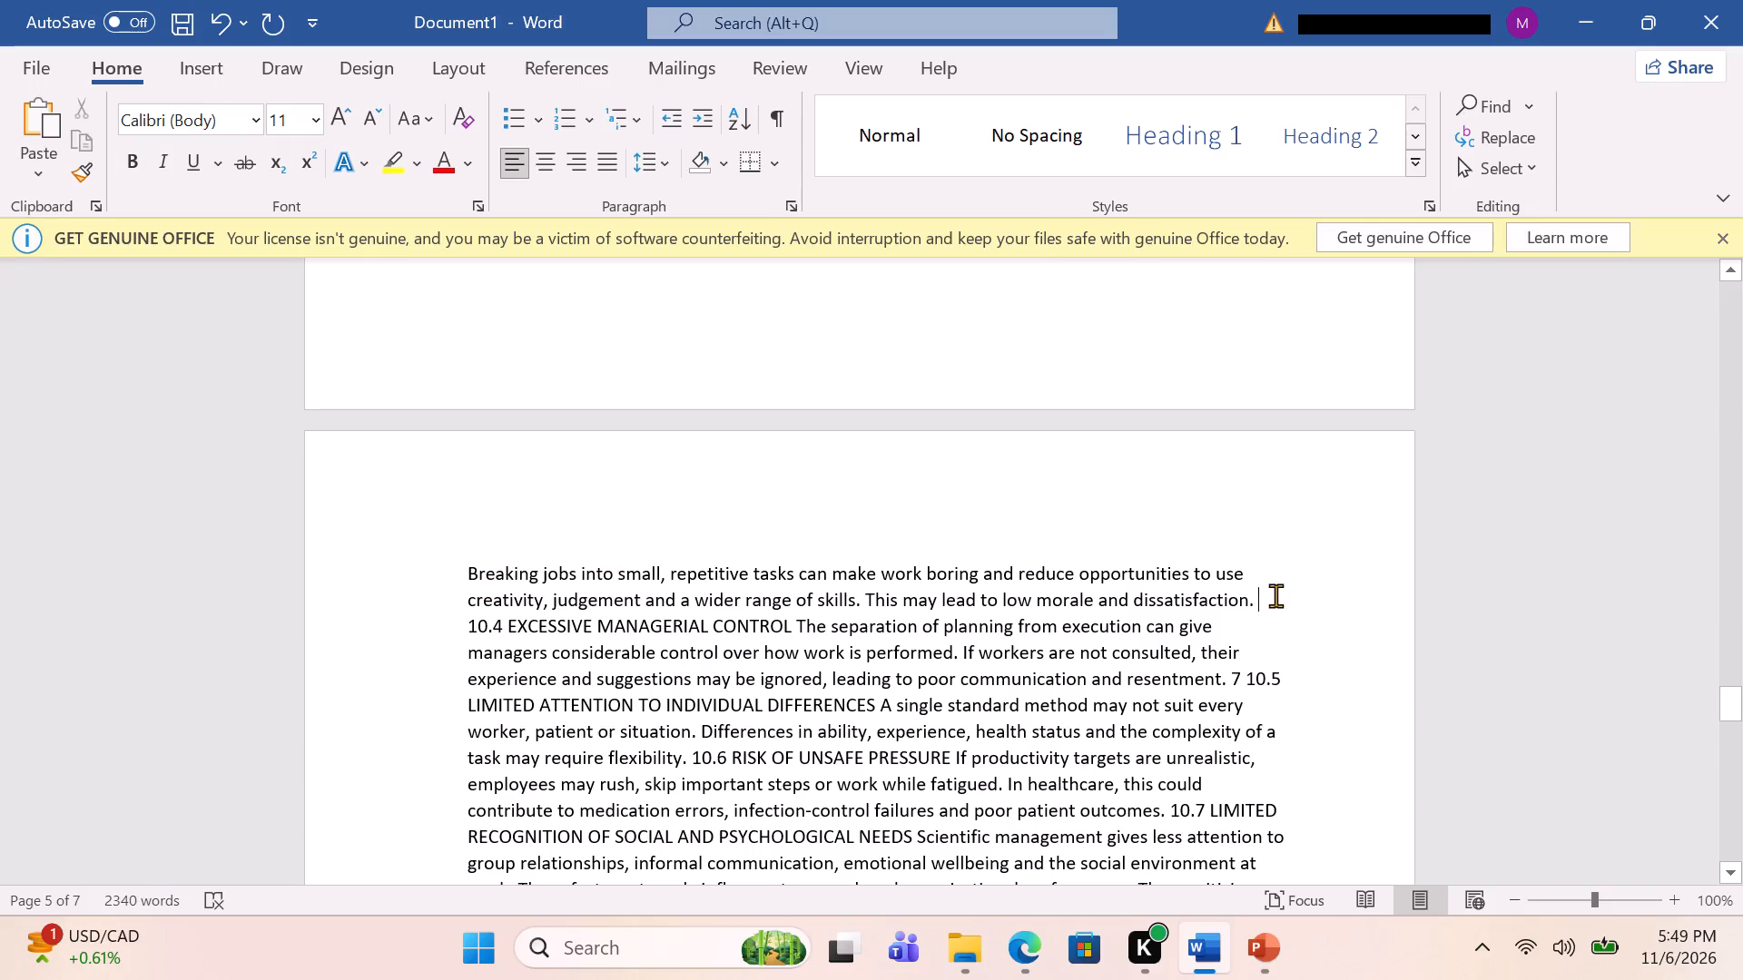
{"action": "key", "text": "Return"}
{"action": "key", "text": "Return"}
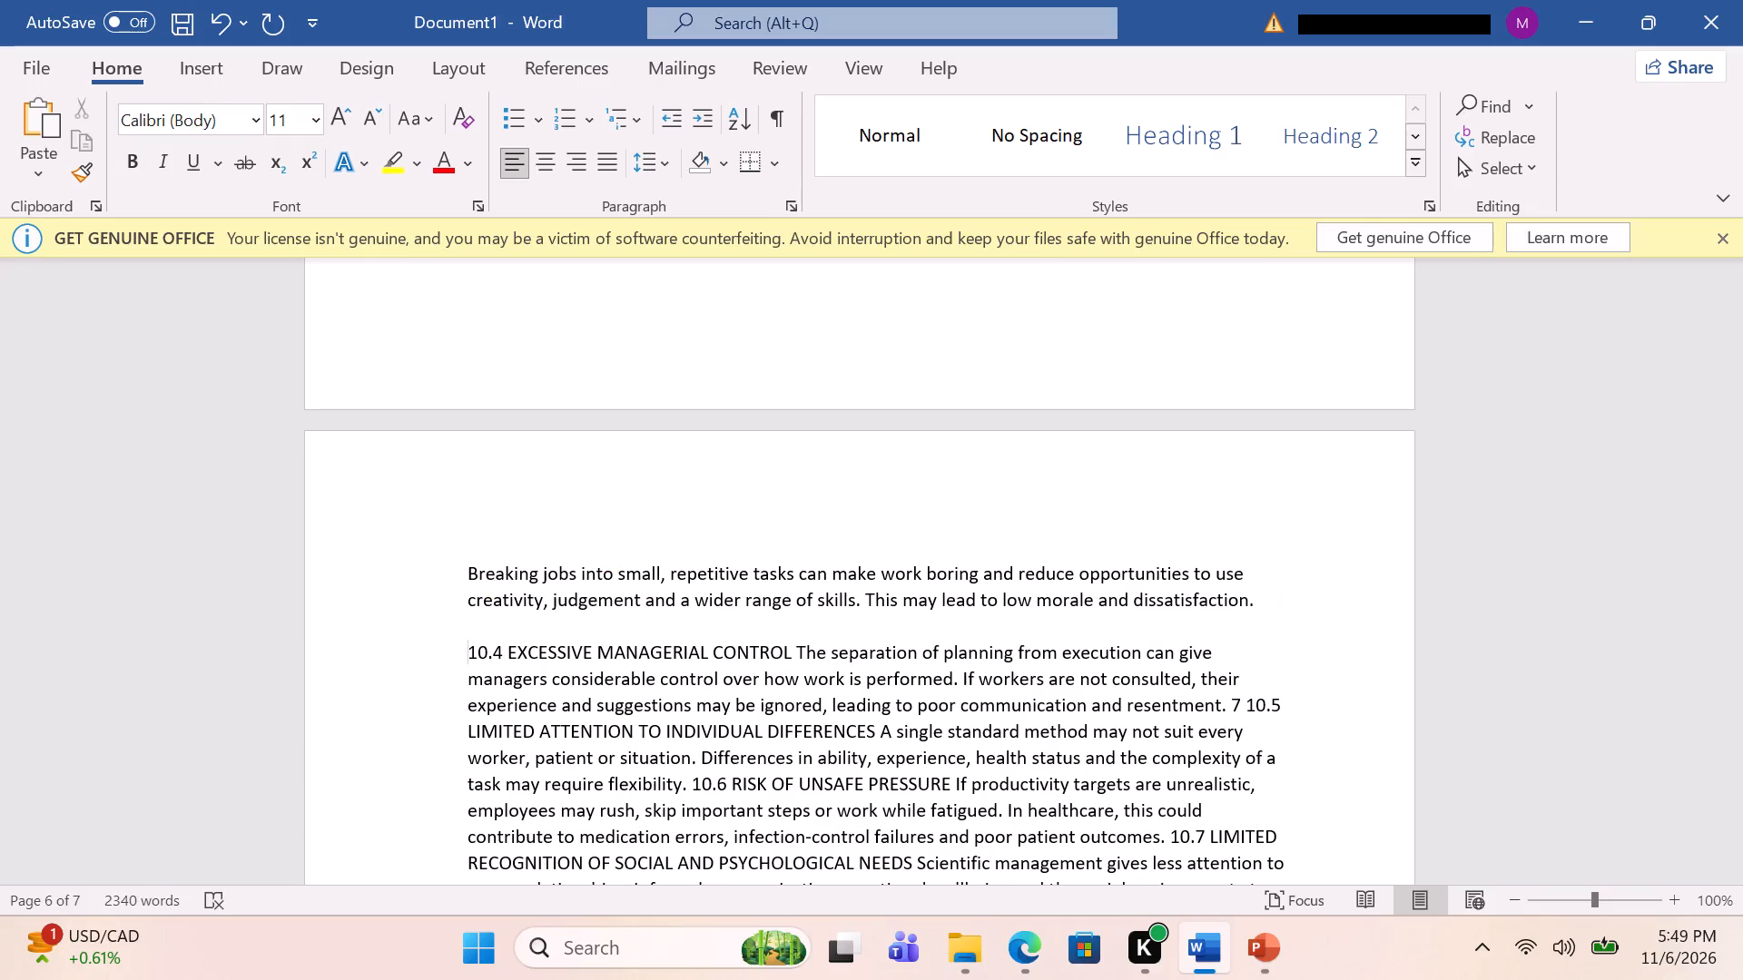
{"action": "left_click", "coordinate": [794, 654]}
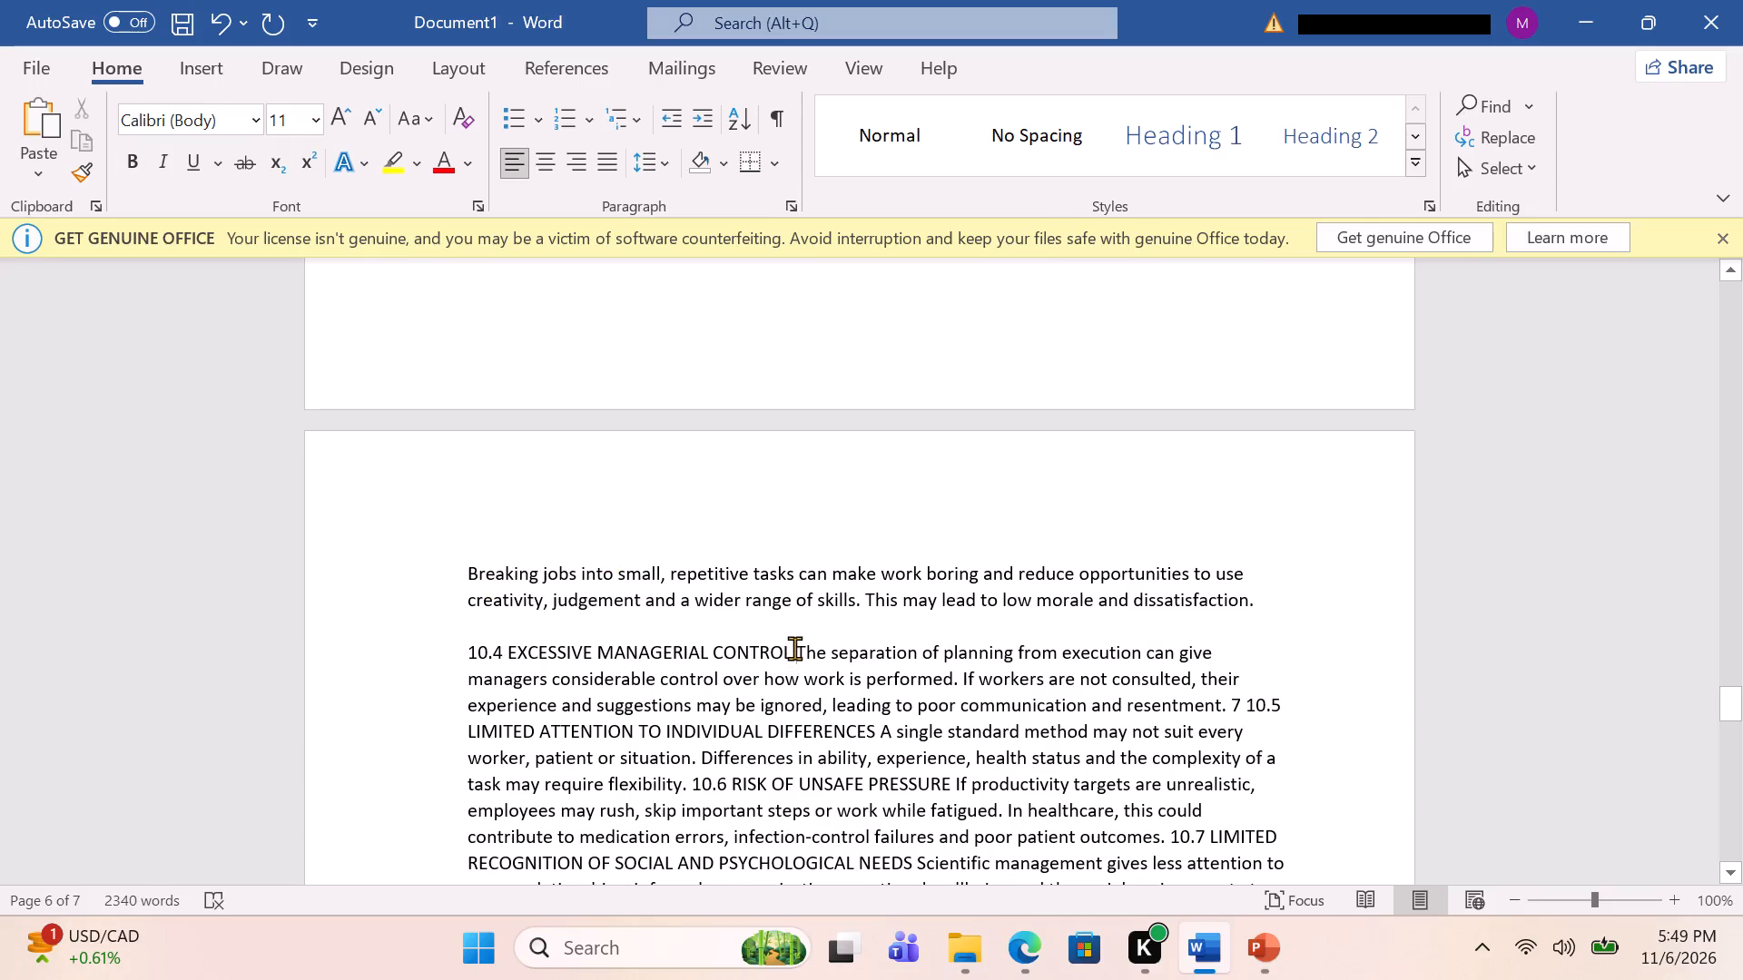
{"action": "key", "text": "Return"}
{"action": "key", "text": "Return"}
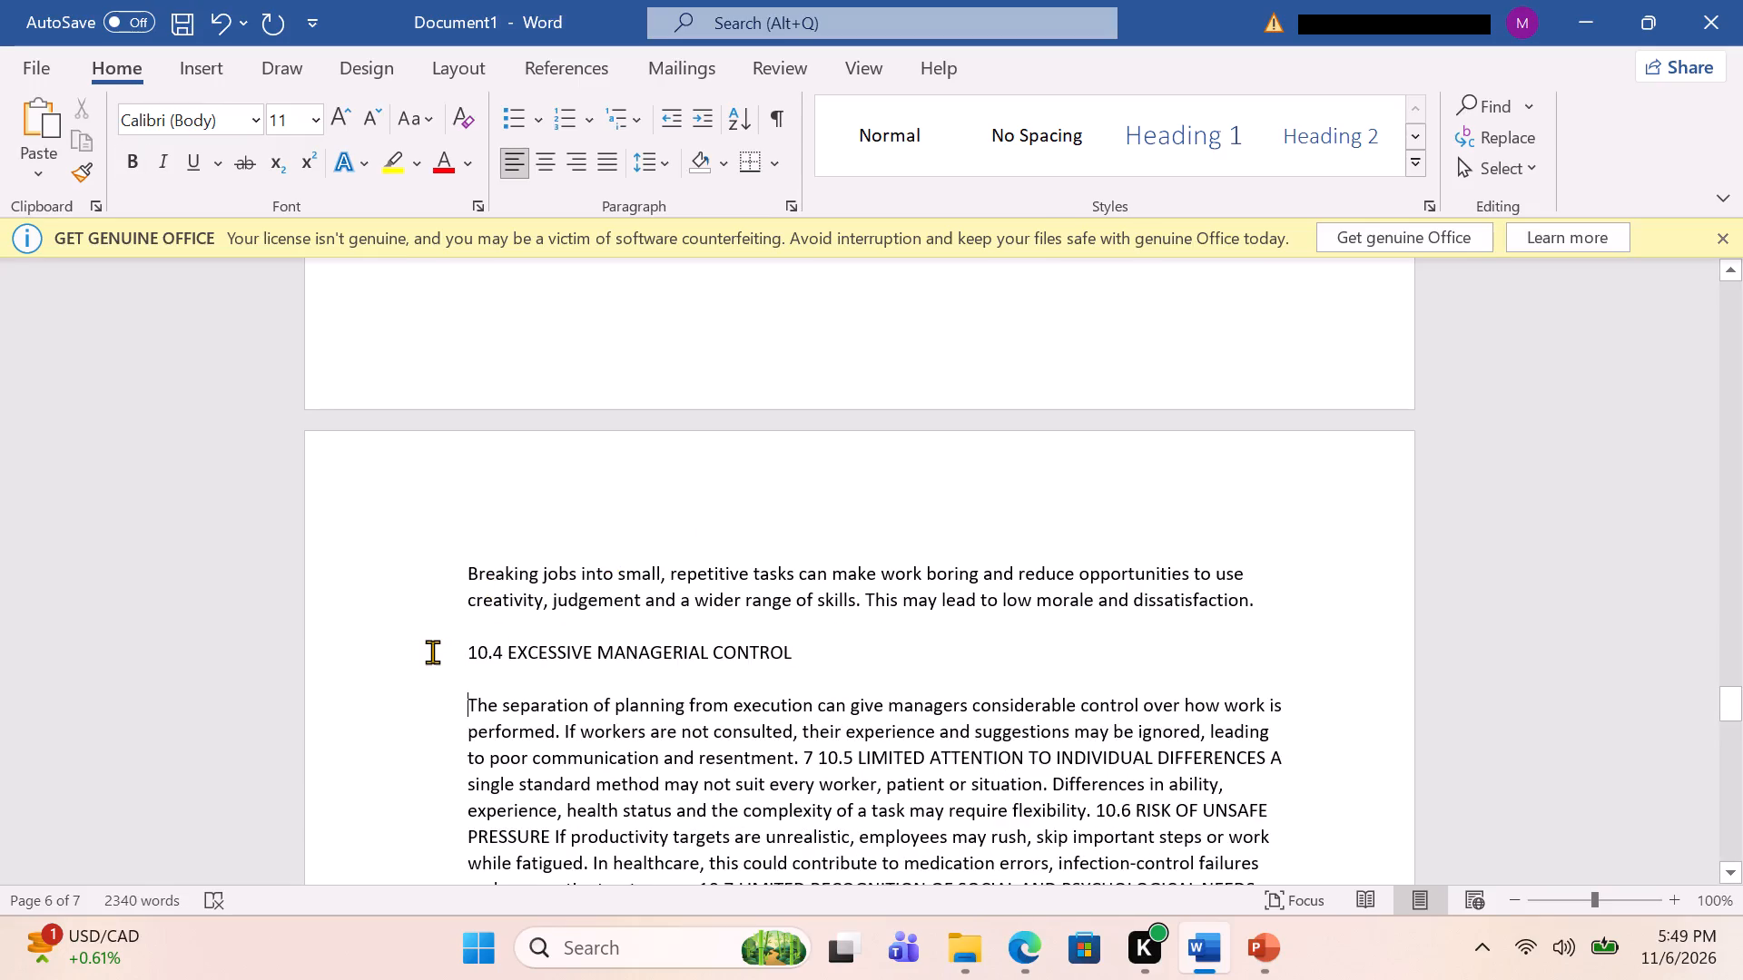
Make the 10.4 EXCESSIVE MANAGERIAL CONTROL heading bold.
{"action": "left_click_drag", "start_coordinate": [432, 652], "coordinate": [810, 657]}
{"action": "left_click", "coordinate": [822, 630]}
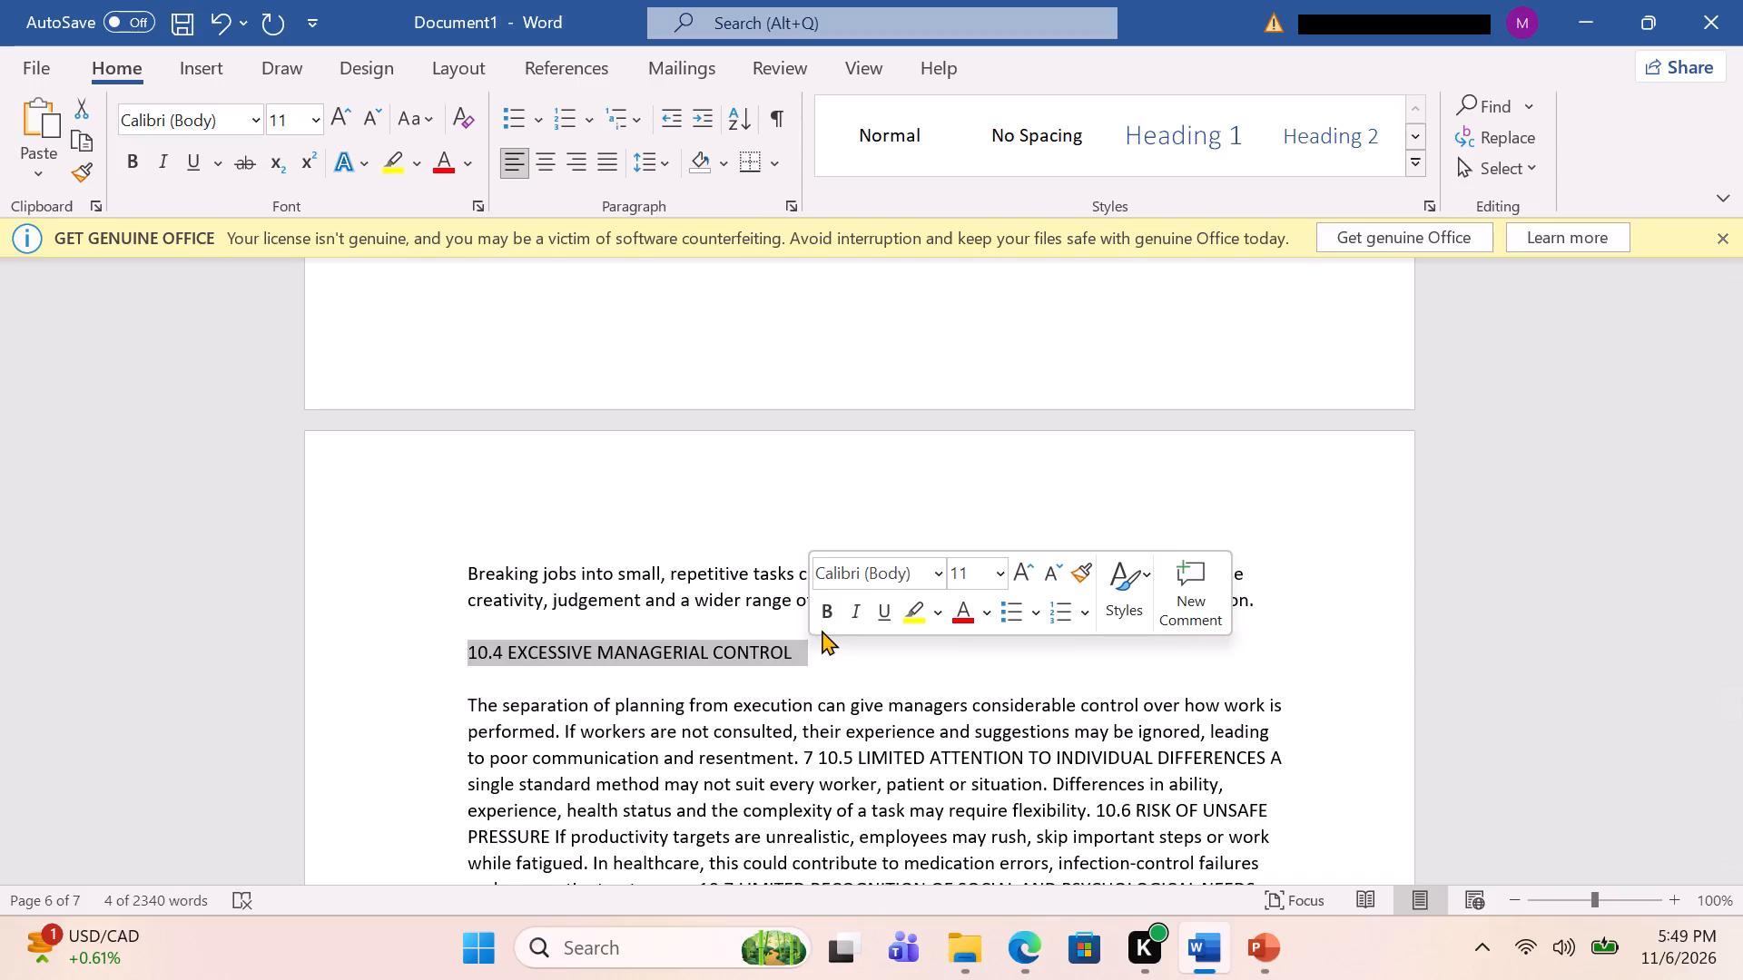
{"action": "left_click", "coordinate": [824, 621]}
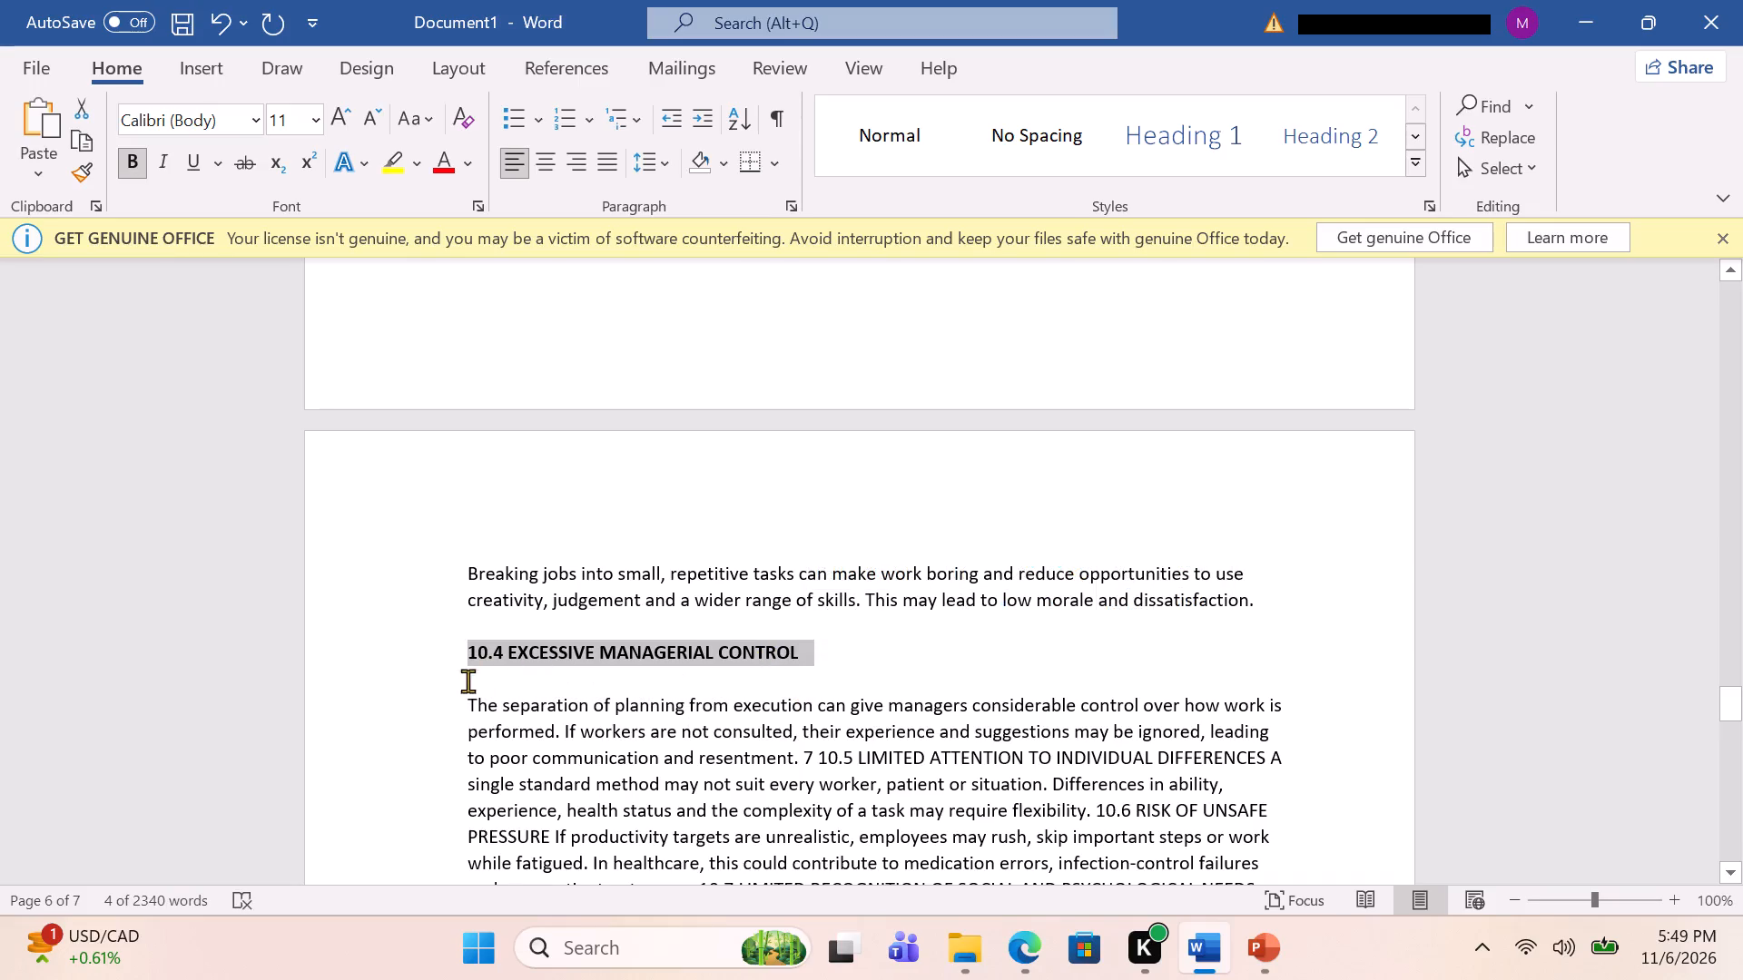
{"action": "left_click", "coordinate": [416, 681]}
{"action": "left_click", "coordinate": [500, 716]}
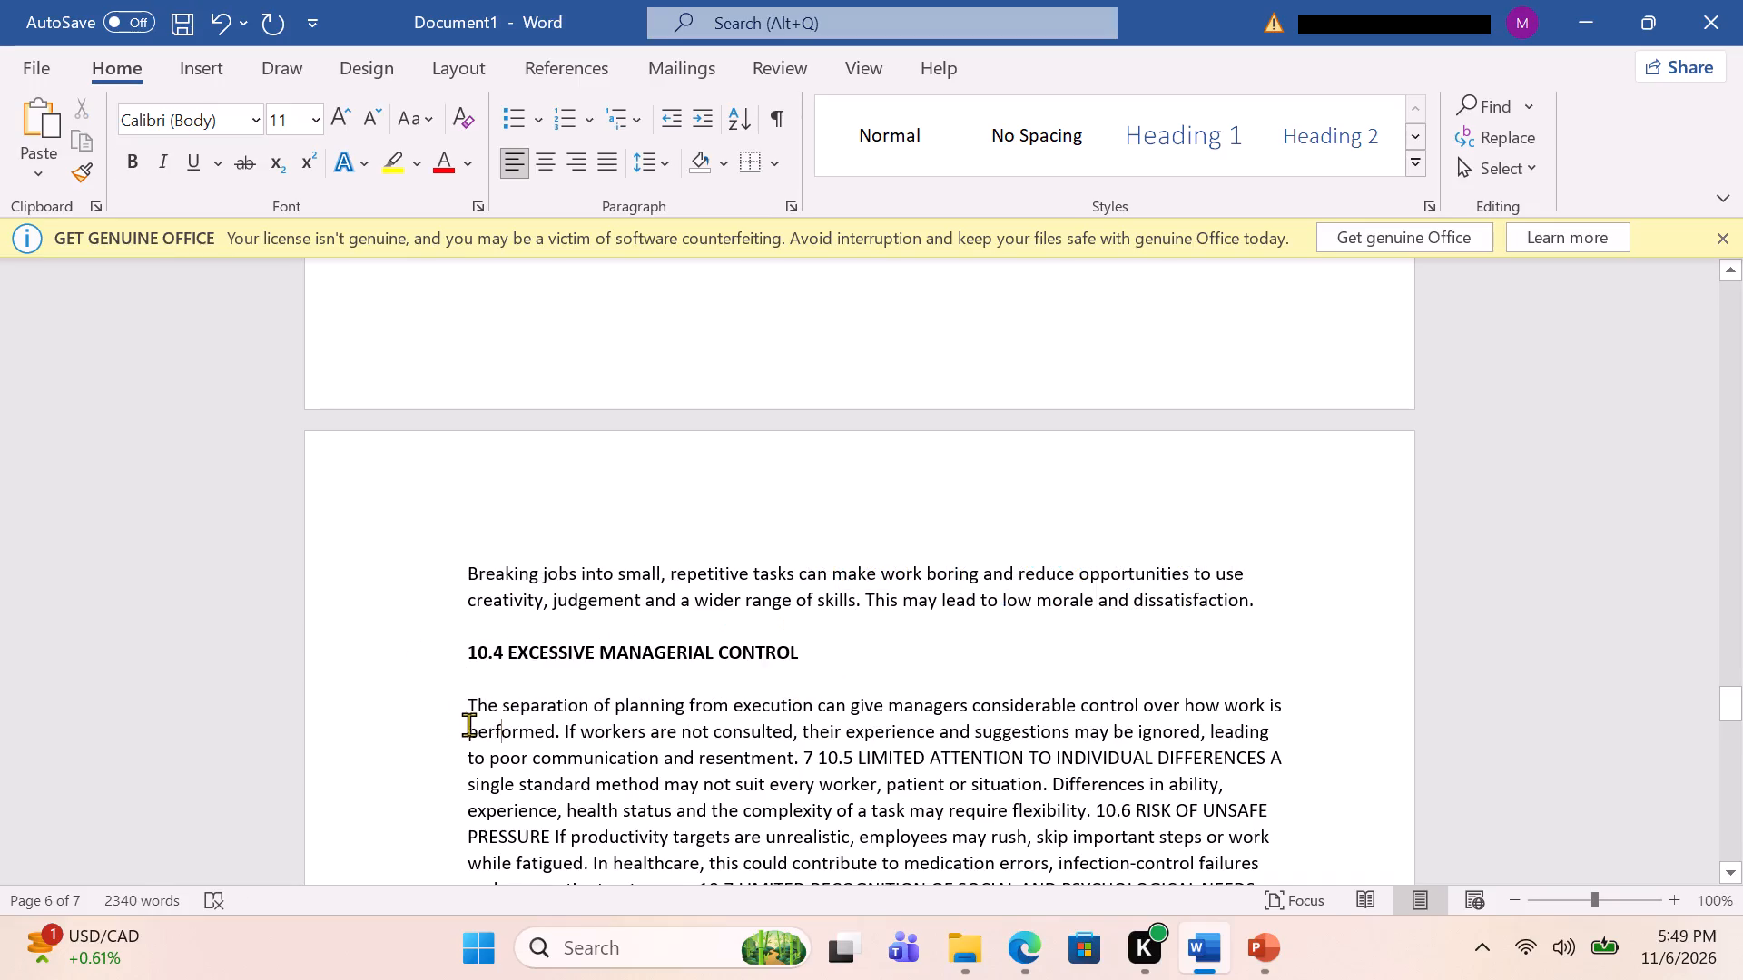
Delete the stray 7 before the 10.5 LIMITED ATTENTION TO INDIVIDUAL DIFFERENCES heading and isolate the heading with a blank line above and below.
{"action": "scroll", "coordinate": [472, 723], "scroll_direction": "down", "scroll_amount": 3}
{"action": "scroll", "coordinate": [456, 752], "scroll_direction": "up", "scroll_amount": 1}
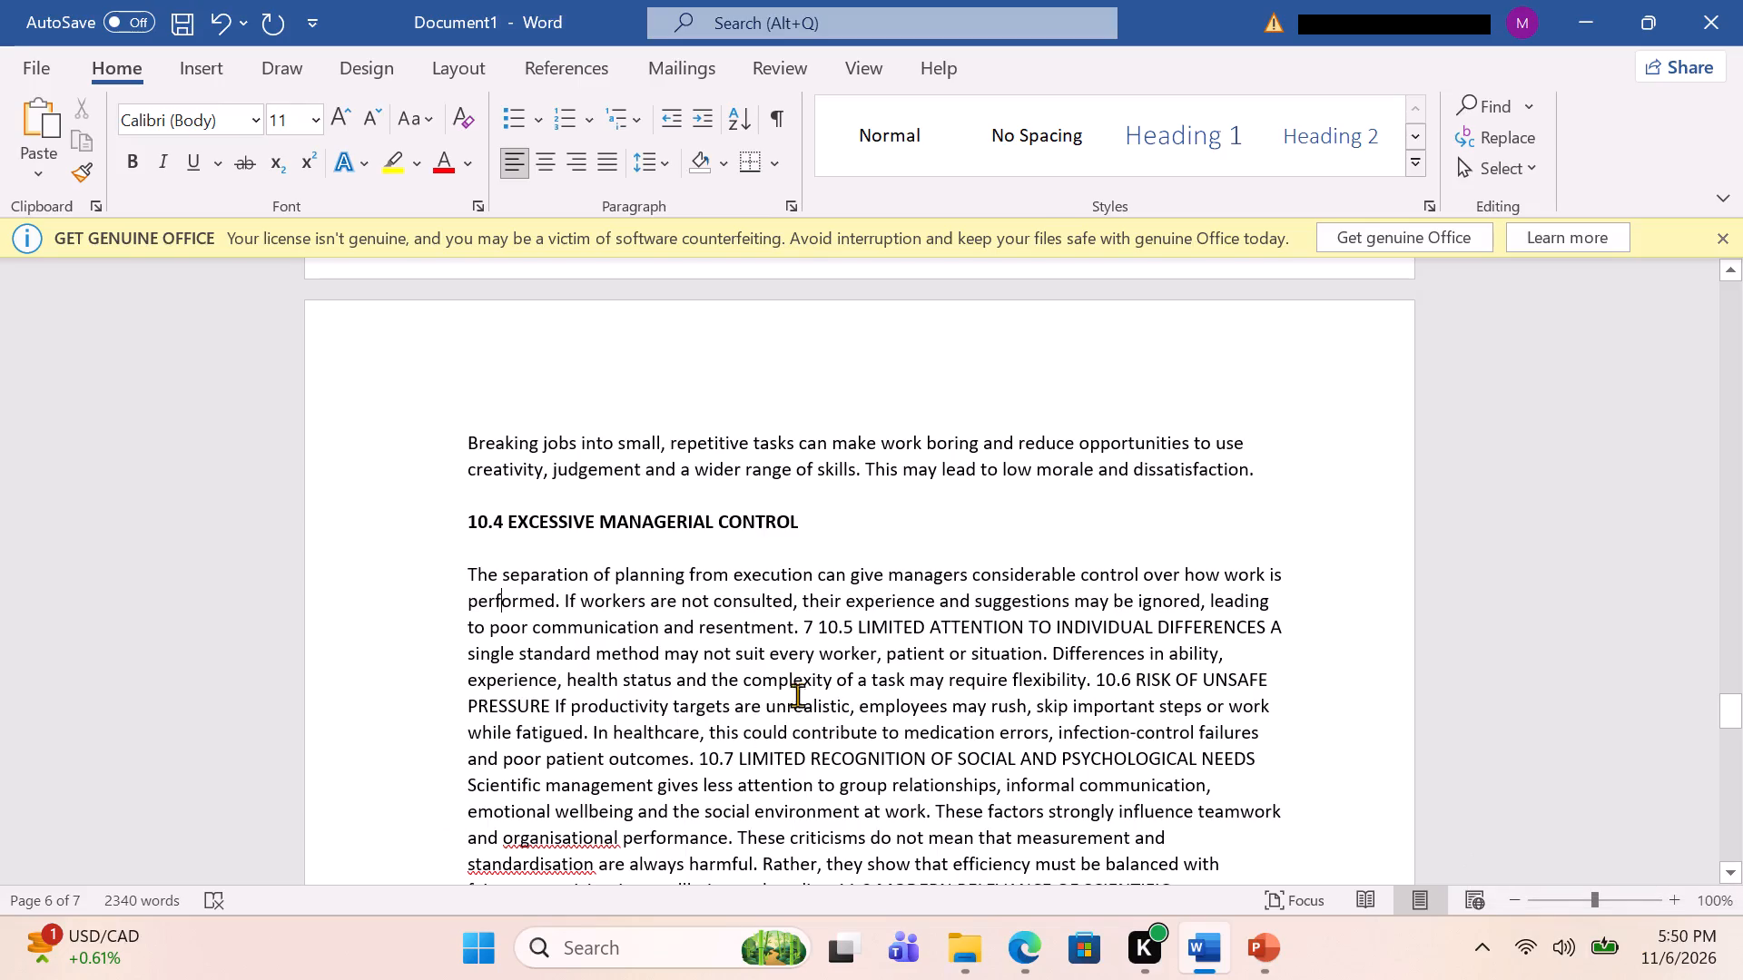
{"action": "left_click", "coordinate": [817, 621]}
{"action": "key", "text": "BackSpace"}
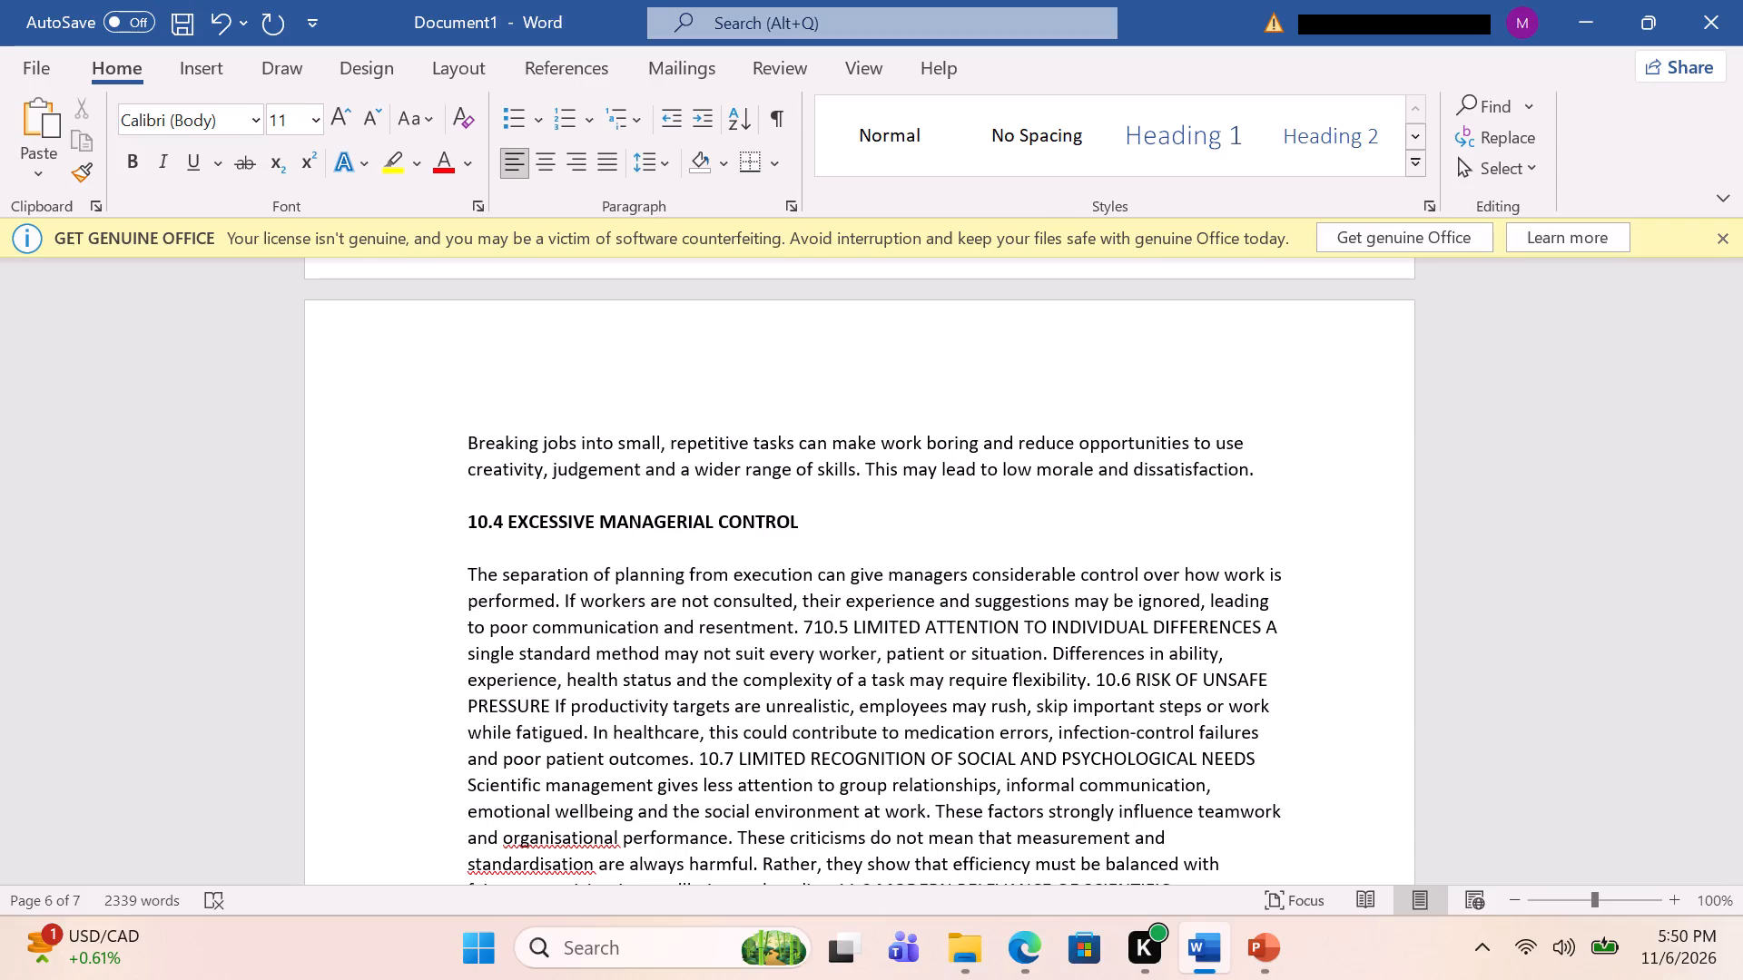
{"action": "key", "text": "BackSpace"}
{"action": "key", "text": "Return"}
{"action": "key", "text": "Return"}
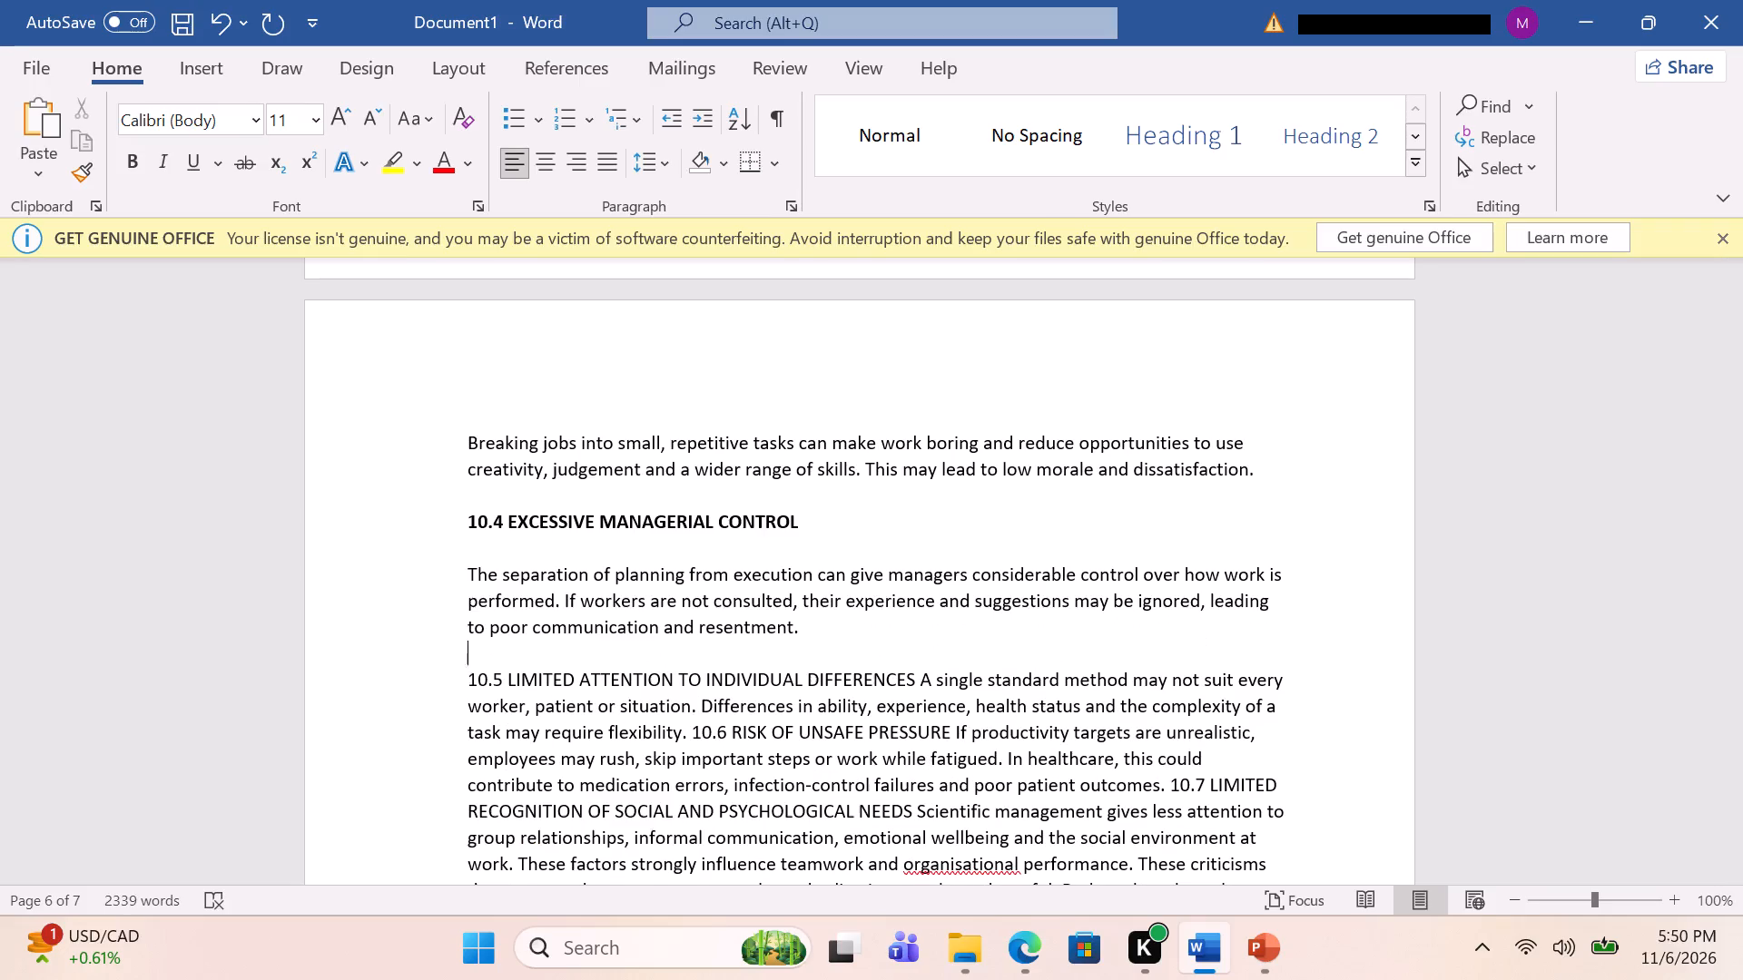
{"action": "left_click", "coordinate": [917, 693]}
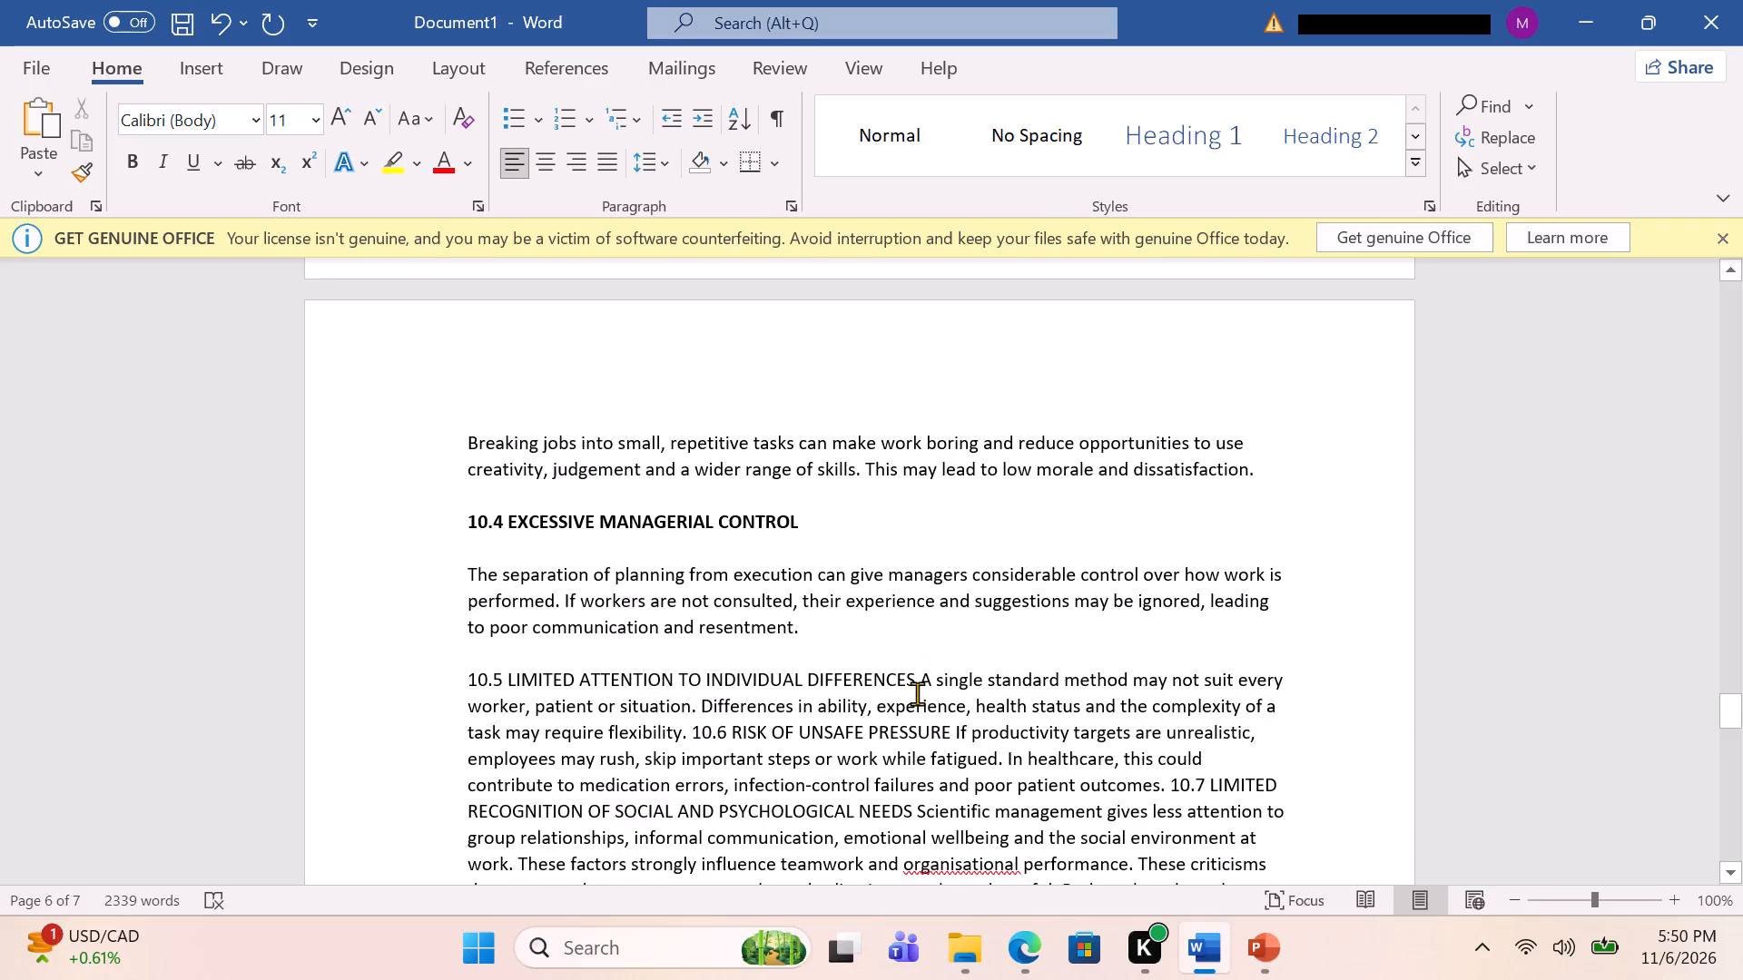
{"action": "left_click", "coordinate": [921, 677]}
{"action": "key", "text": "Return"}
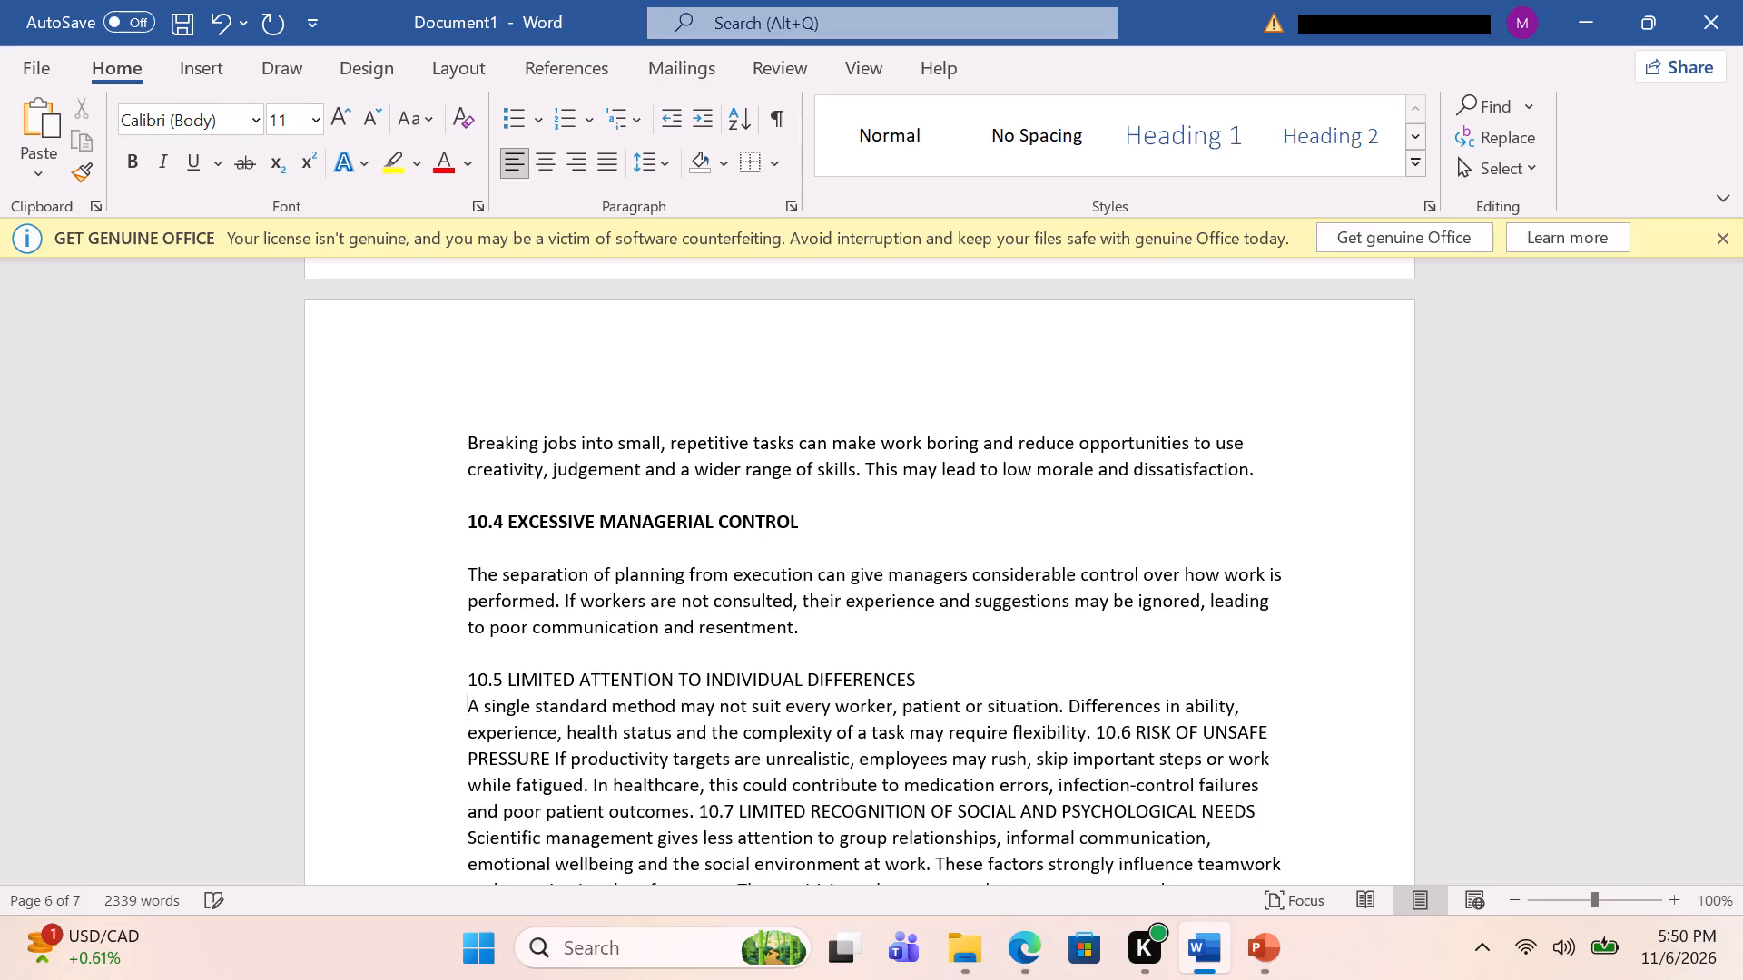
{"action": "key", "text": "Return"}
Make the 10.5 LIMITED ATTENTION TO INDIVIDUAL DIFFERENCES heading bold.
{"action": "left_click_drag", "start_coordinate": [438, 674], "coordinate": [850, 681]}
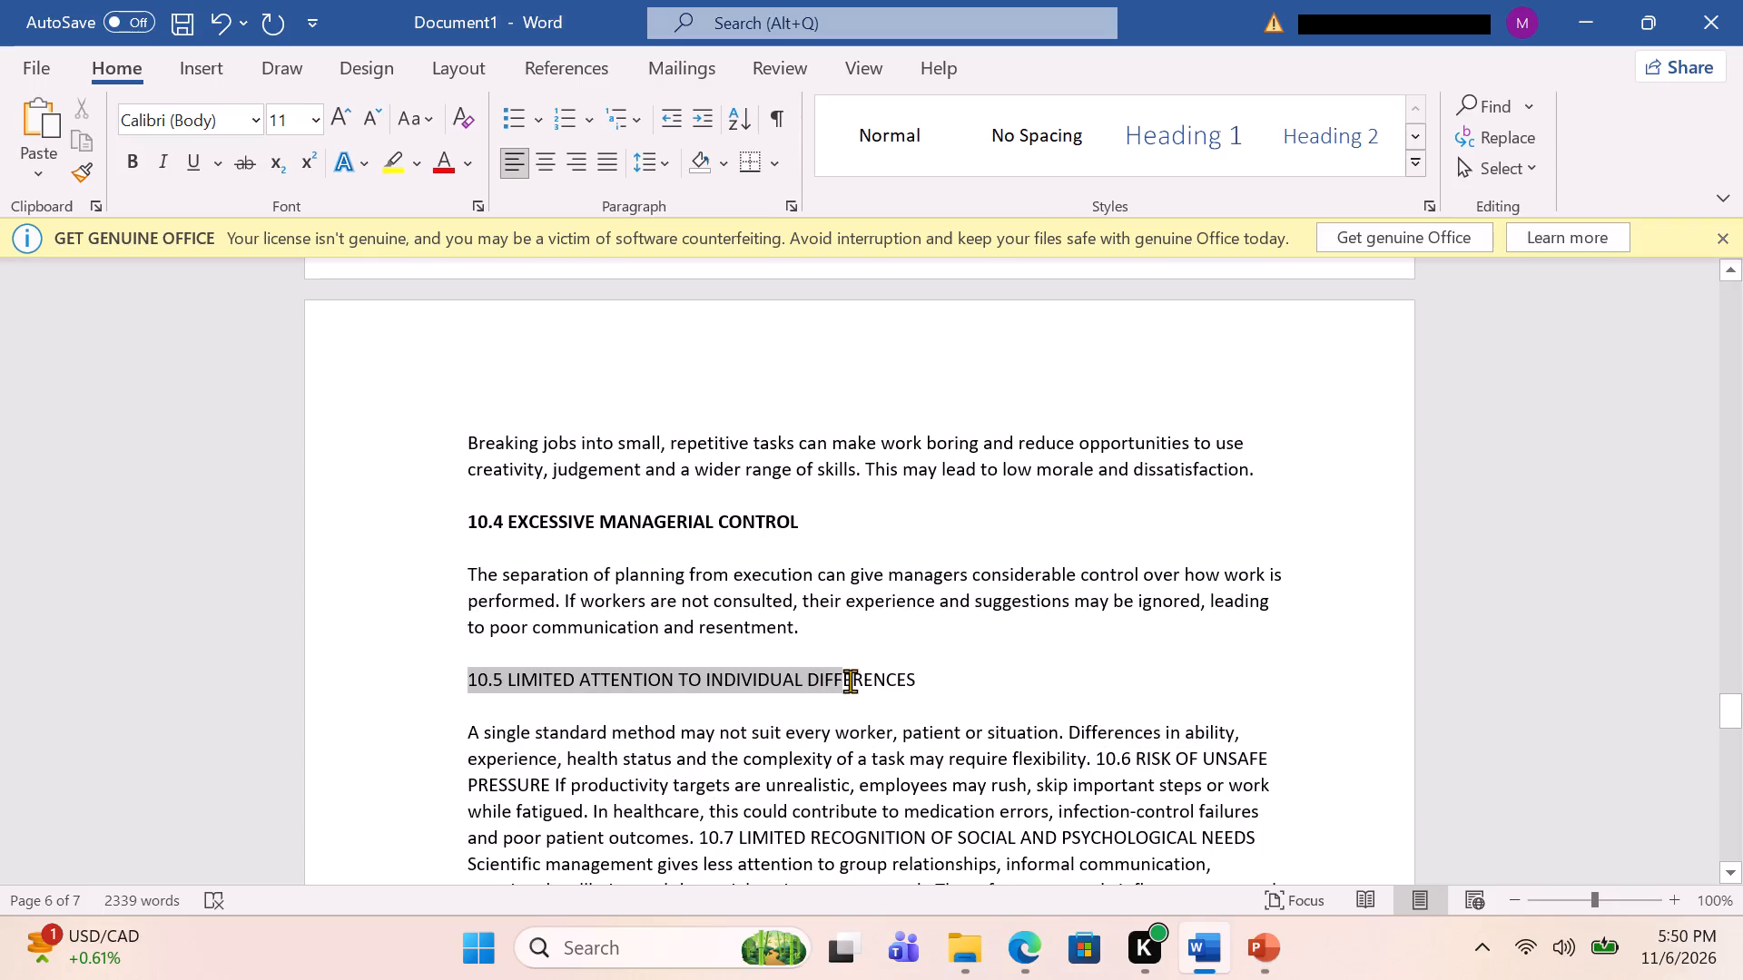
{"action": "left_click_drag", "start_coordinate": [850, 681], "coordinate": [928, 680]}
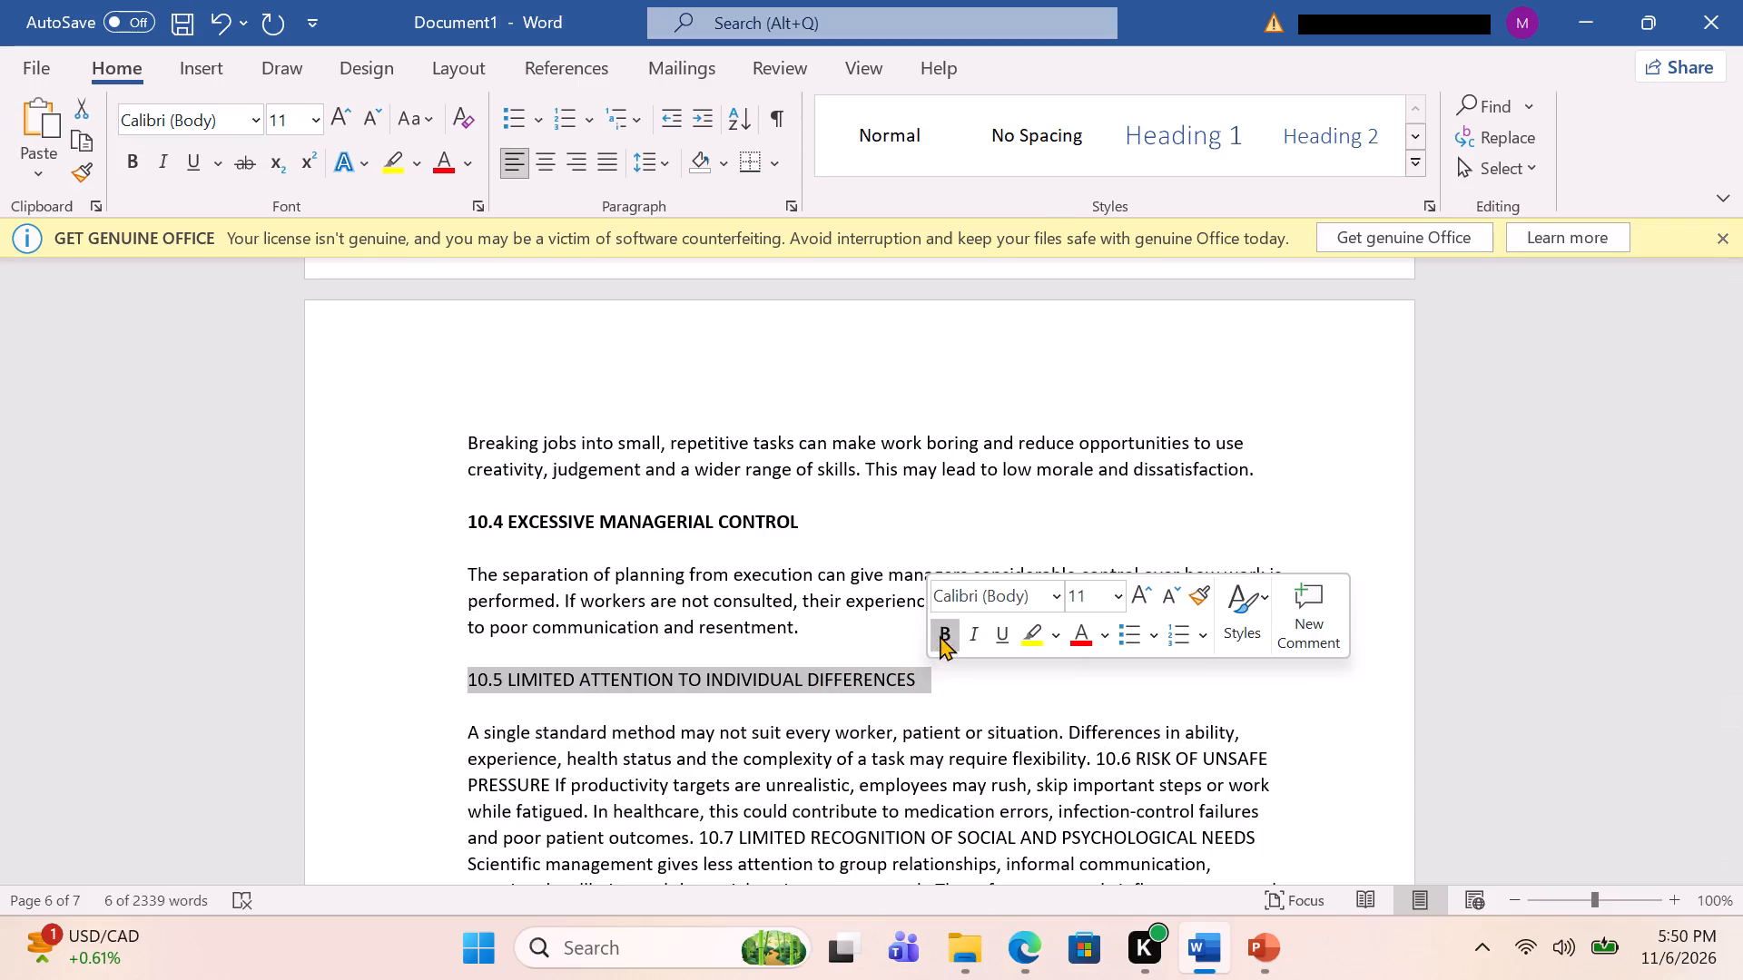
{"action": "left_click", "coordinate": [940, 635]}
{"action": "left_click", "coordinate": [395, 691]}
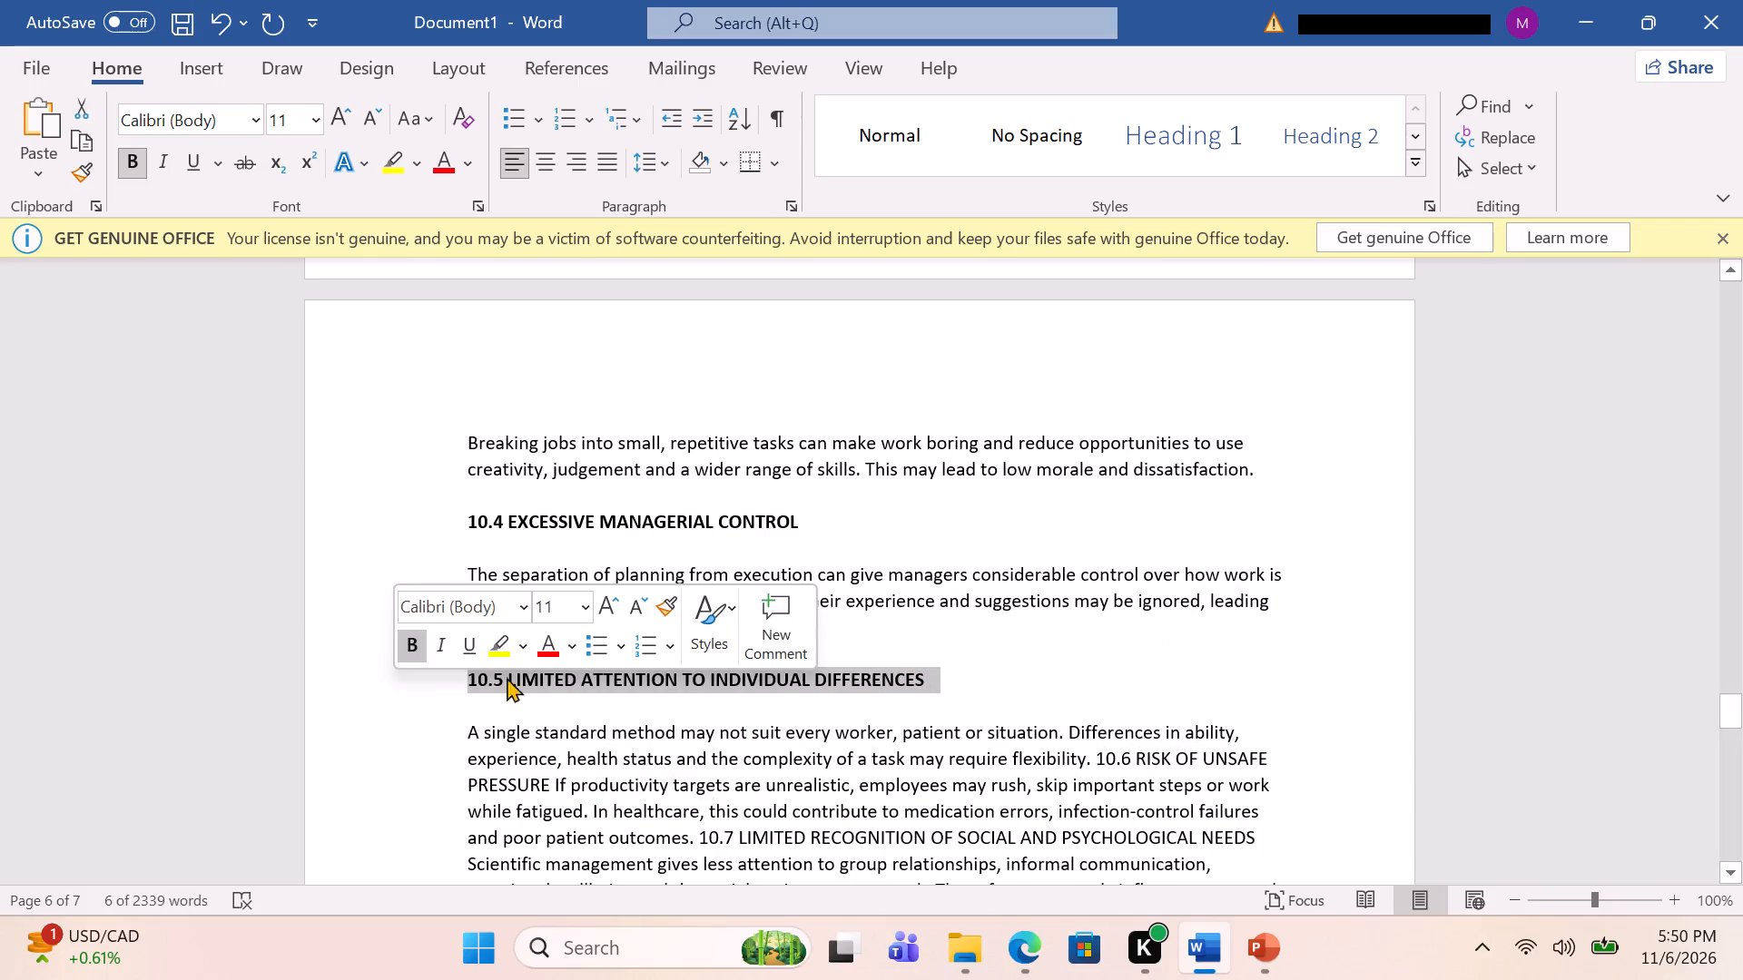
{"action": "left_click", "coordinate": [432, 702]}
Put the 10.6 RISK OF UNSAFE PRESSURE heading on its own line, with one blank line above and one below.
{"action": "scroll", "coordinate": [530, 691], "scroll_direction": "down", "scroll_amount": 3}
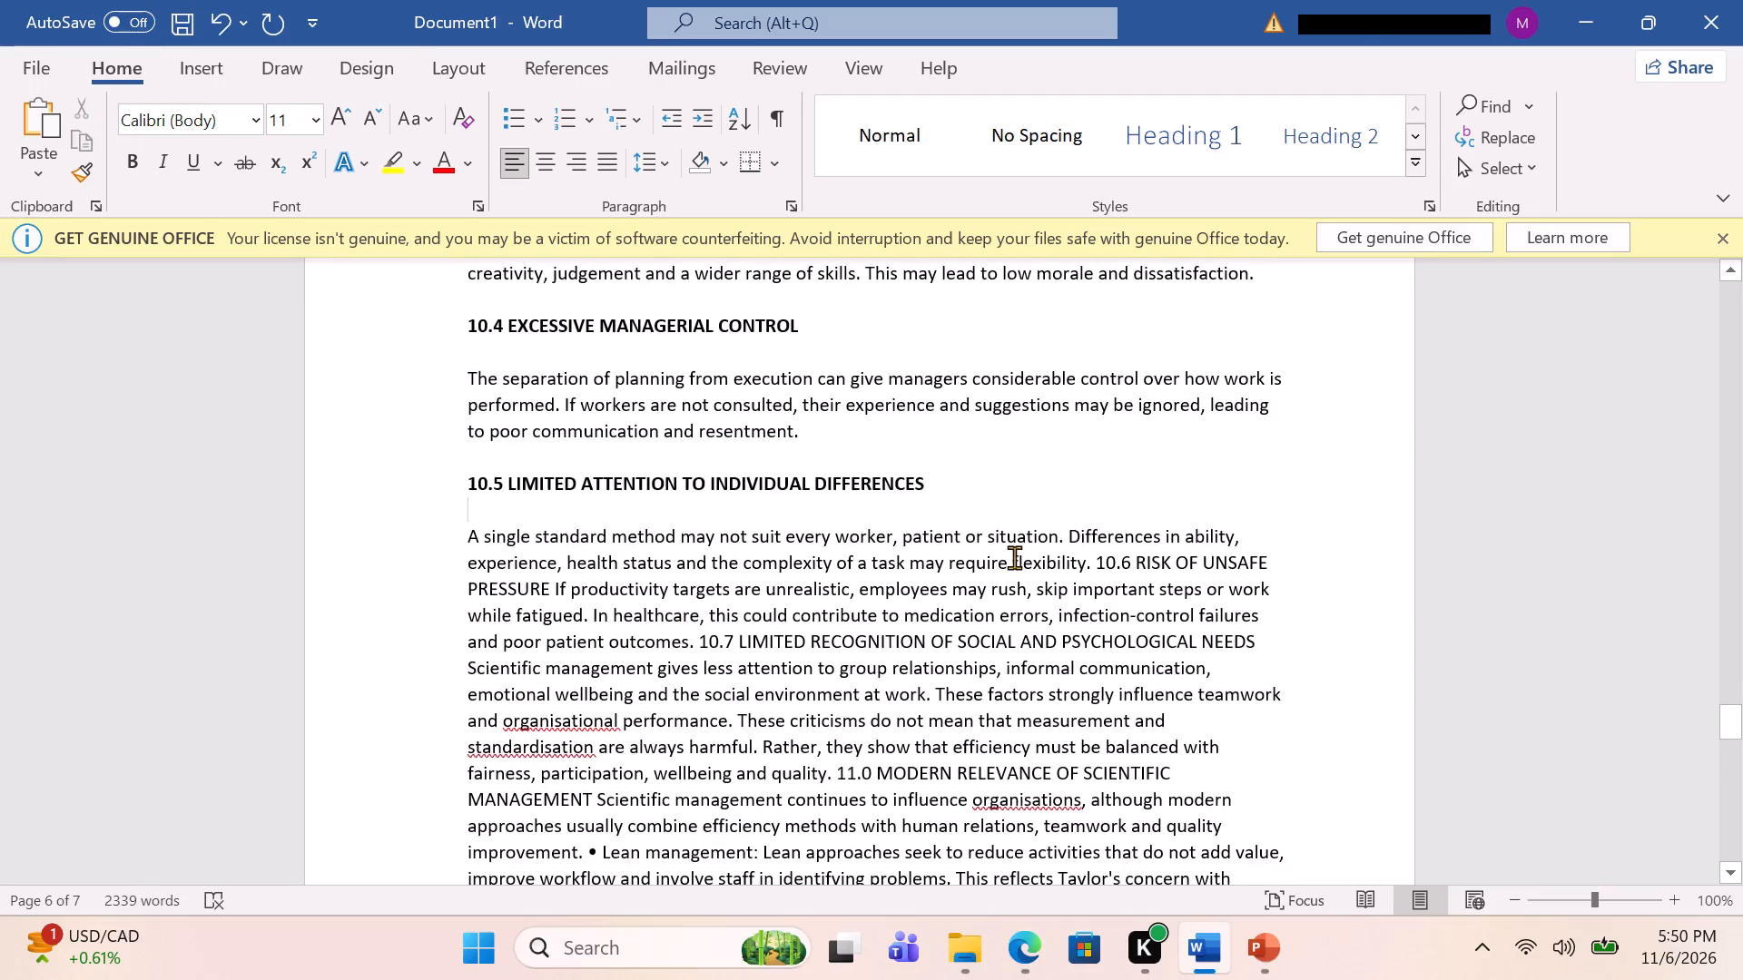
{"action": "left_click", "coordinate": [1090, 563]}
{"action": "key", "text": "Return"}
{"action": "key", "text": "Return"}
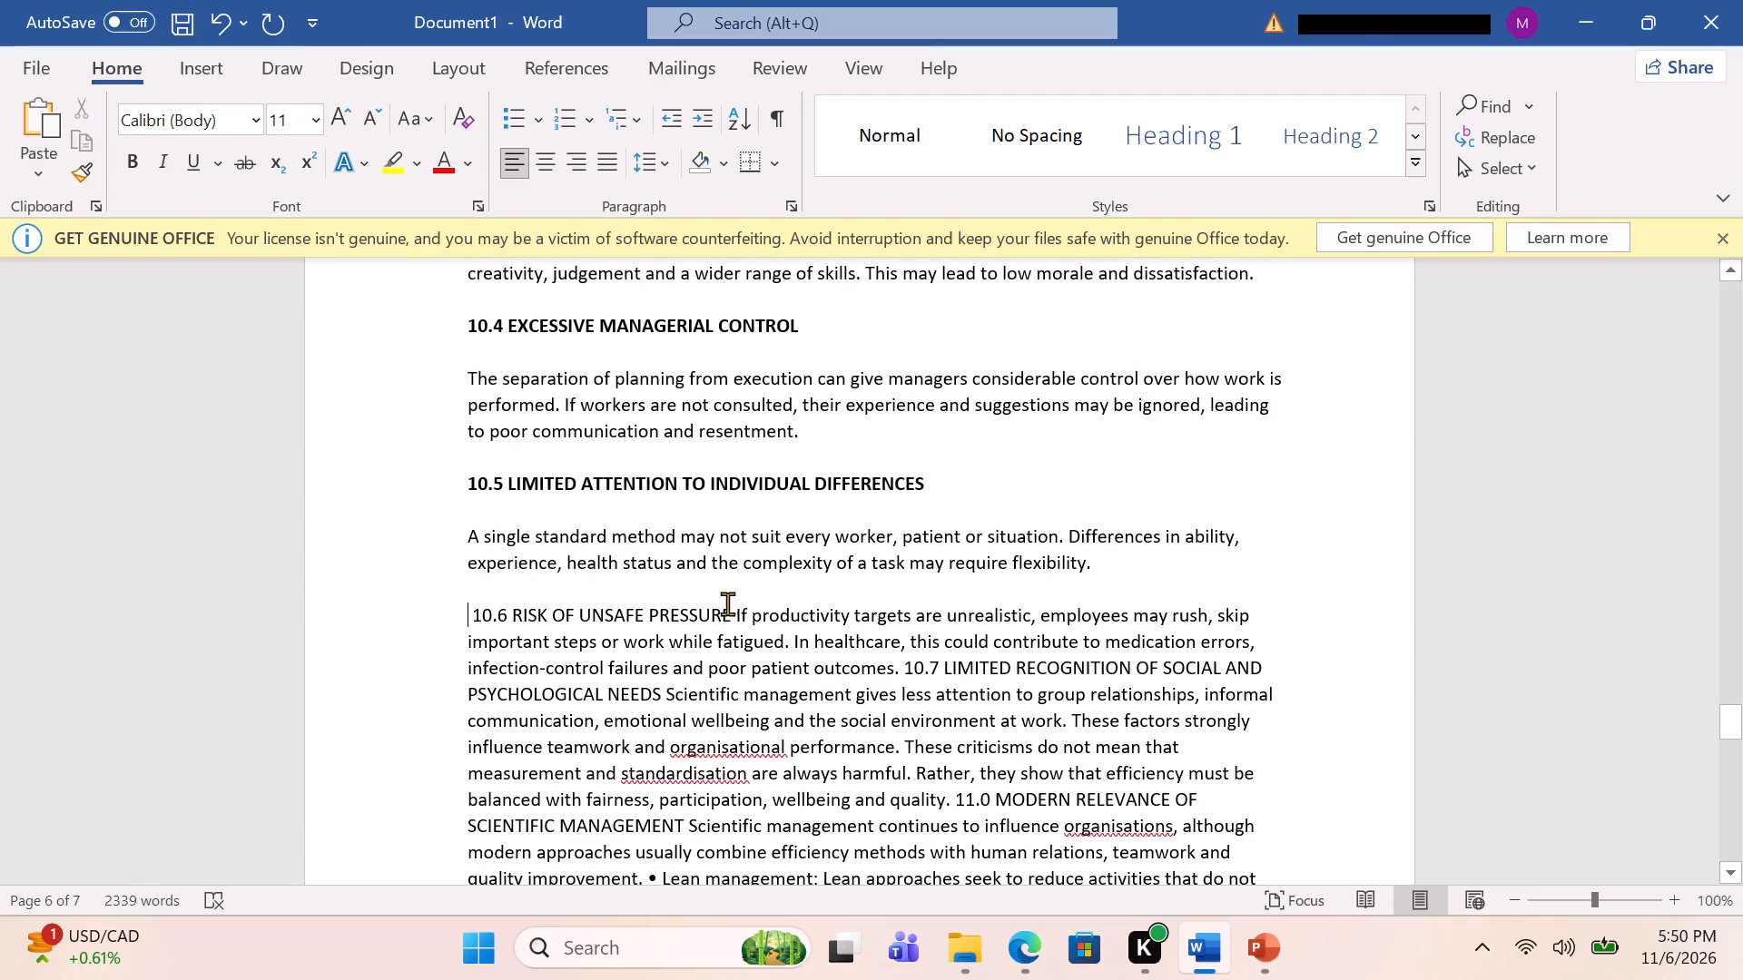
{"action": "left_click", "coordinate": [730, 610]}
{"action": "key", "text": "Return"}
{"action": "key", "text": "Return"}
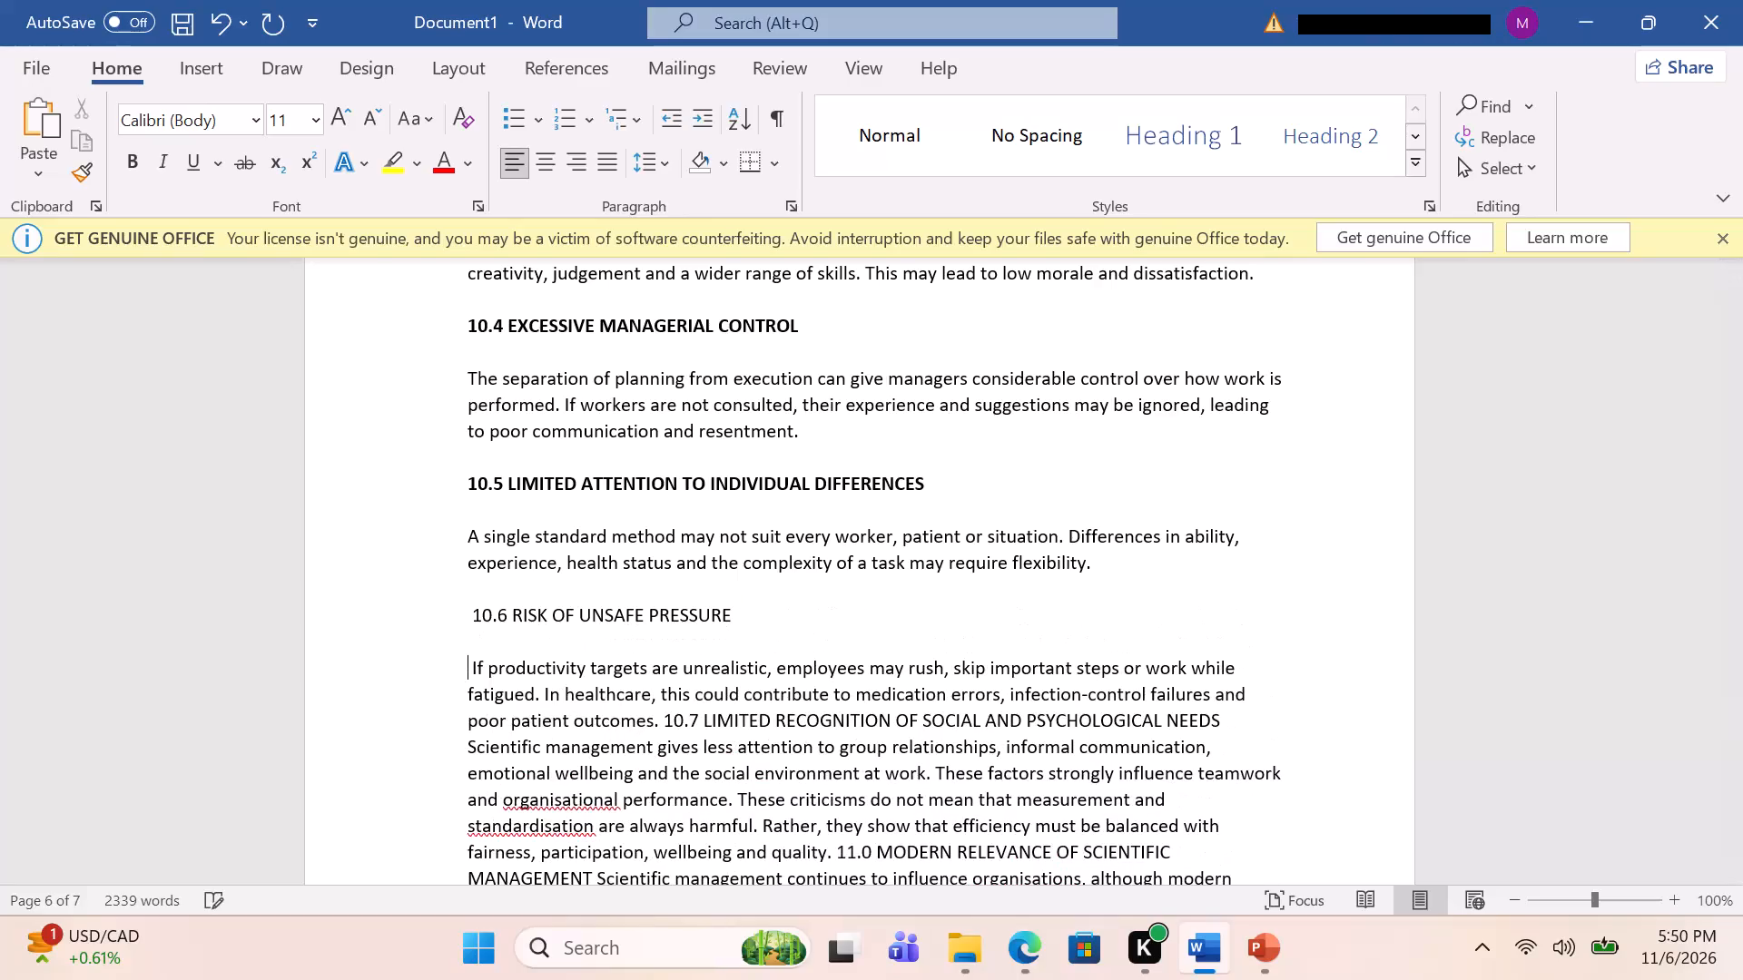
Make the 10.6 RISK OF UNSAFE PRESSURE heading bold.
{"action": "left_click_drag", "start_coordinate": [477, 606], "coordinate": [849, 585]}
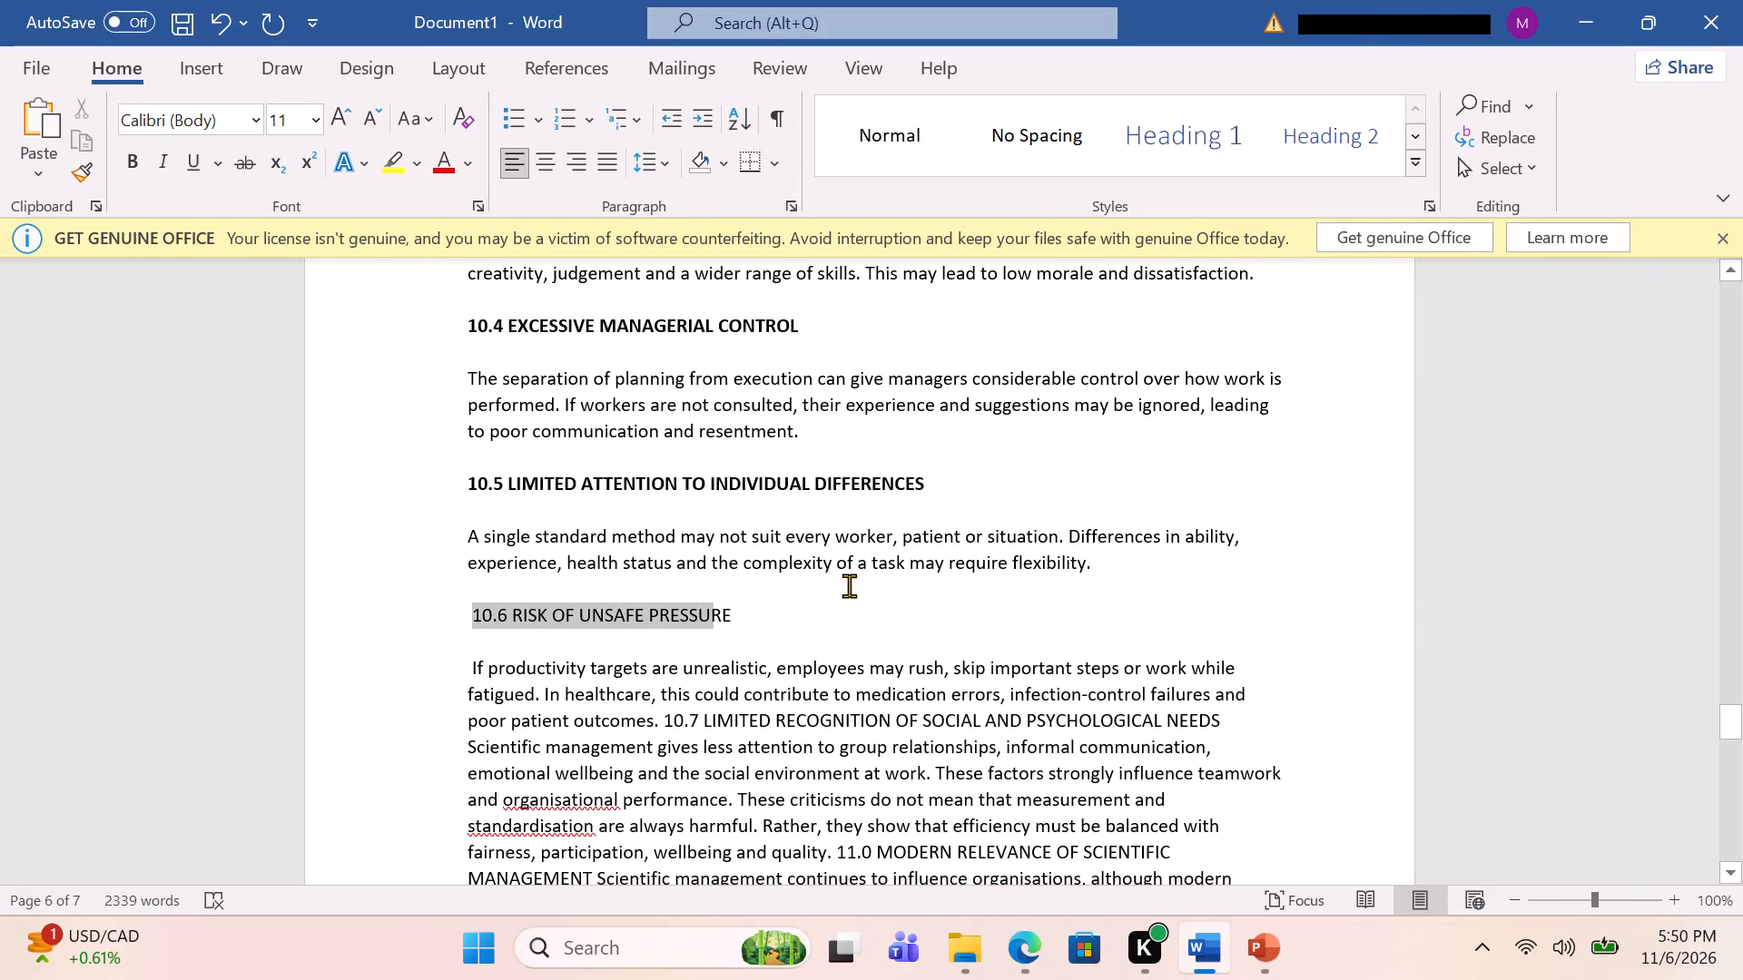
{"action": "left_click_drag", "start_coordinate": [849, 585], "coordinate": [741, 606]}
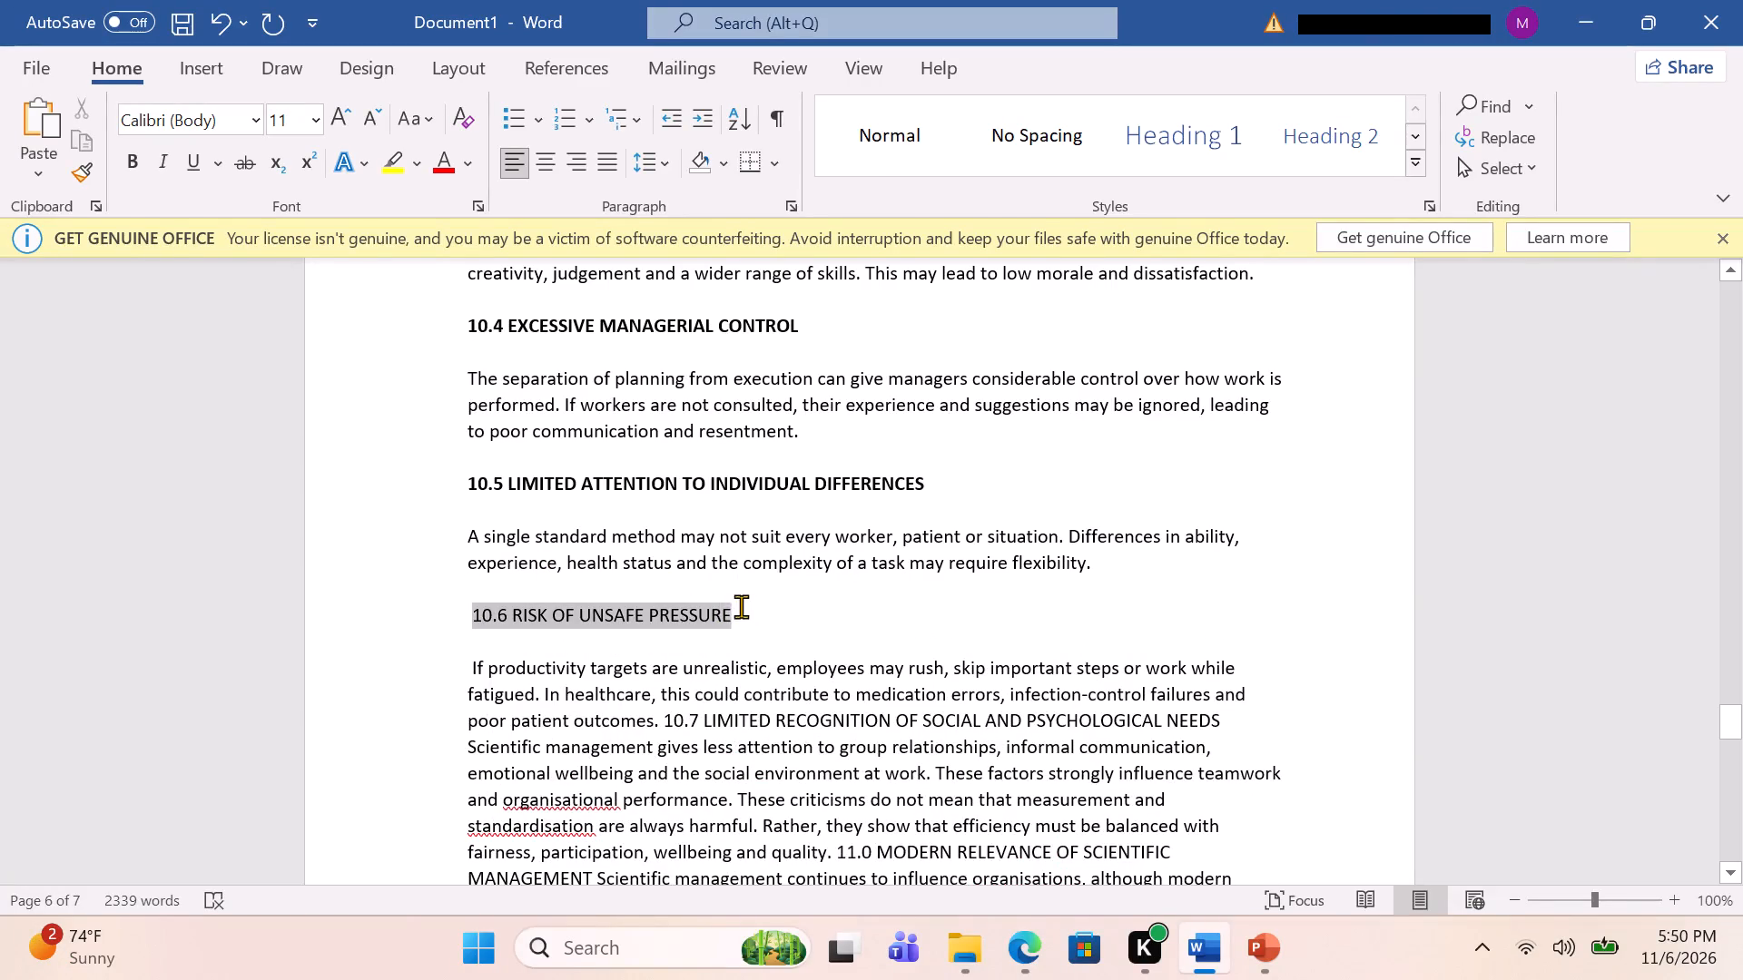
{"action": "left_click_drag", "start_coordinate": [741, 606], "coordinate": [753, 606]}
{"action": "left_click", "coordinate": [774, 556]}
{"action": "left_click", "coordinate": [435, 650]}
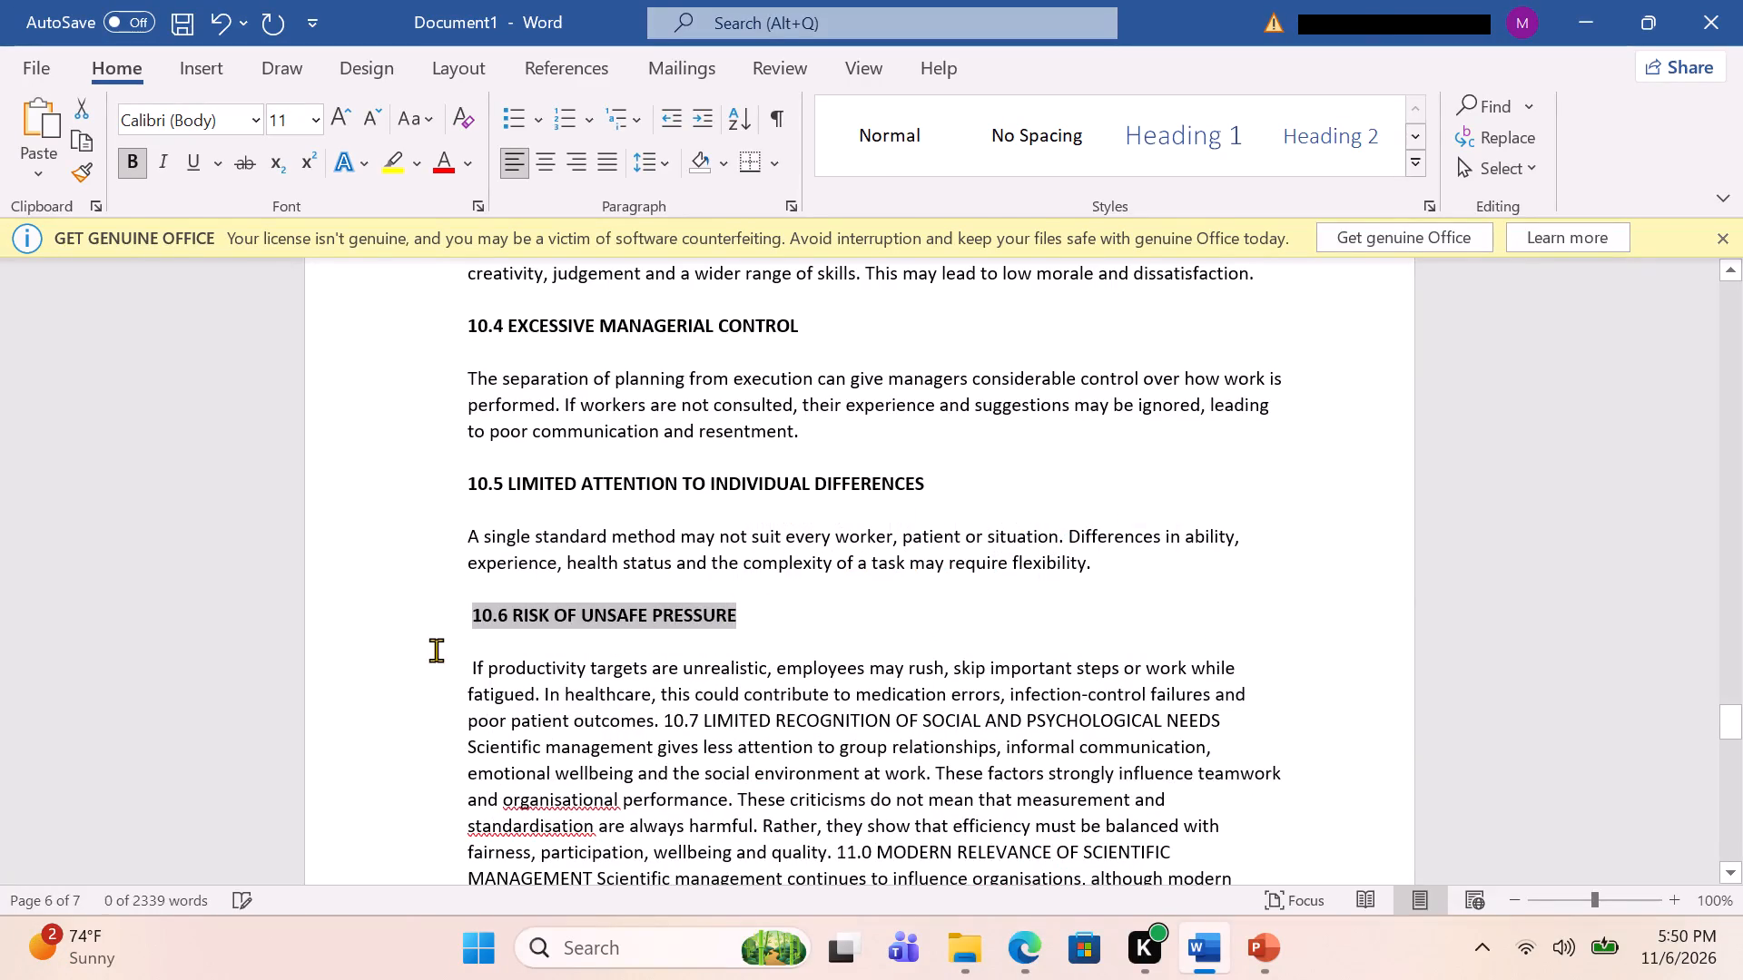
Put the 10.7 LIMITED RECOGNITION OF SOCIAL AND PSYCHOLOGICAL NEEDS heading on its own line, with one blank line above and one below.
{"action": "scroll", "coordinate": [516, 611], "scroll_direction": "down", "scroll_amount": 1}
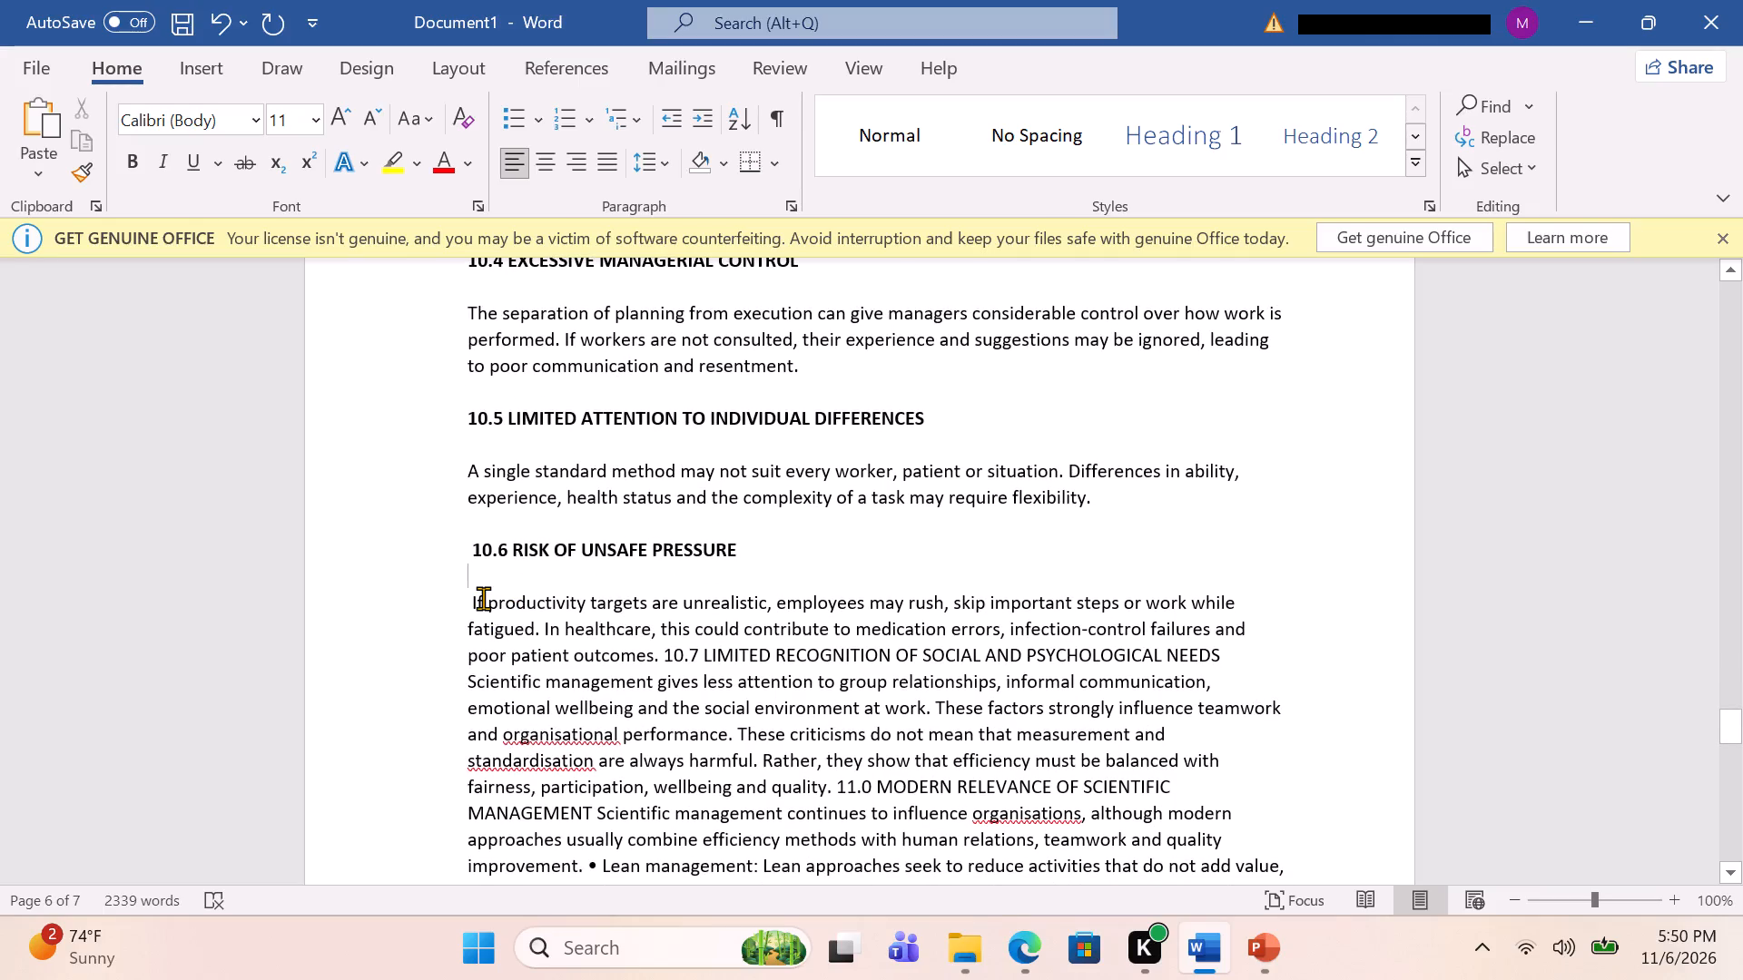
{"action": "scroll", "coordinate": [508, 588], "scroll_direction": "down", "scroll_amount": 2}
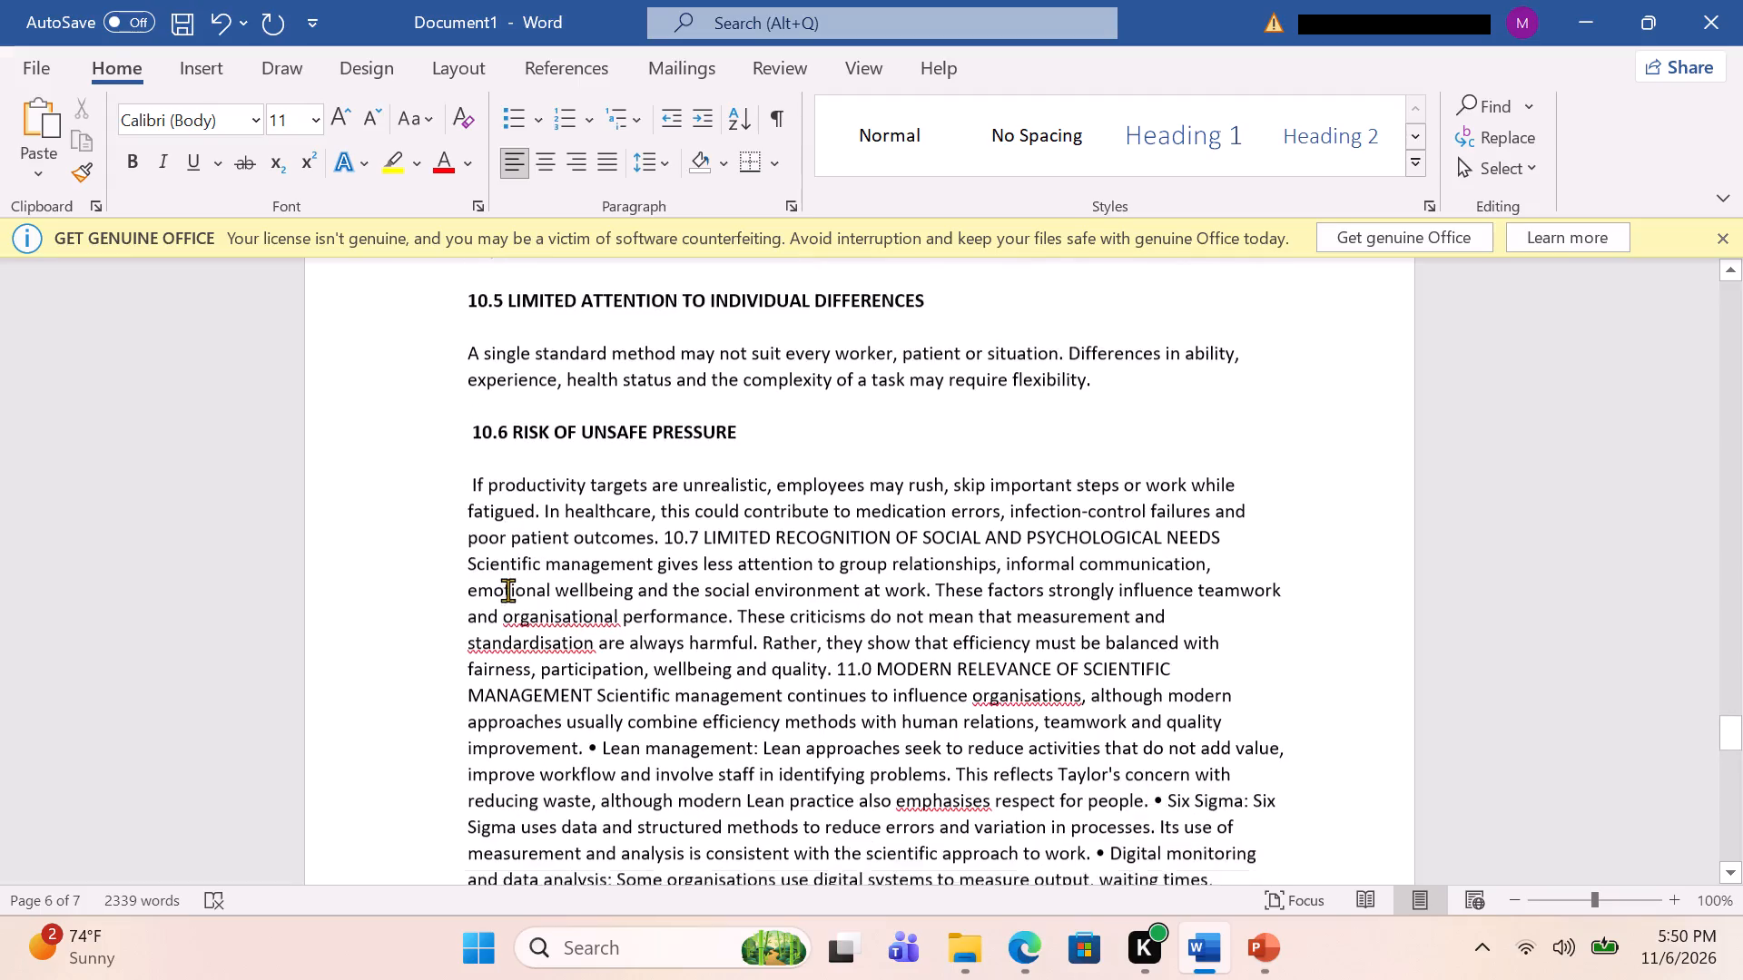
{"action": "left_click", "coordinate": [660, 531]}
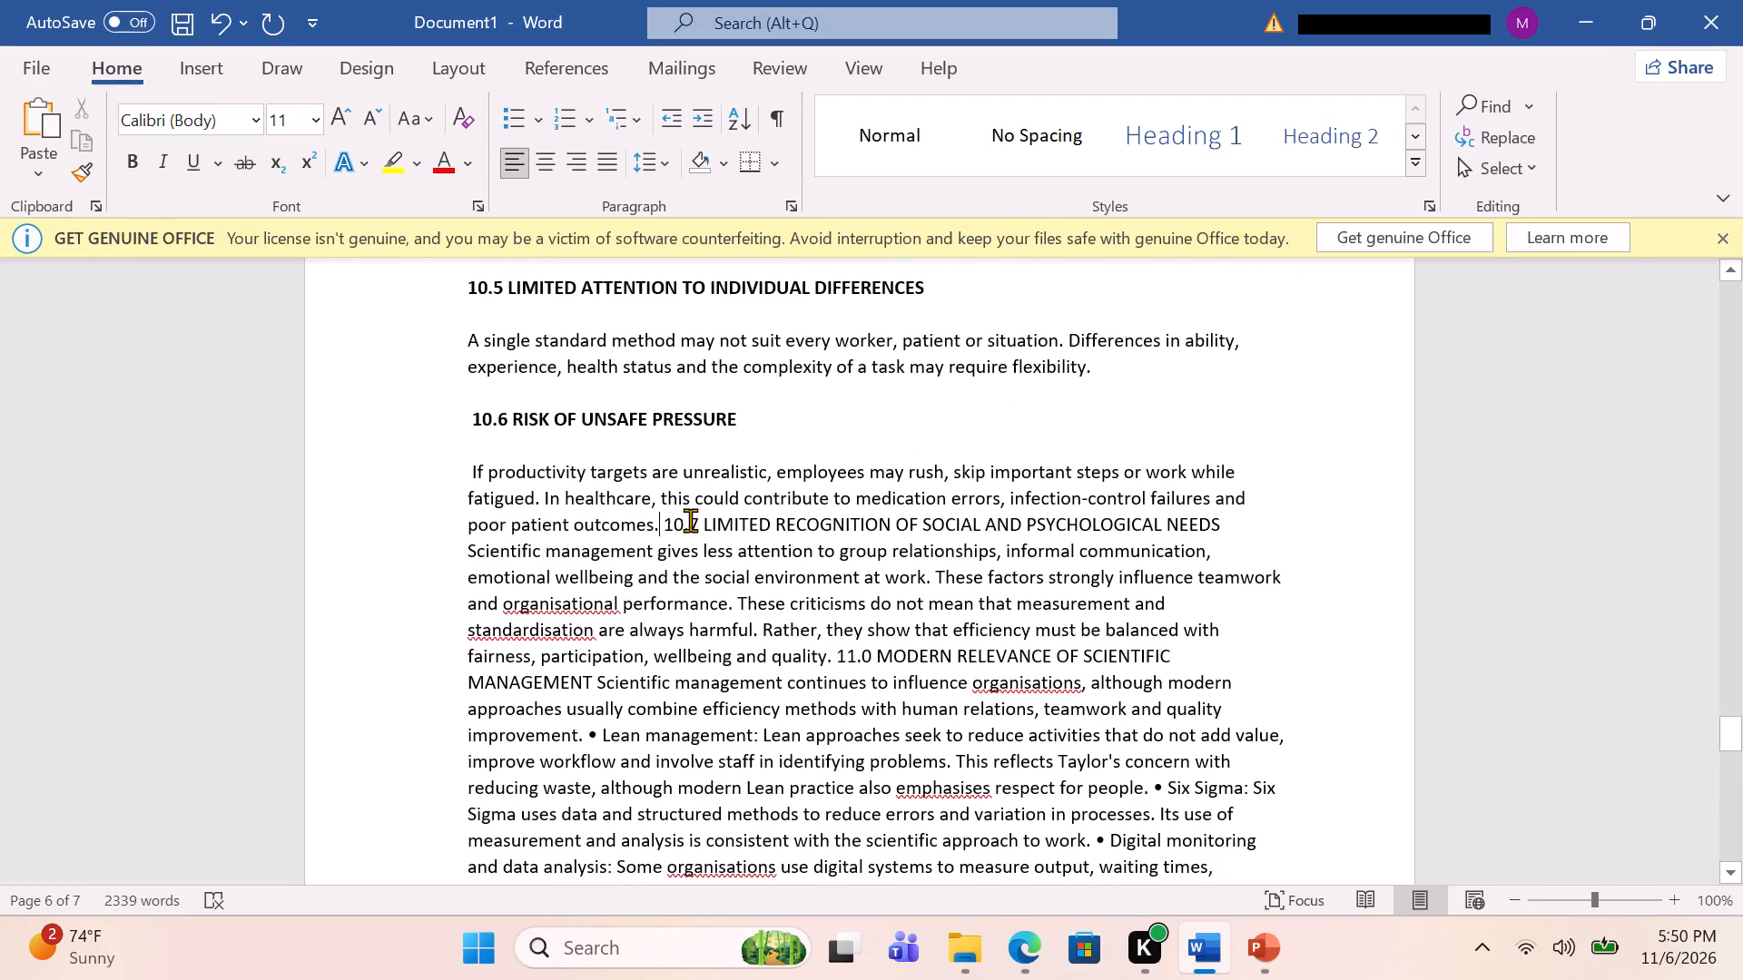
{"action": "key", "text": "Return"}
{"action": "key", "text": "Return"}
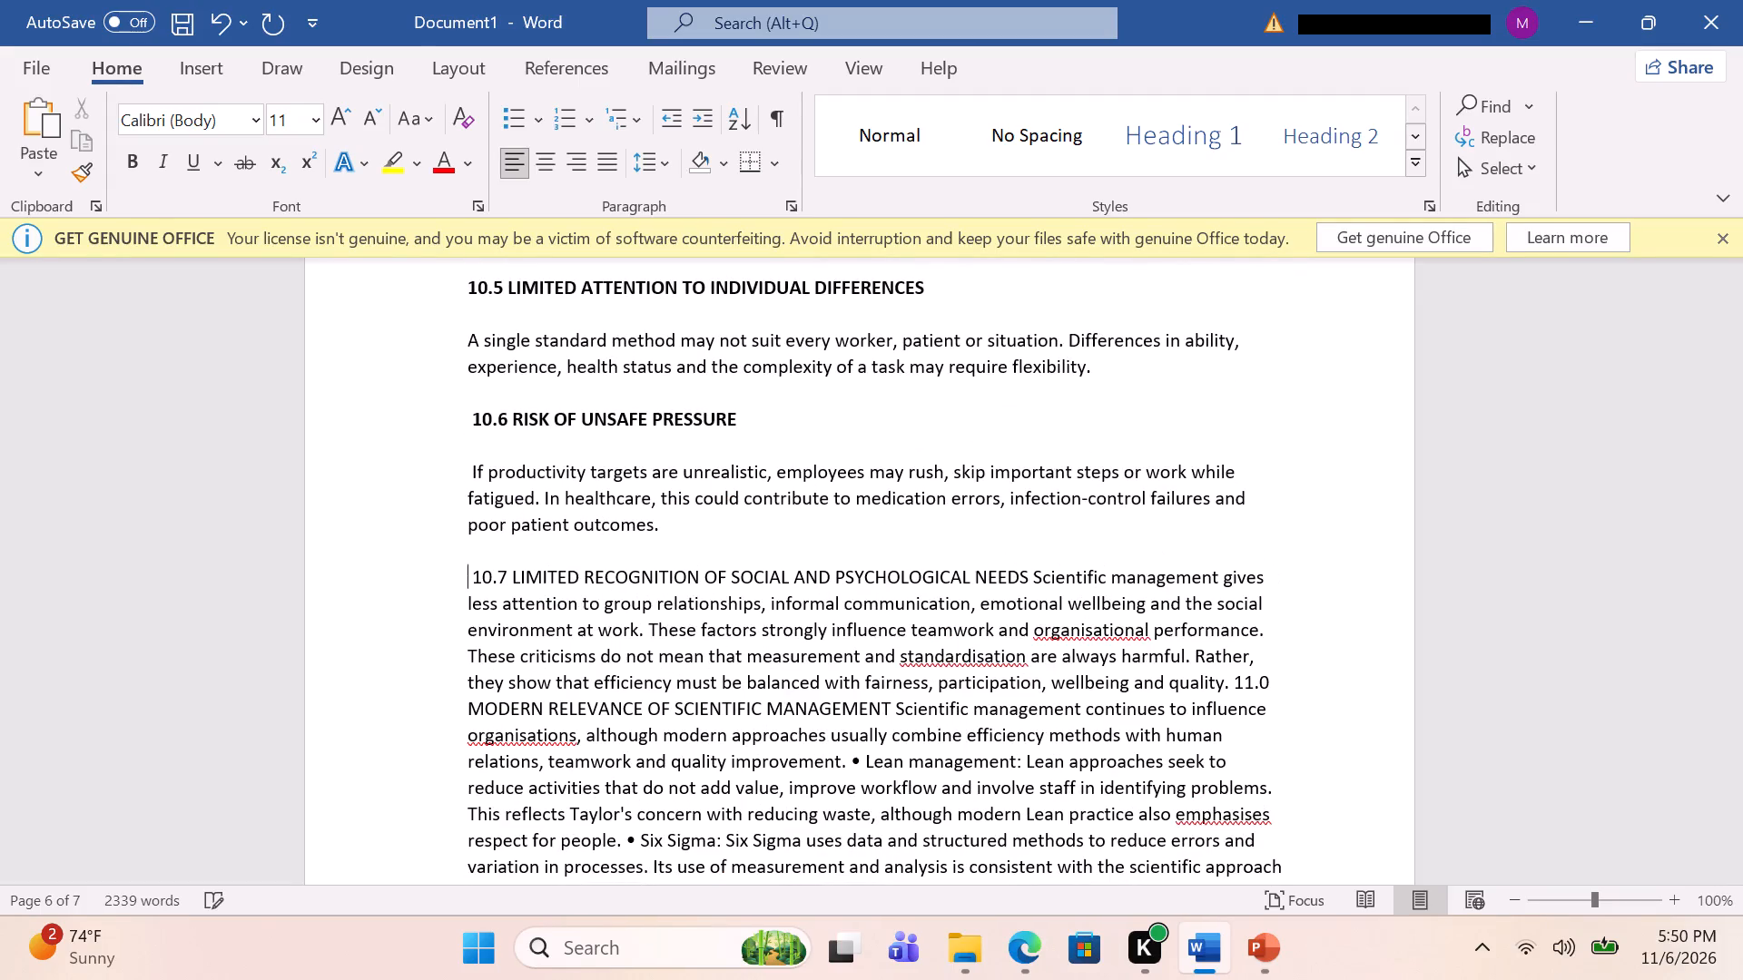
{"action": "left_click", "coordinate": [1026, 576]}
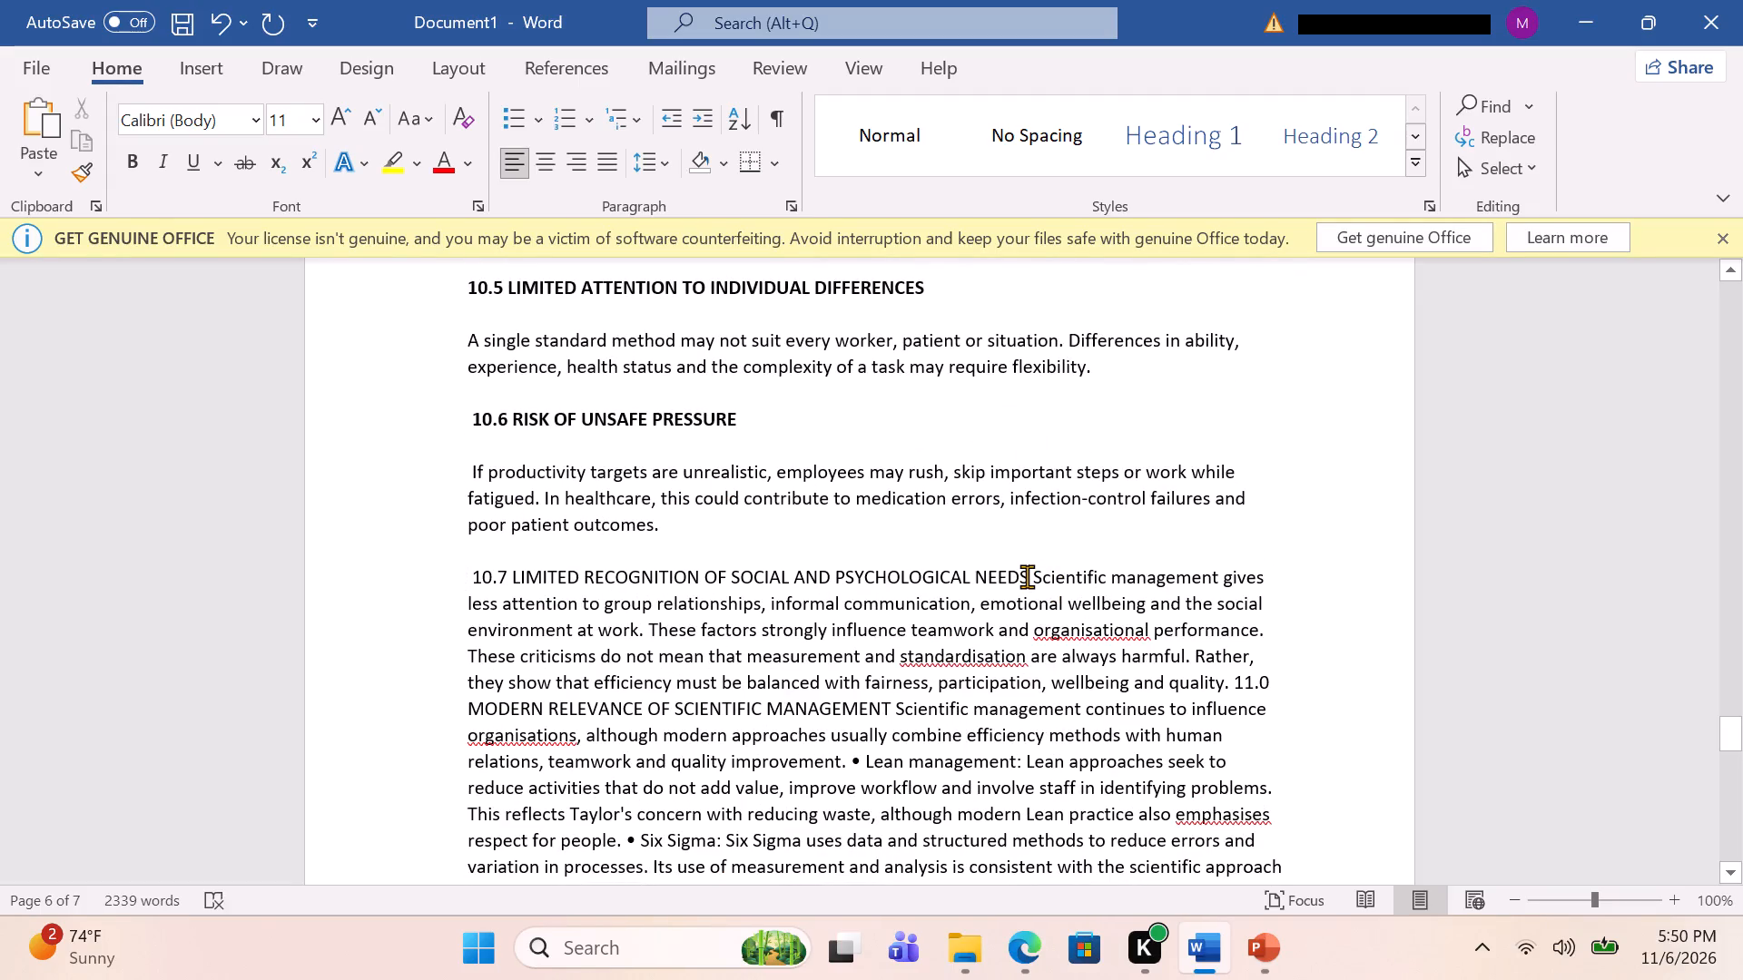
{"action": "key", "text": "Return"}
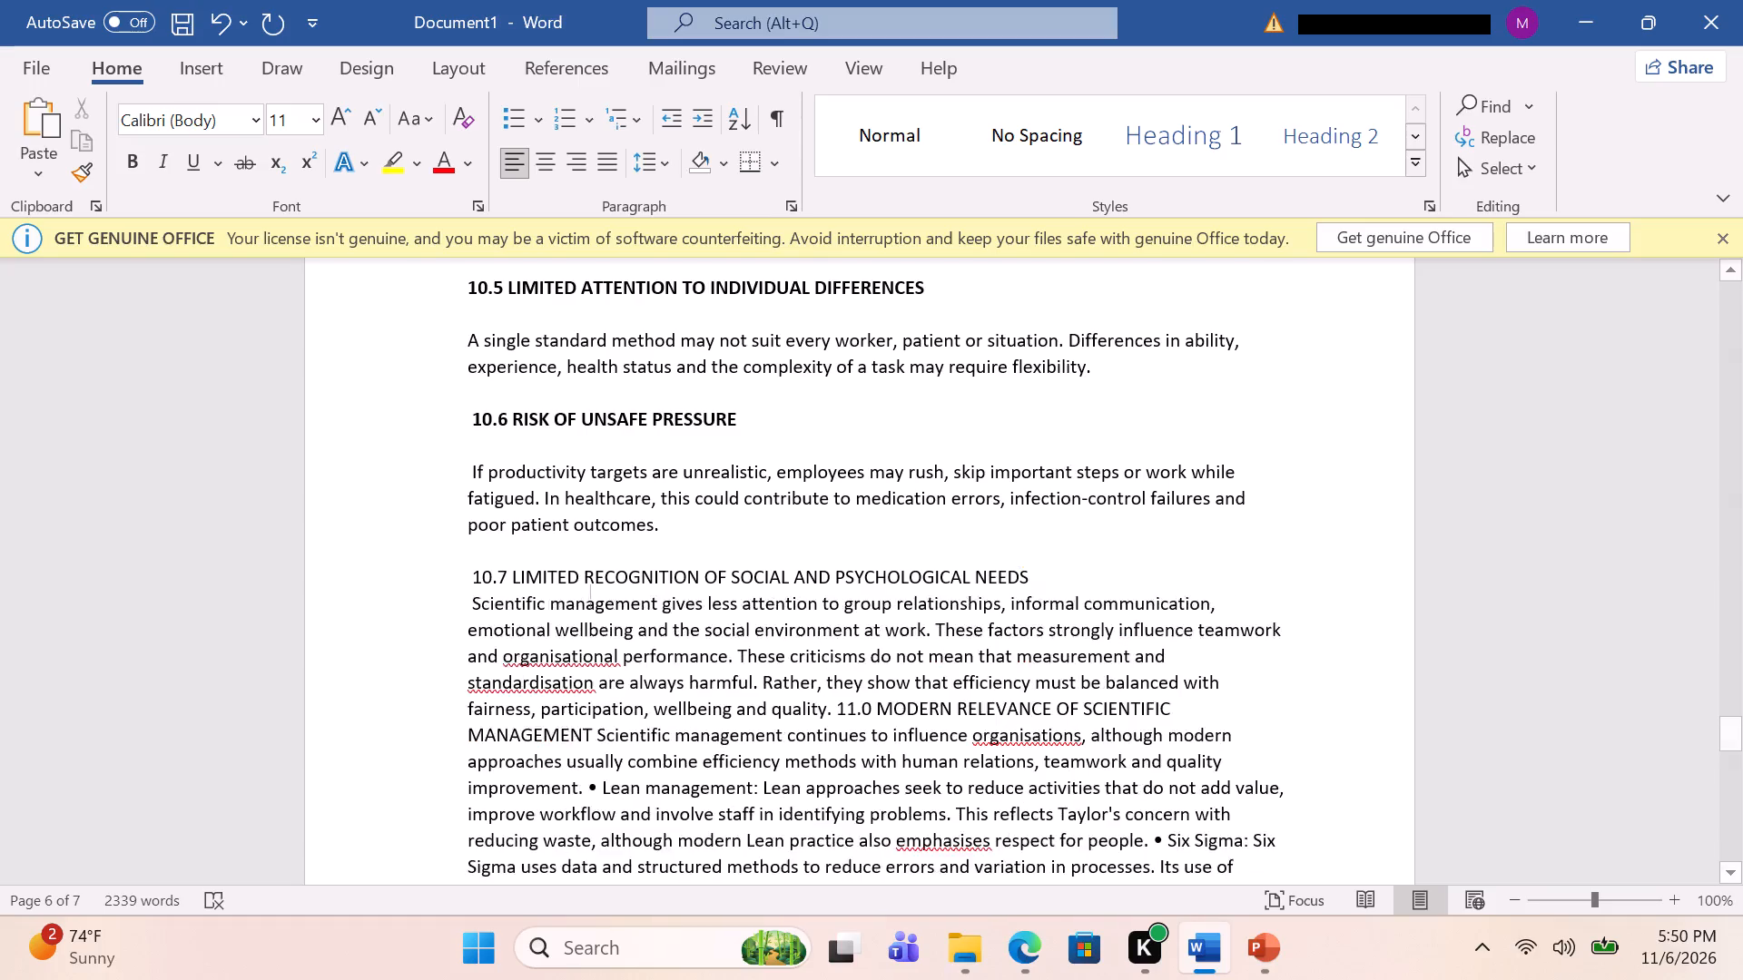
{"action": "key", "text": "Return"}
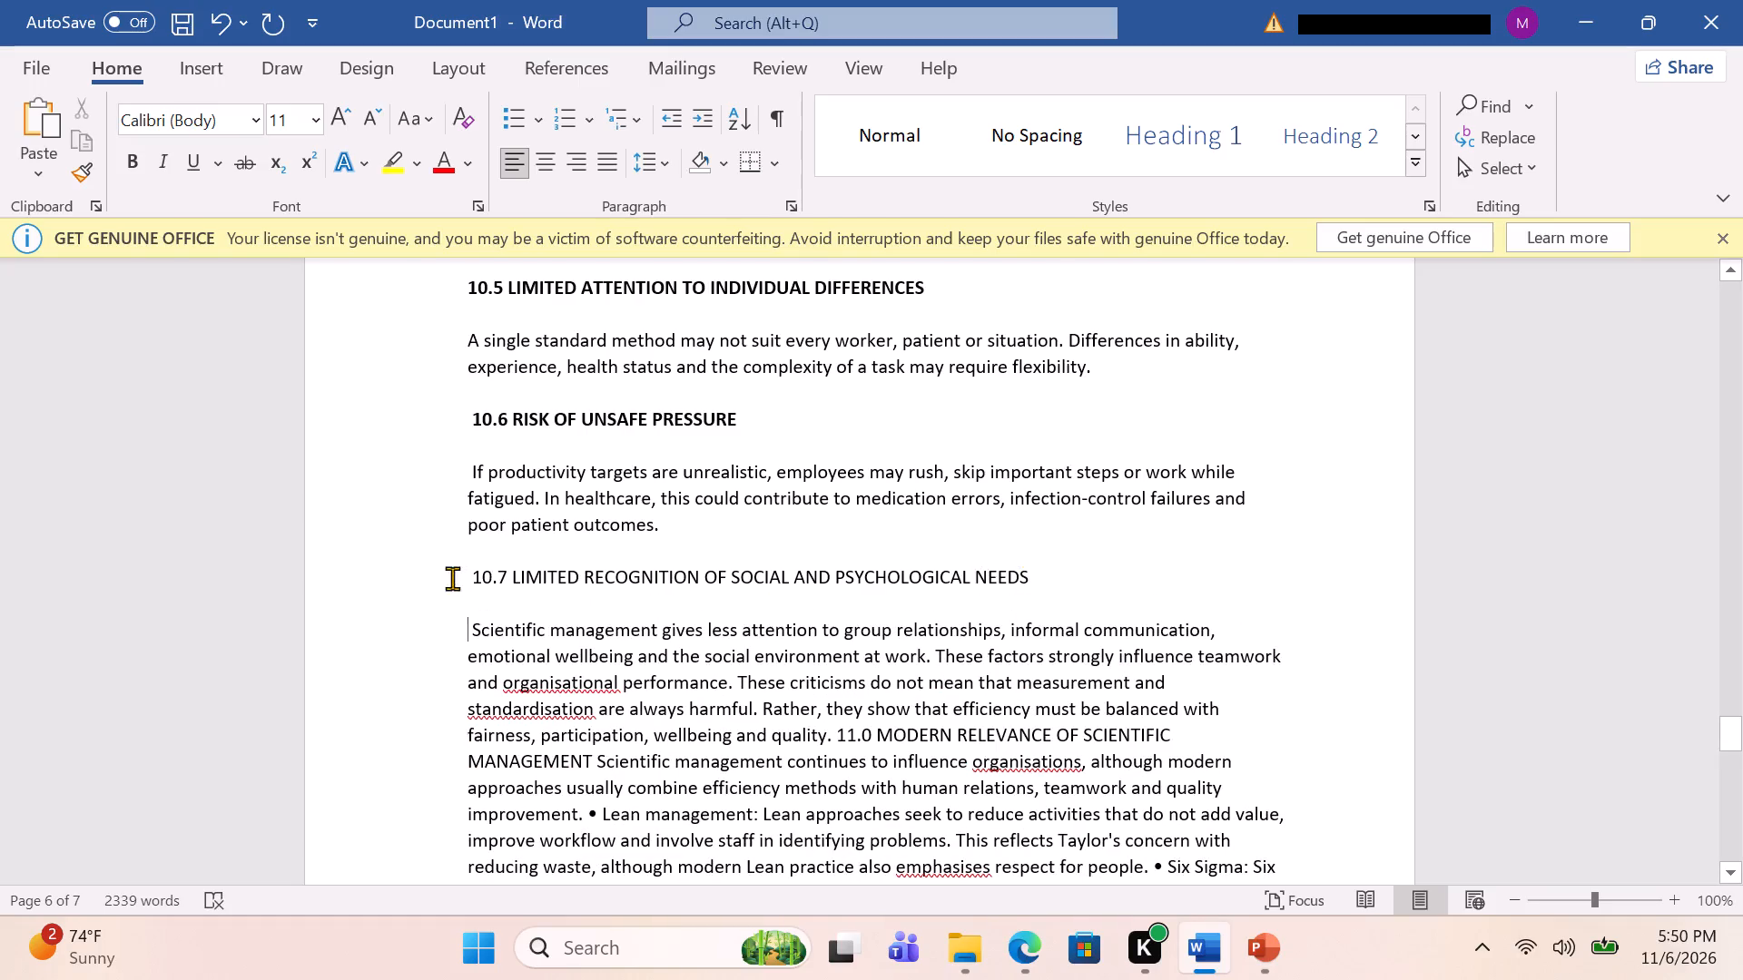
Make the 10.7 LIMITED RECOGNITION OF SOCIAL AND PSYCHOLOGICAL NEEDS heading bold.
{"action": "left_click_drag", "start_coordinate": [451, 577], "coordinate": [1089, 595]}
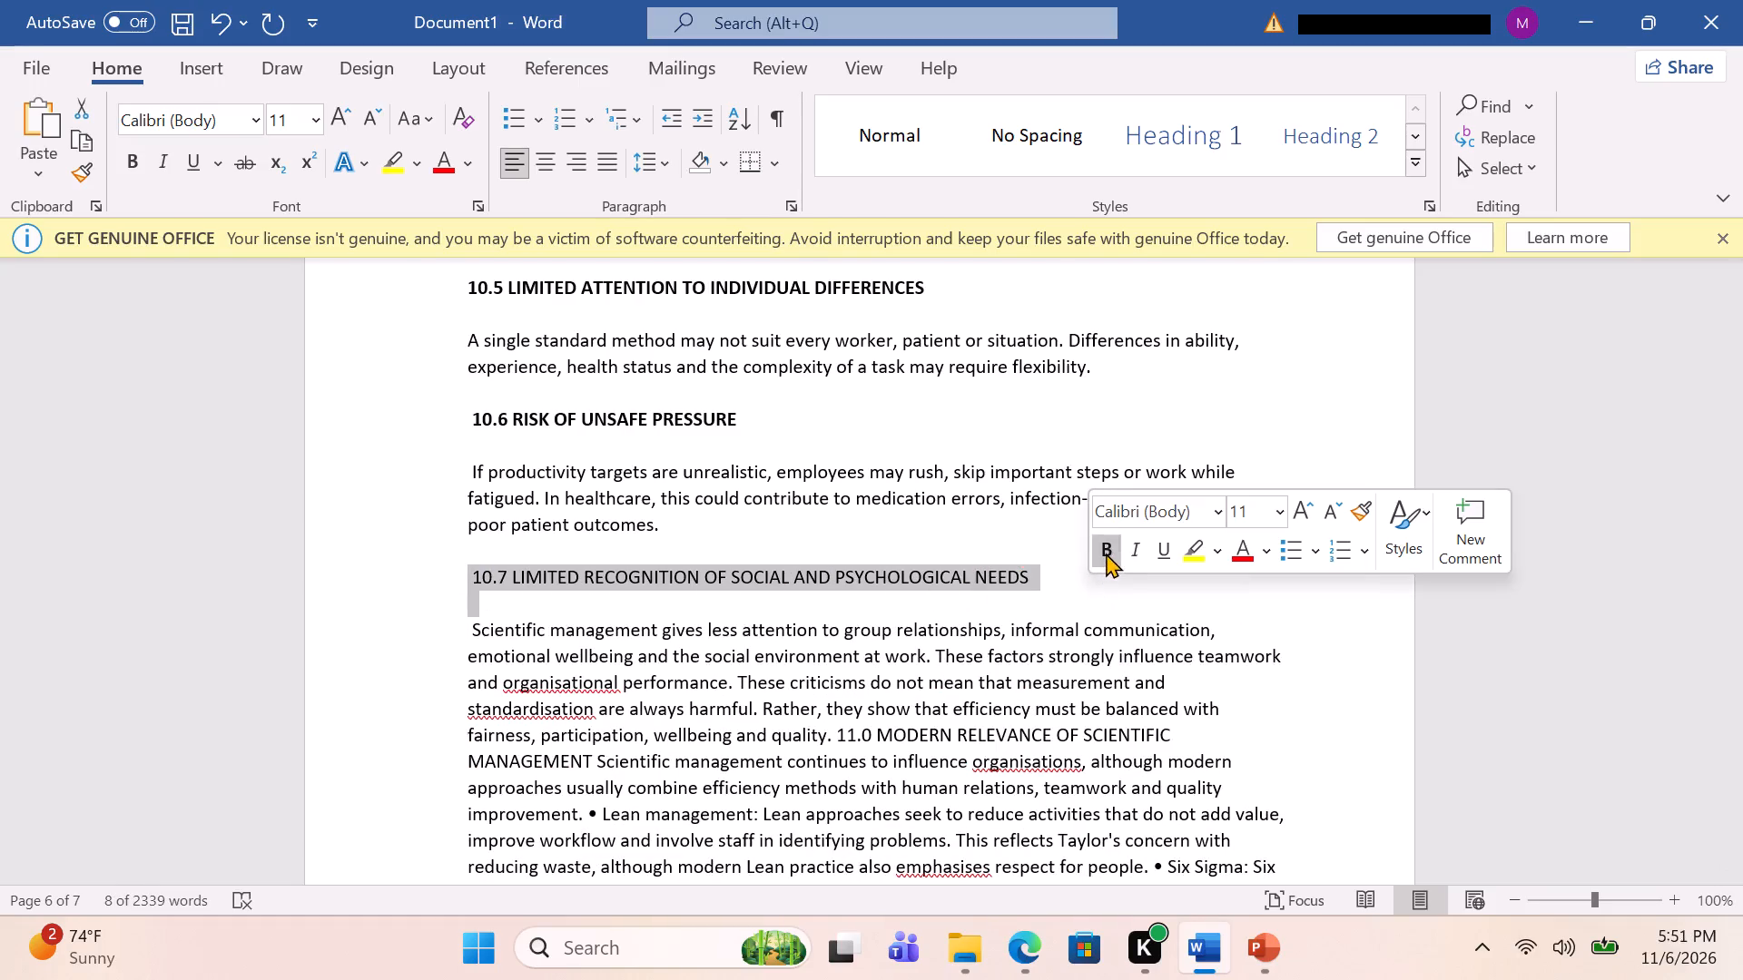
{"action": "left_click", "coordinate": [1106, 553]}
{"action": "left_click", "coordinate": [911, 636]}
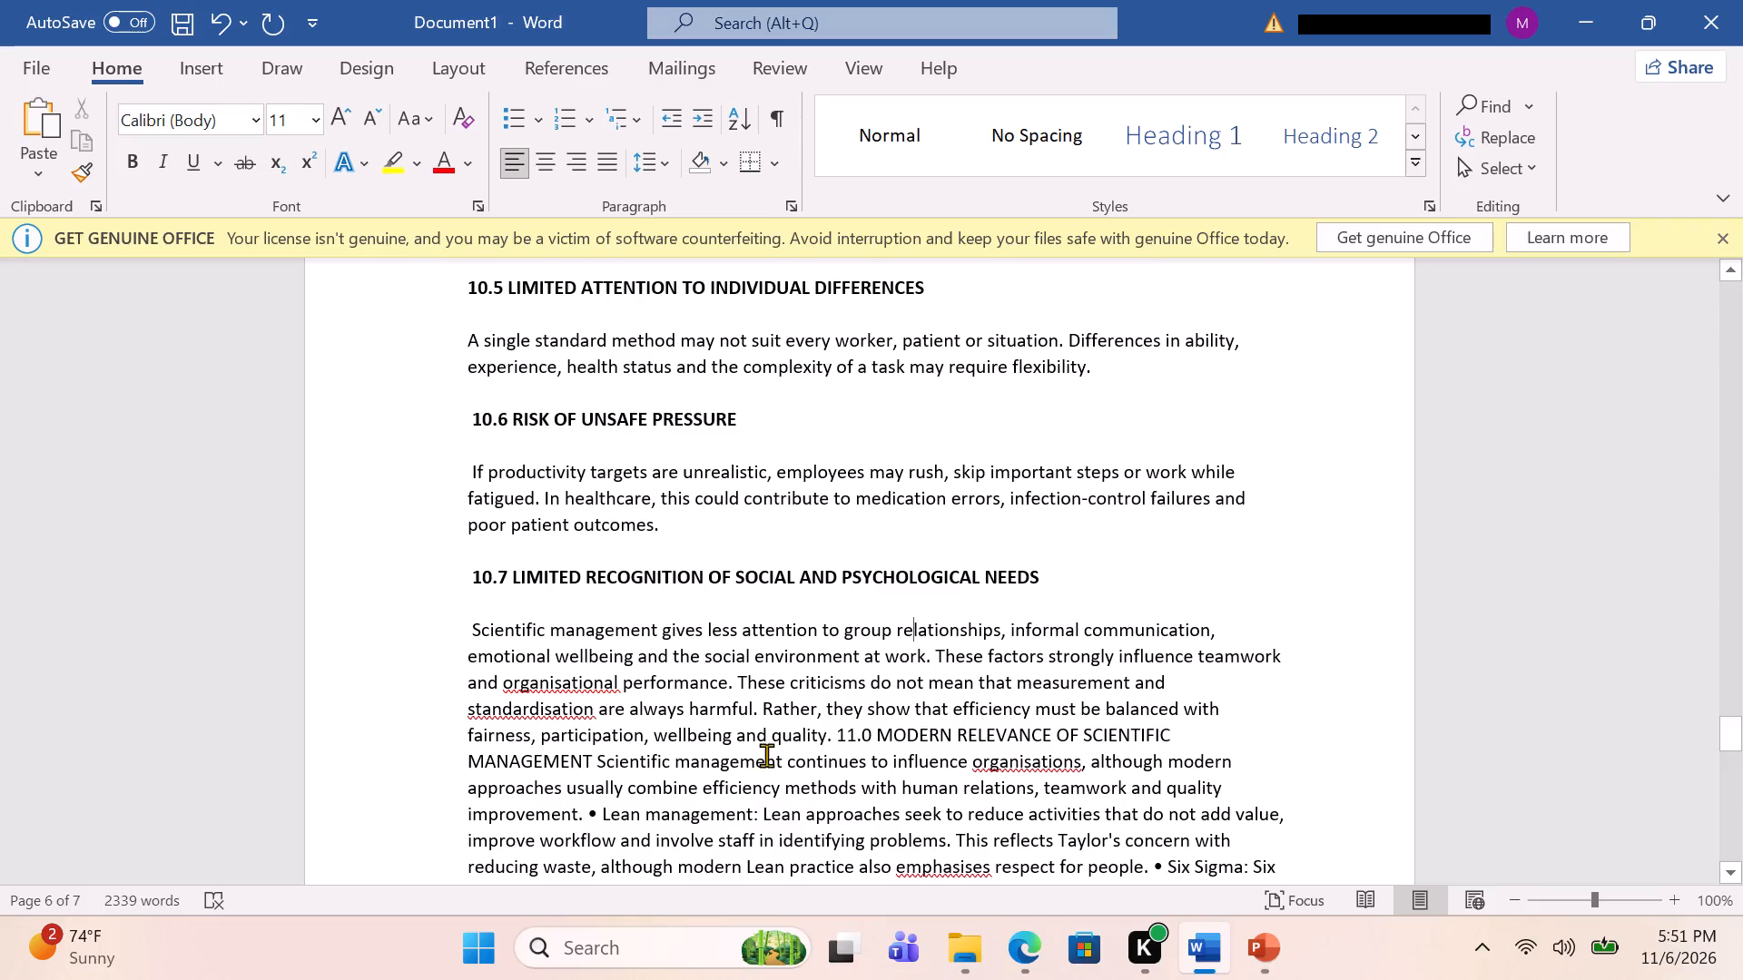
Start a new paragraph at "These criticisms do not mean" in section 10.7, with one blank line above it.
{"action": "left_click", "coordinate": [734, 681]}
{"action": "key", "text": "Return"}
{"action": "key", "text": "Return"}
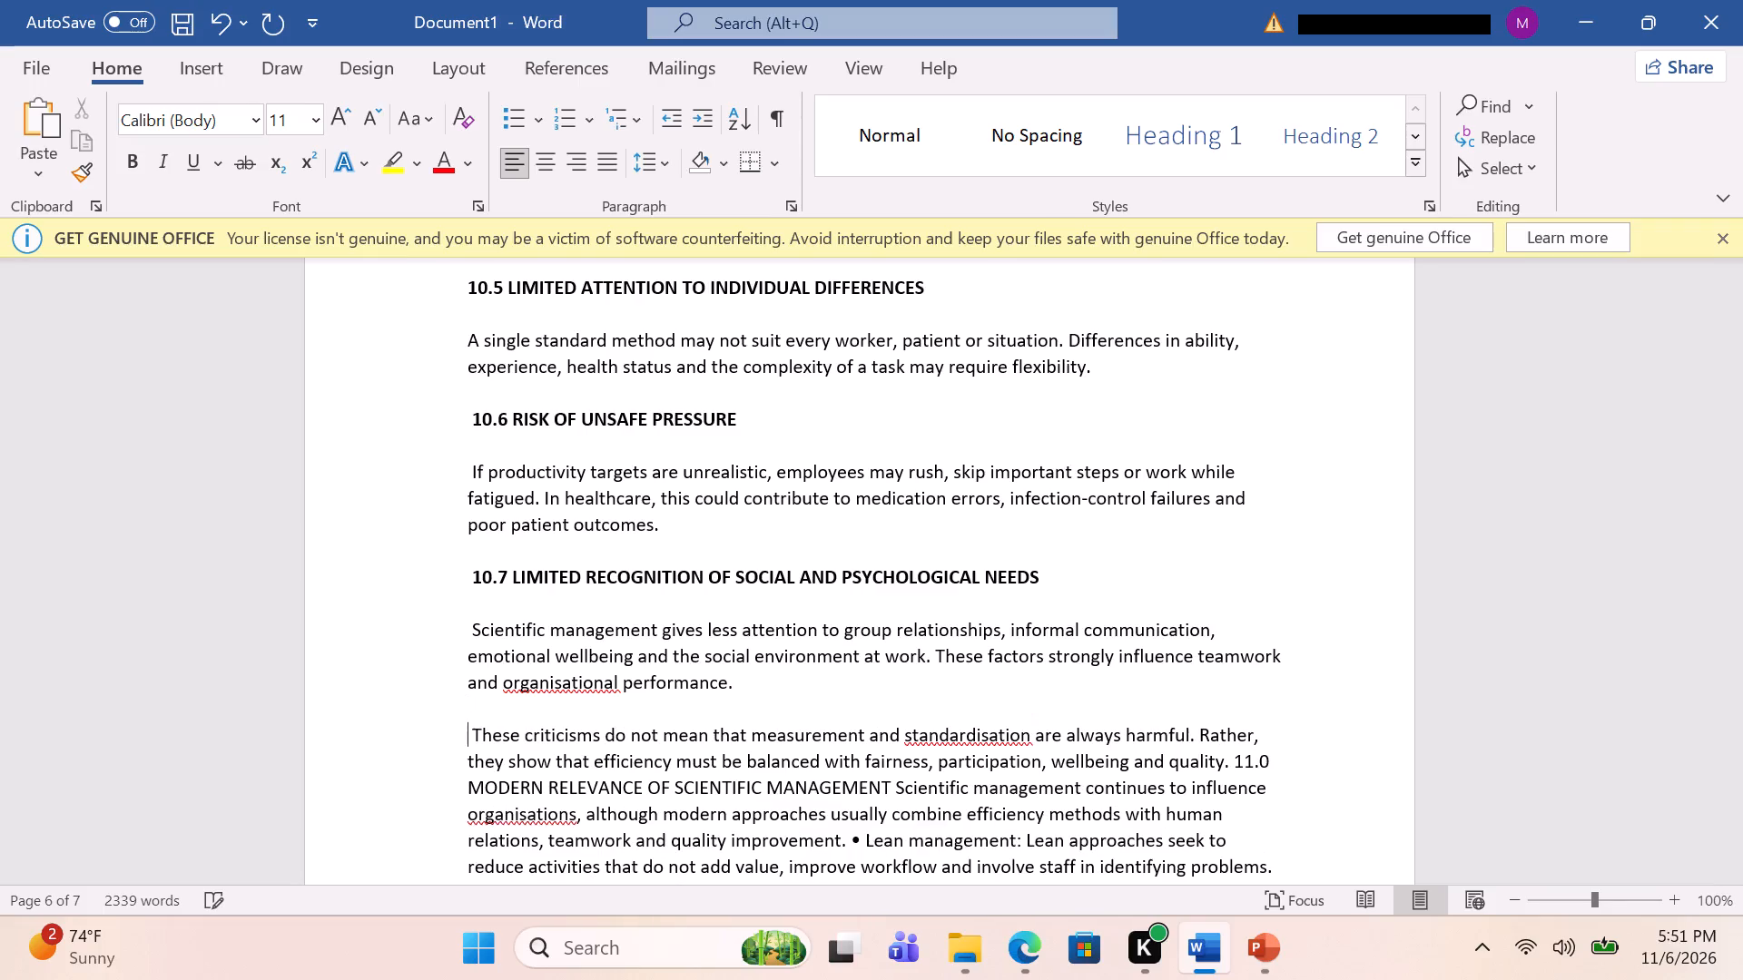
Put the 11.0 MODERN RELEVANCE OF SCIENTIFIC MANAGEMENT heading on its own line, with one blank line above and one below.
{"action": "scroll", "coordinate": [636, 691], "scroll_direction": "down", "scroll_amount": 3}
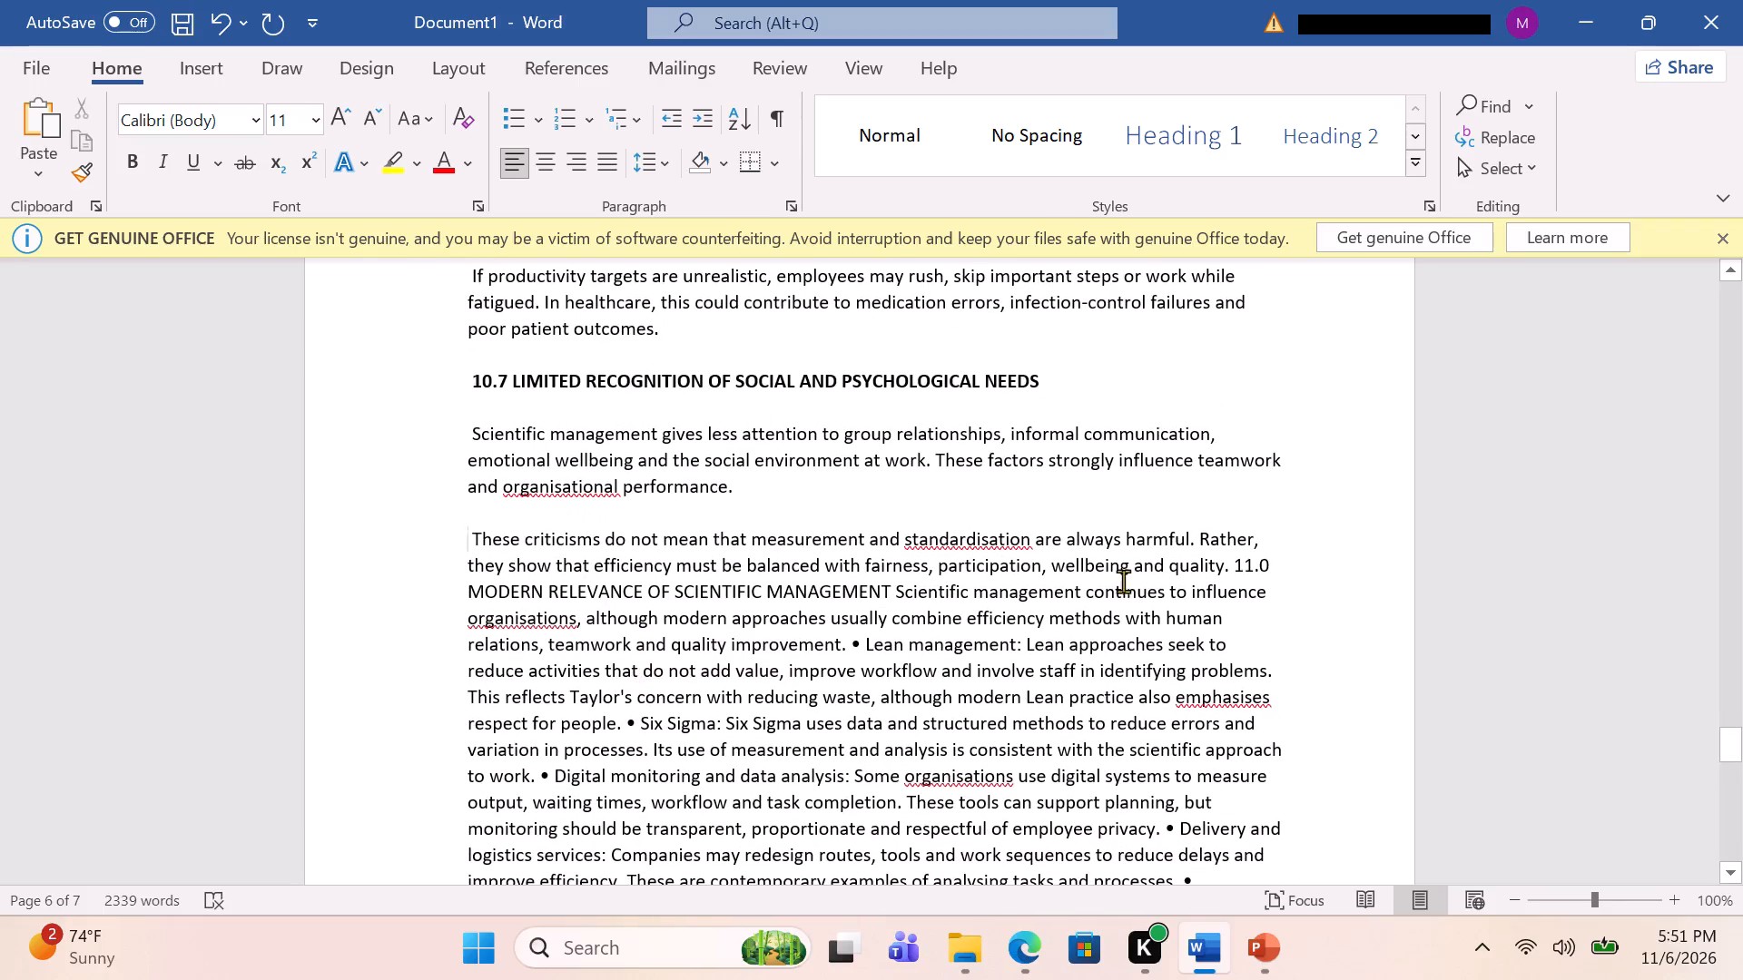
{"action": "left_click", "coordinate": [1233, 565]}
{"action": "key", "text": "Return"}
{"action": "key", "text": "Return"}
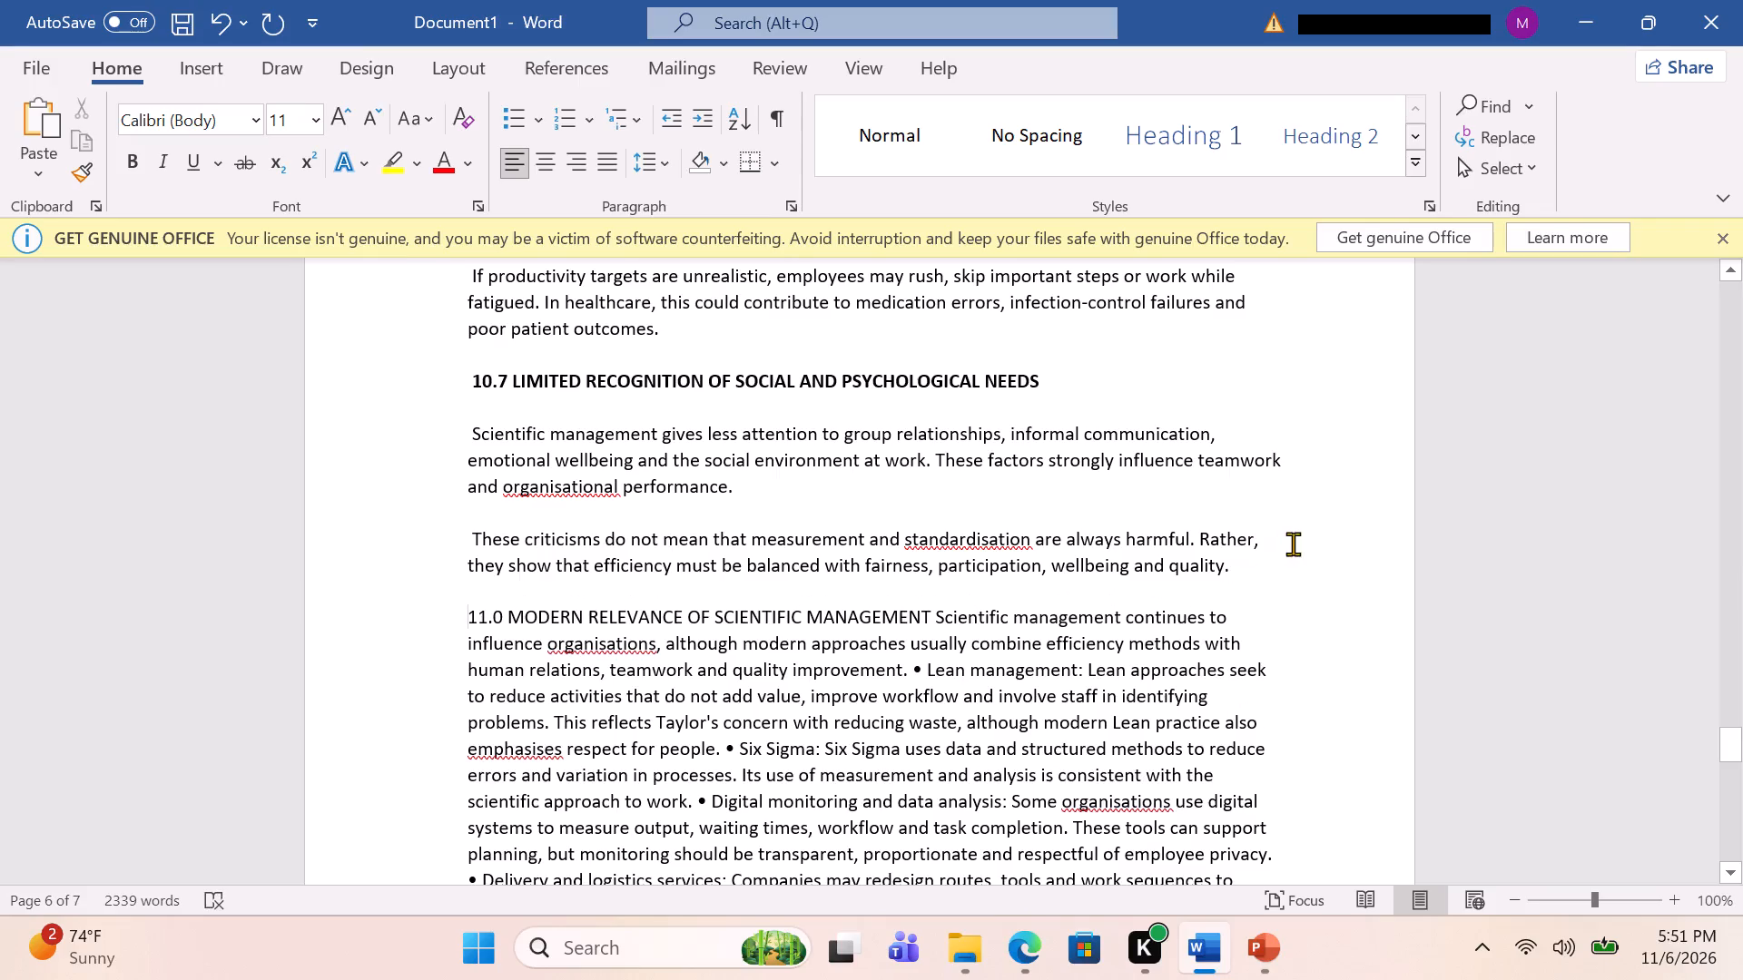
{"action": "left_click", "coordinate": [938, 613]}
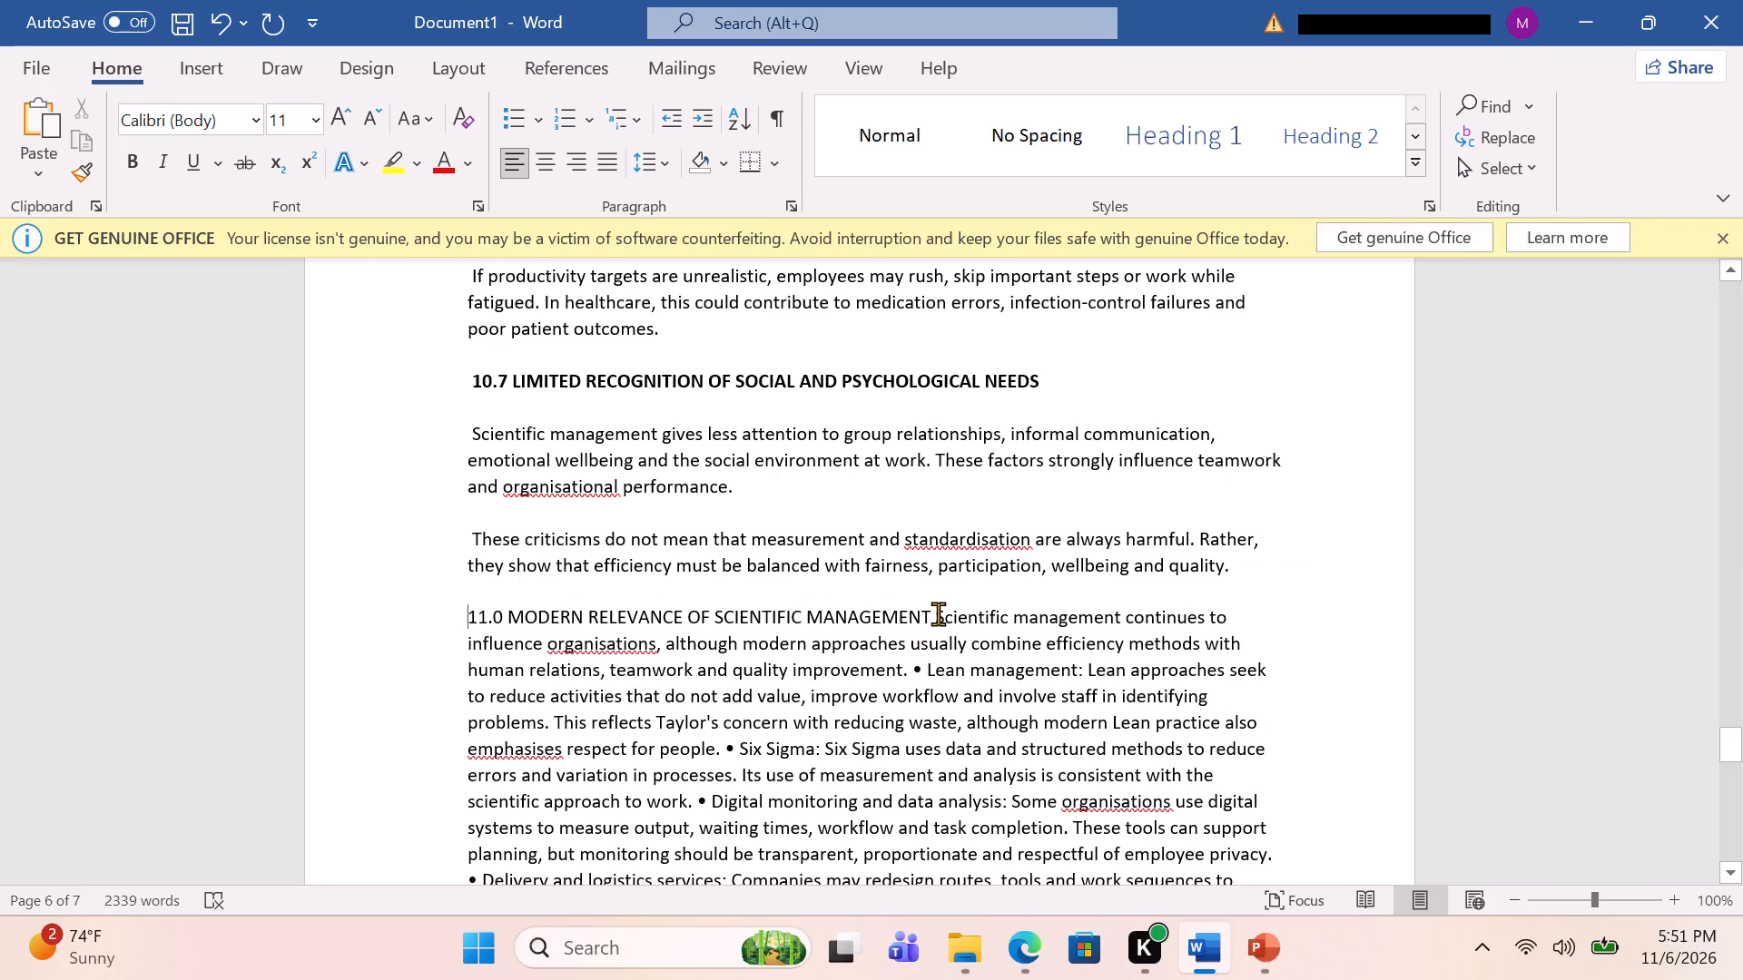
{"action": "key", "text": "Return"}
{"action": "key", "text": "Return"}
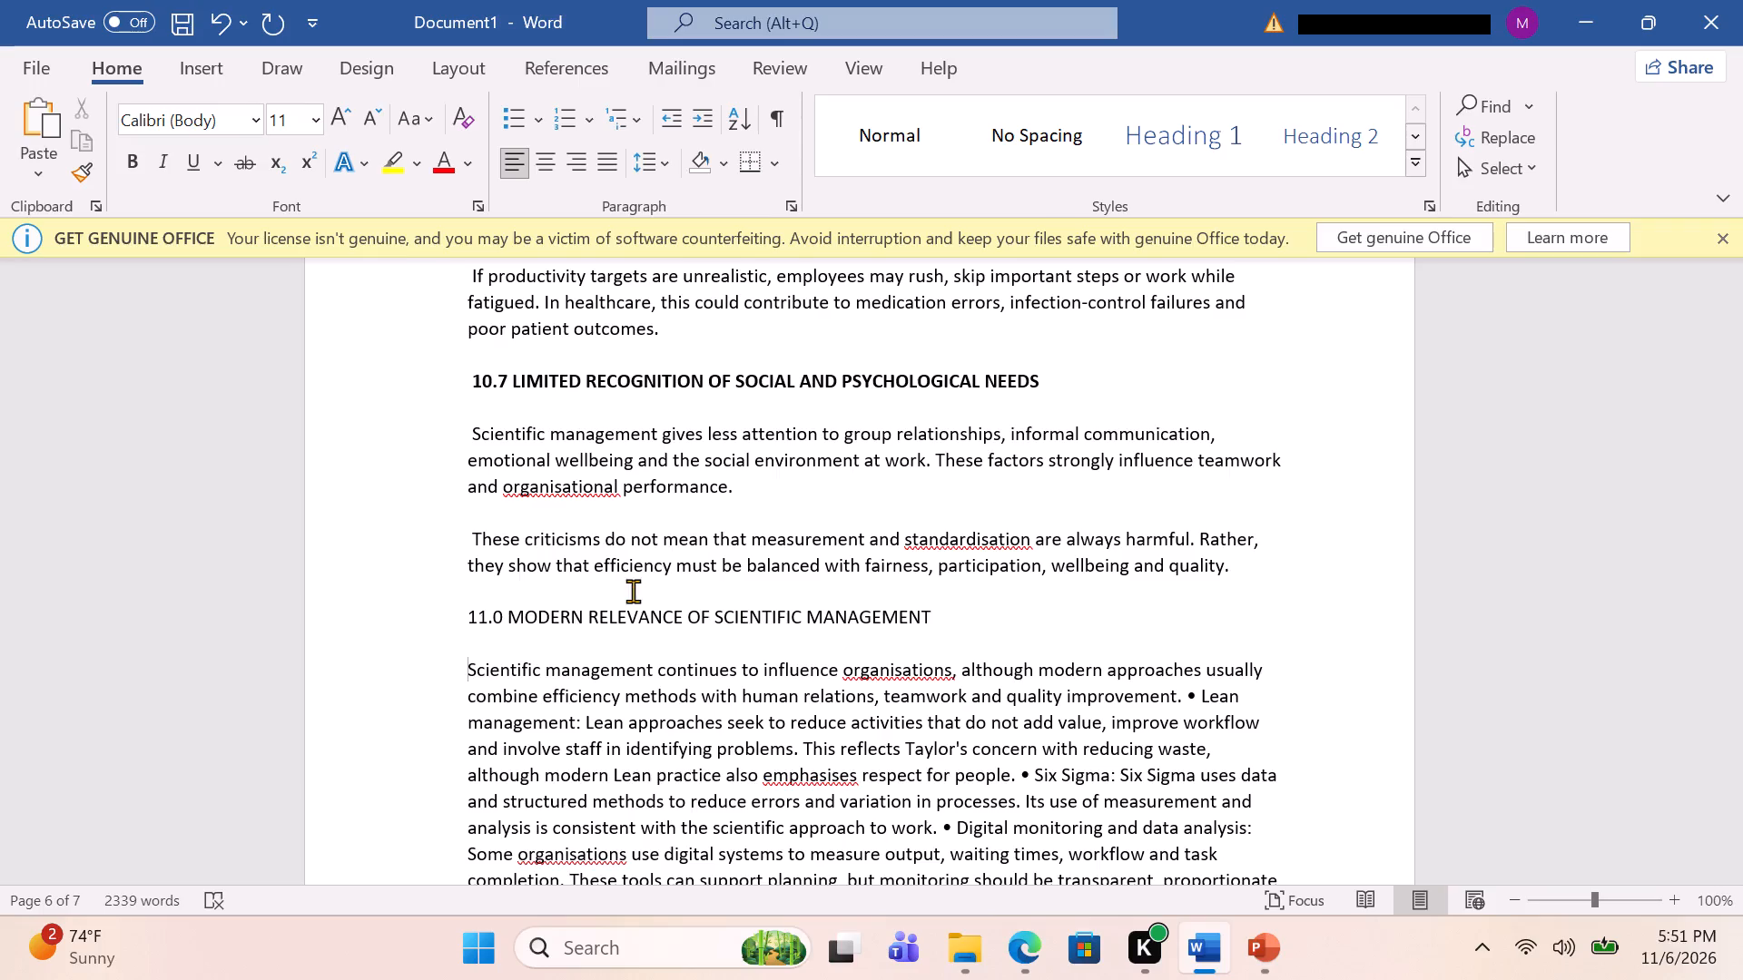
Make the 11.0 MODERN RELEVANCE OF SCIENTIFIC MANAGEMENT heading bold.
{"action": "left_click_drag", "start_coordinate": [459, 614], "coordinate": [1008, 622]}
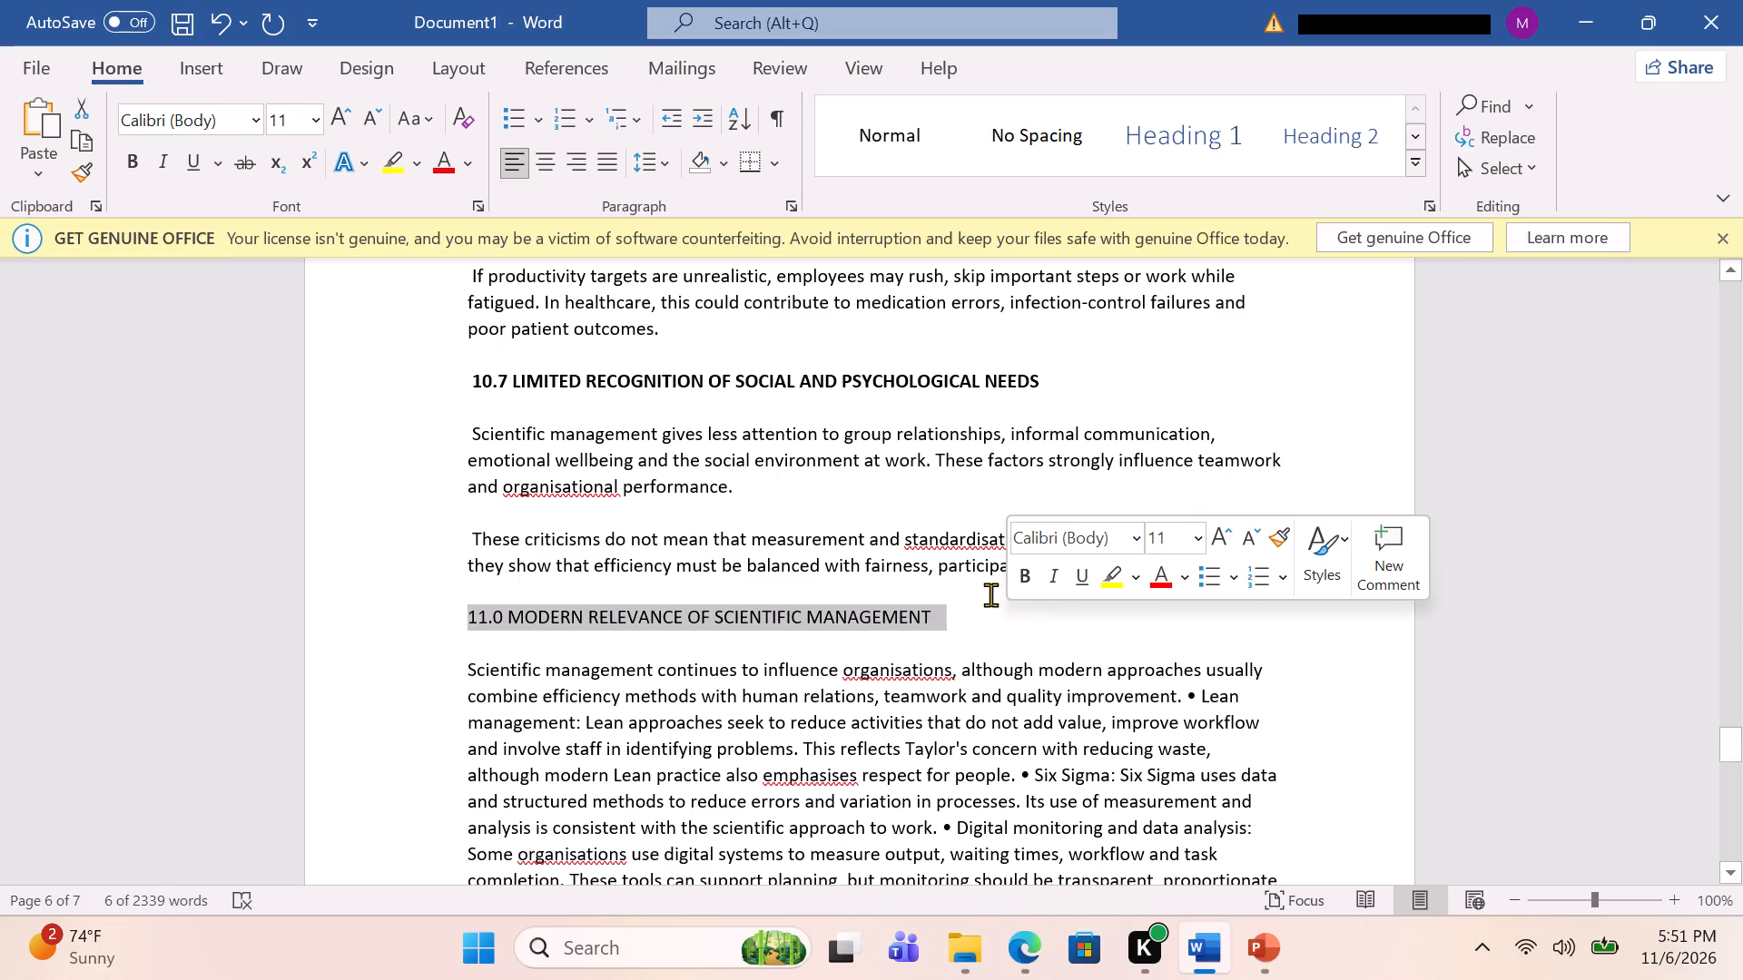
{"action": "left_click", "coordinate": [1029, 580]}
{"action": "left_click", "coordinate": [1000, 617]}
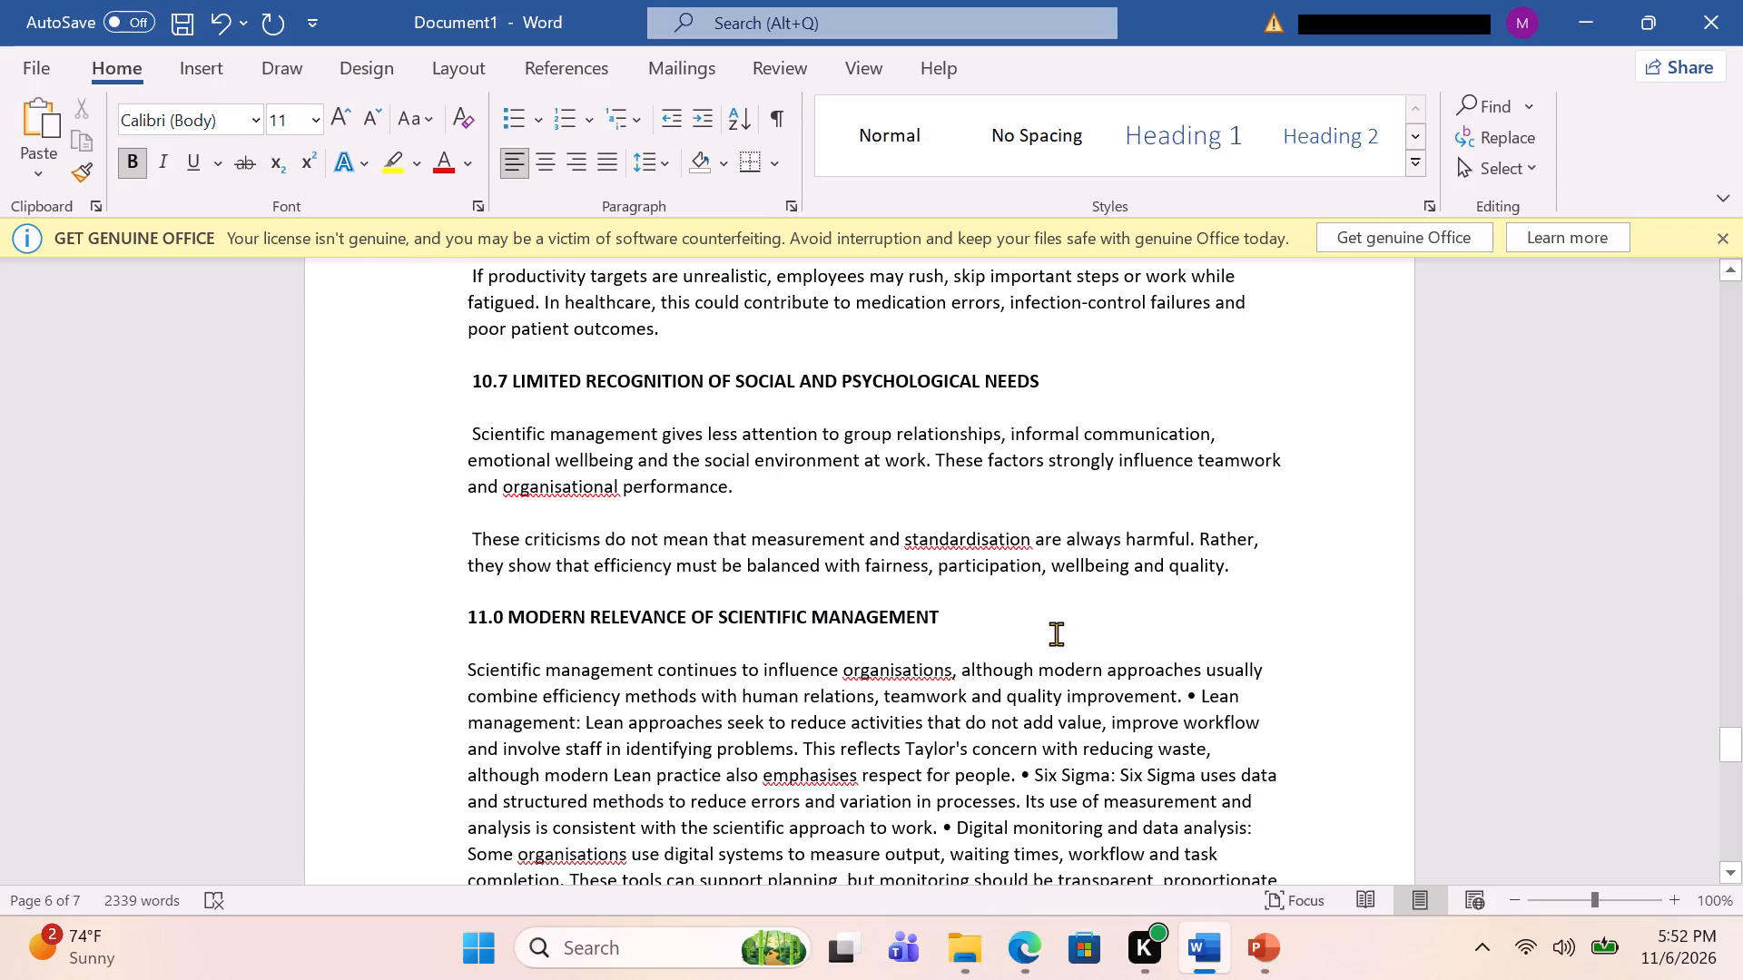
Separate the Lean management, Six Sigma, and Digital monitoring and data analysis bullets into their own paragraphs, each with a blank line above.
{"action": "left_click", "coordinate": [1183, 697]}
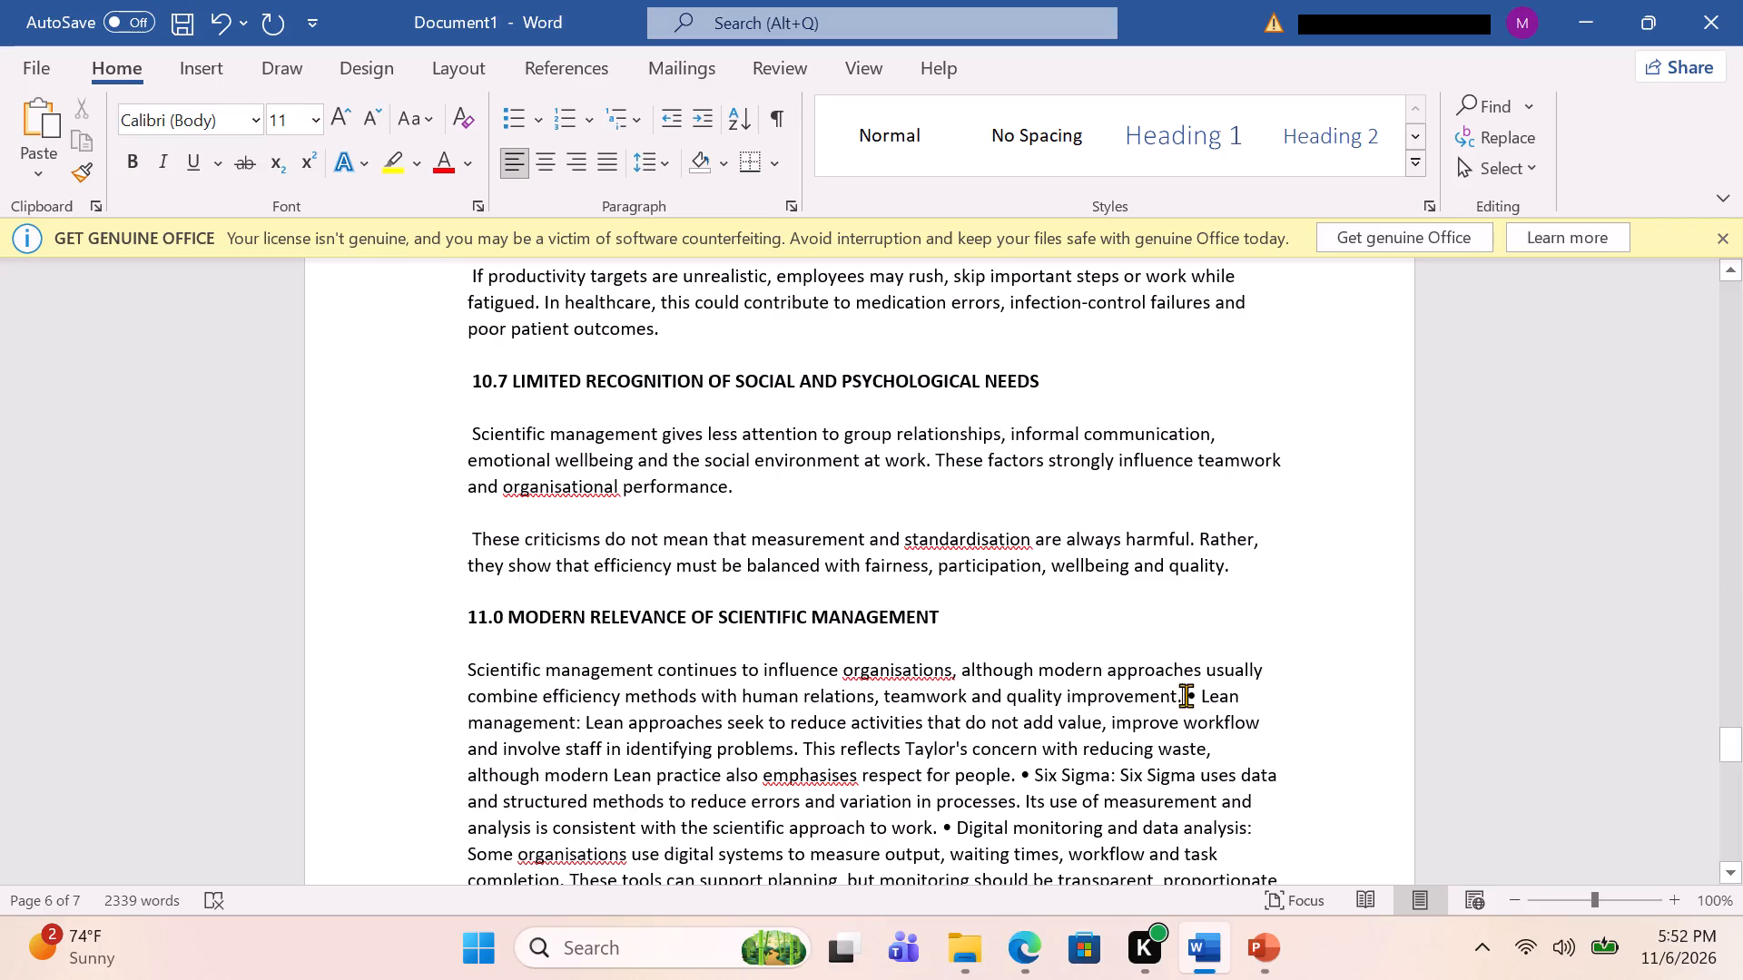
{"action": "key", "text": "Return"}
{"action": "key", "text": "Return"}
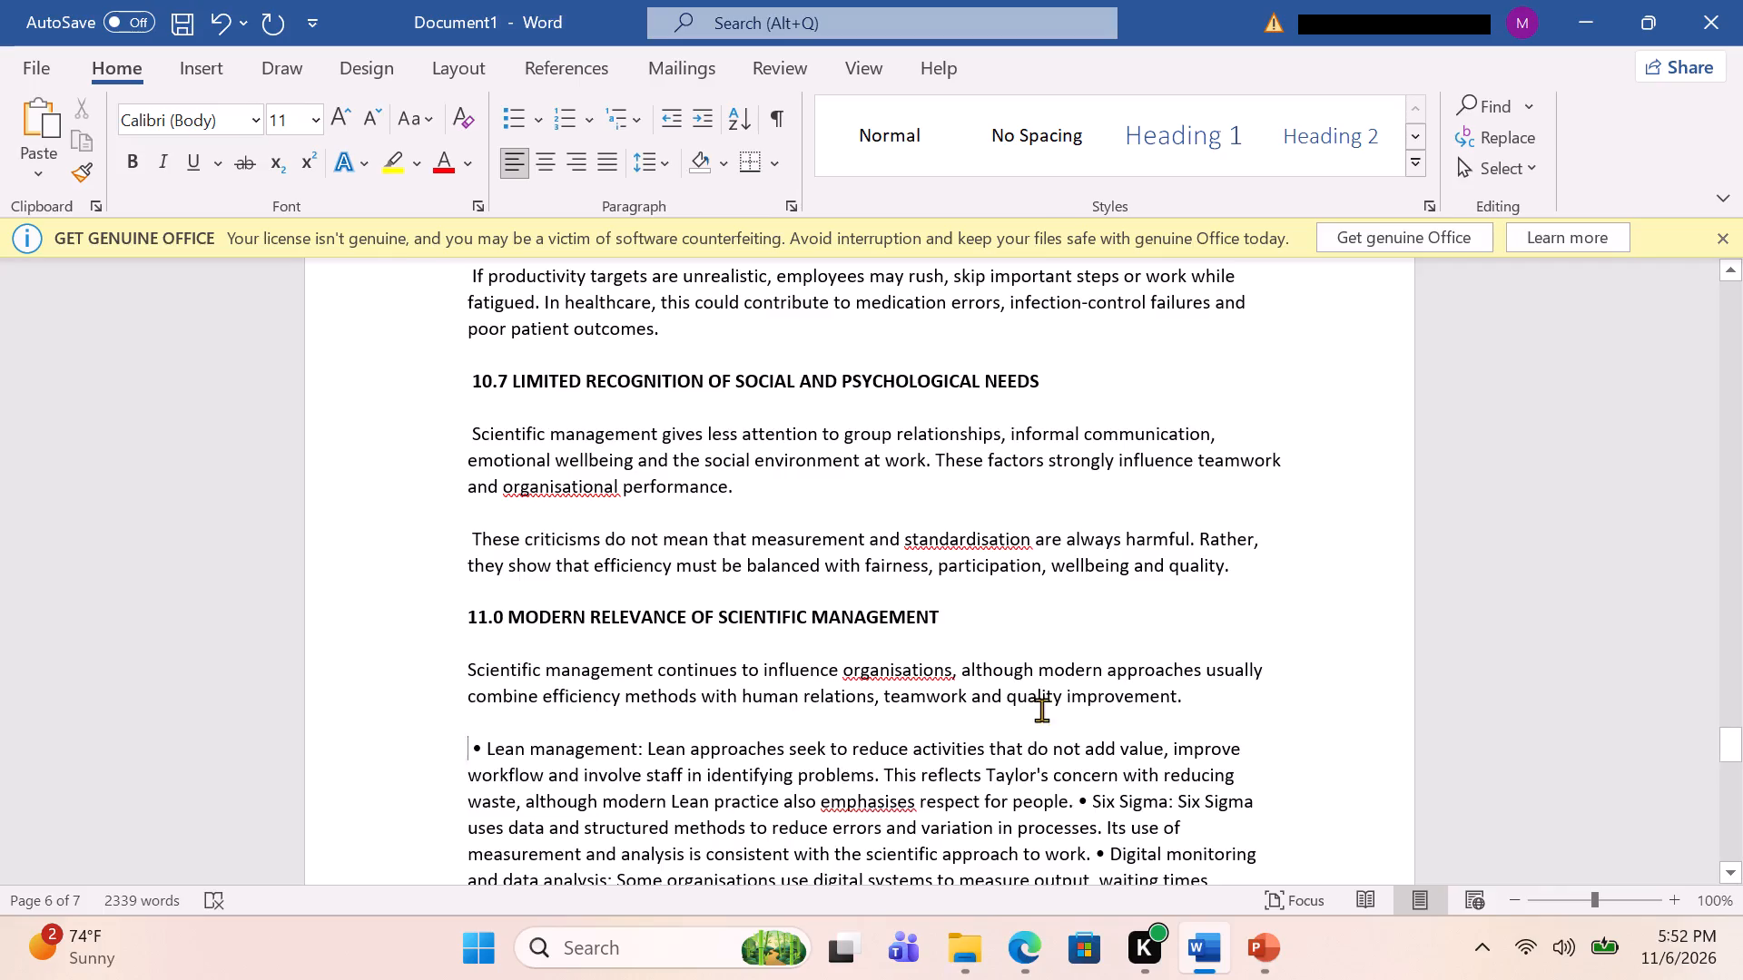
{"action": "scroll", "coordinate": [1028, 761], "scroll_direction": "down", "scroll_amount": 4}
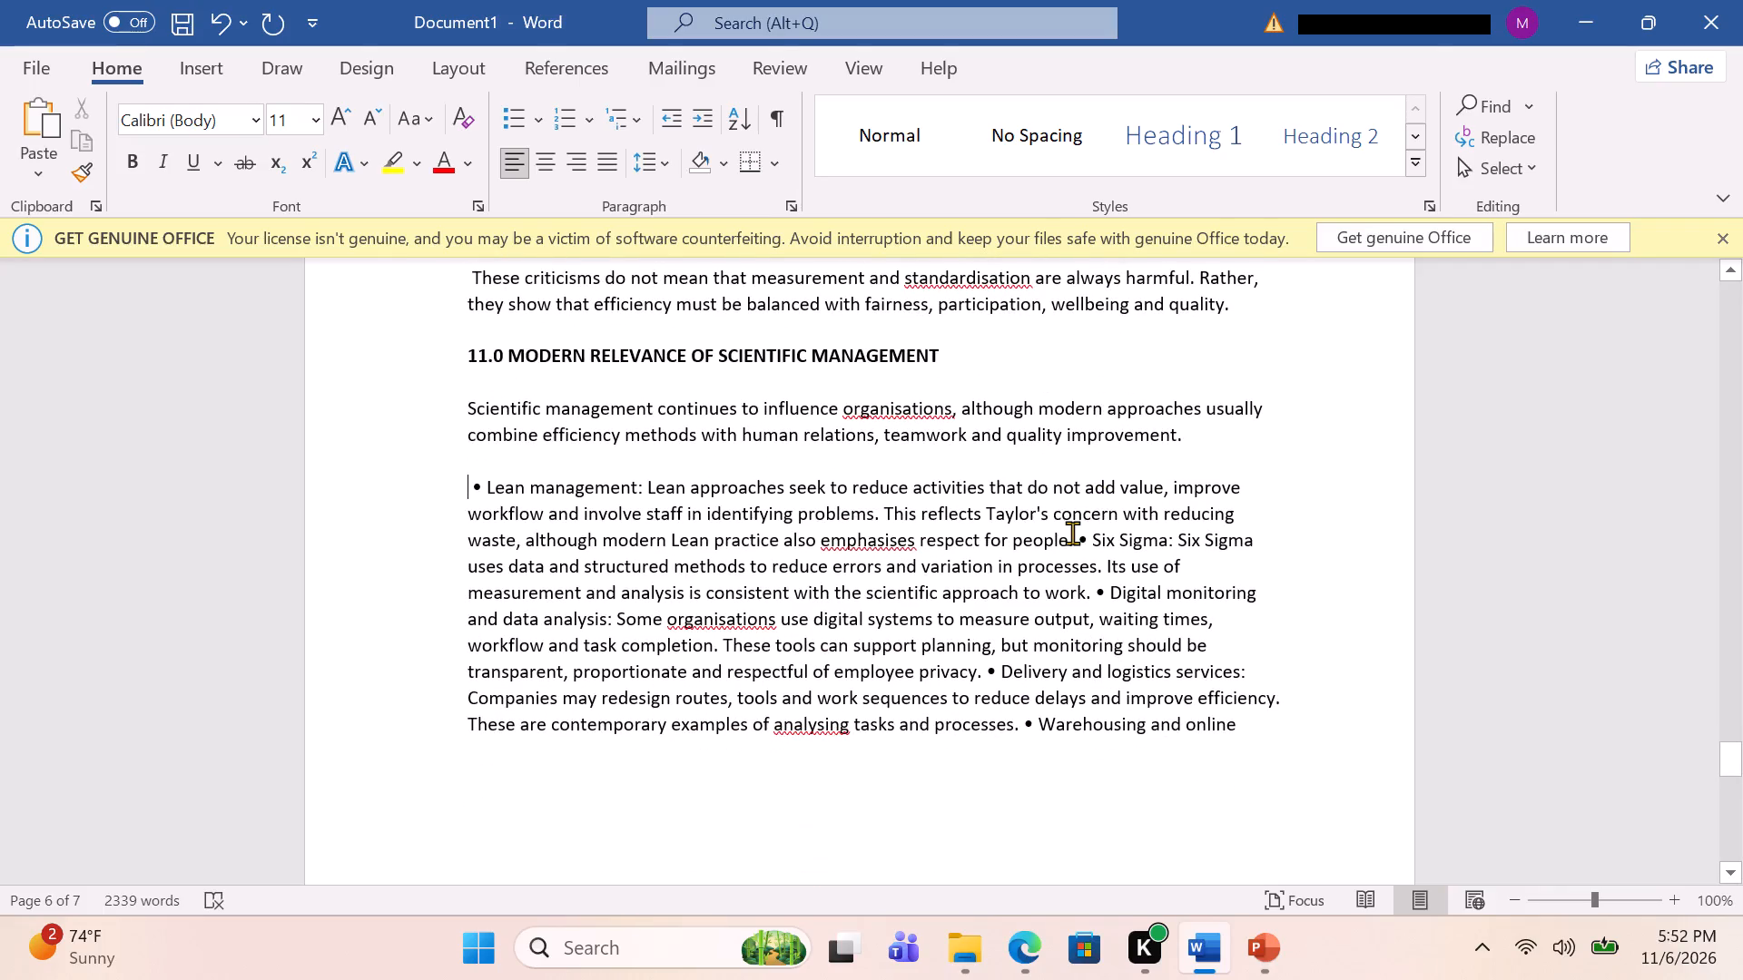
{"action": "left_click", "coordinate": [1072, 533]}
{"action": "key", "text": "Return"}
{"action": "key", "text": "Return"}
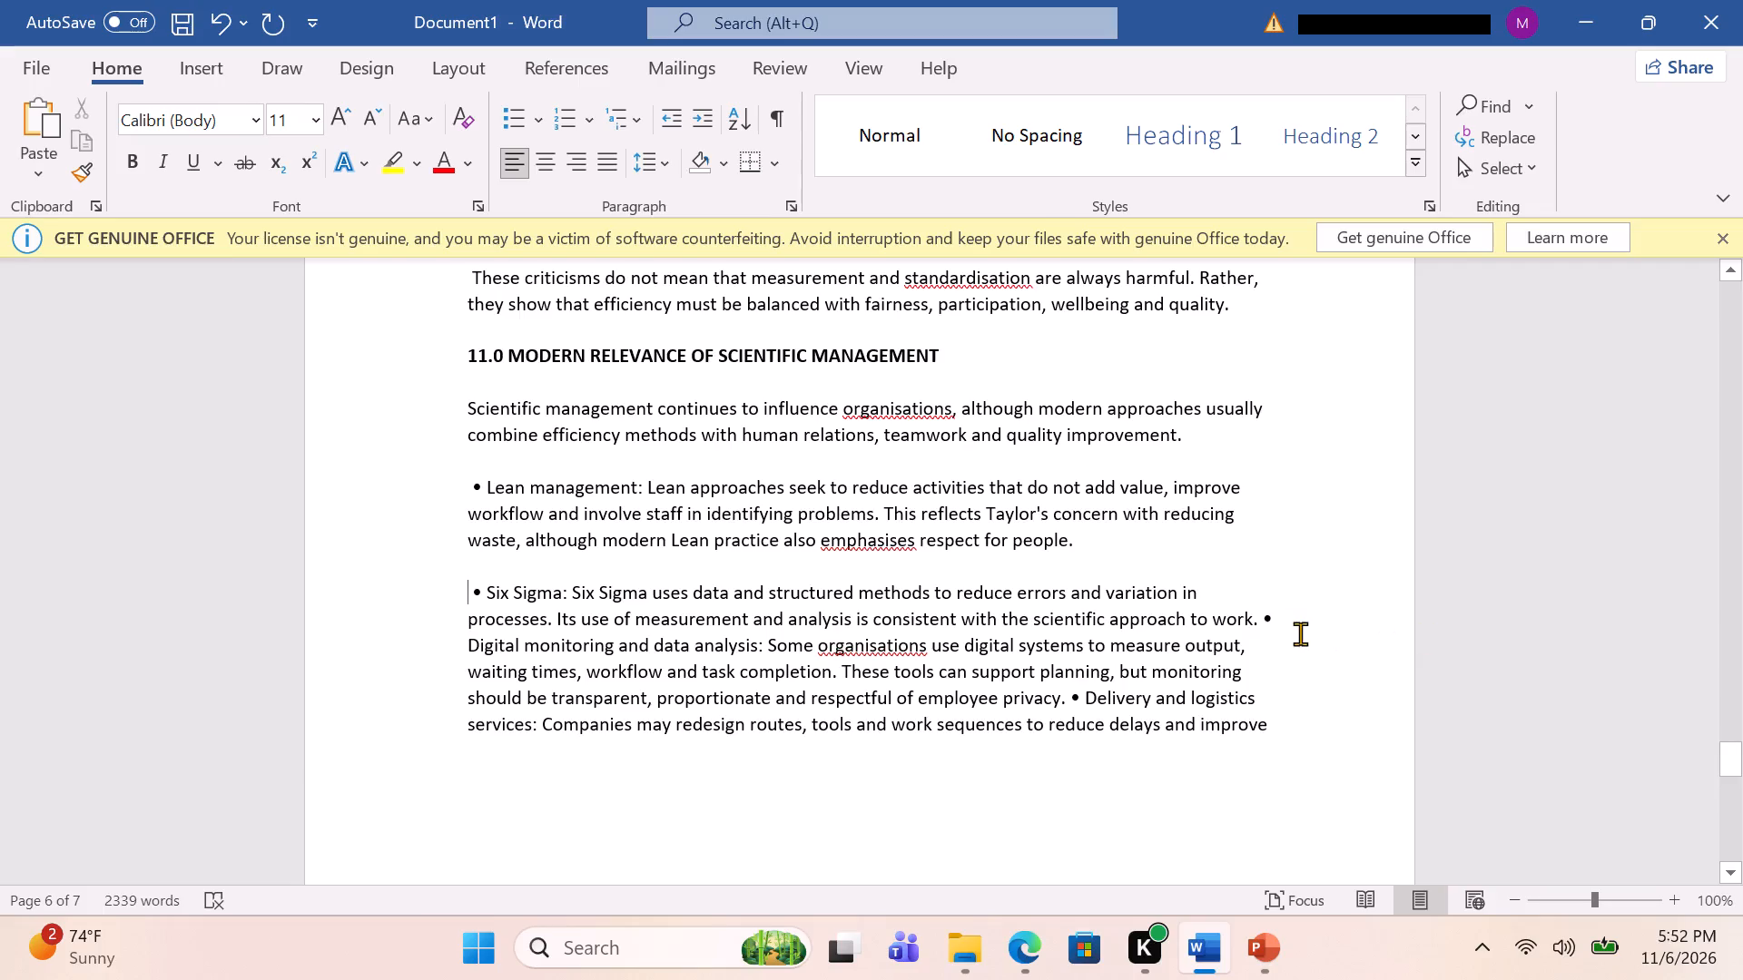
{"action": "left_click", "coordinate": [1261, 614]}
{"action": "key", "text": "Return"}
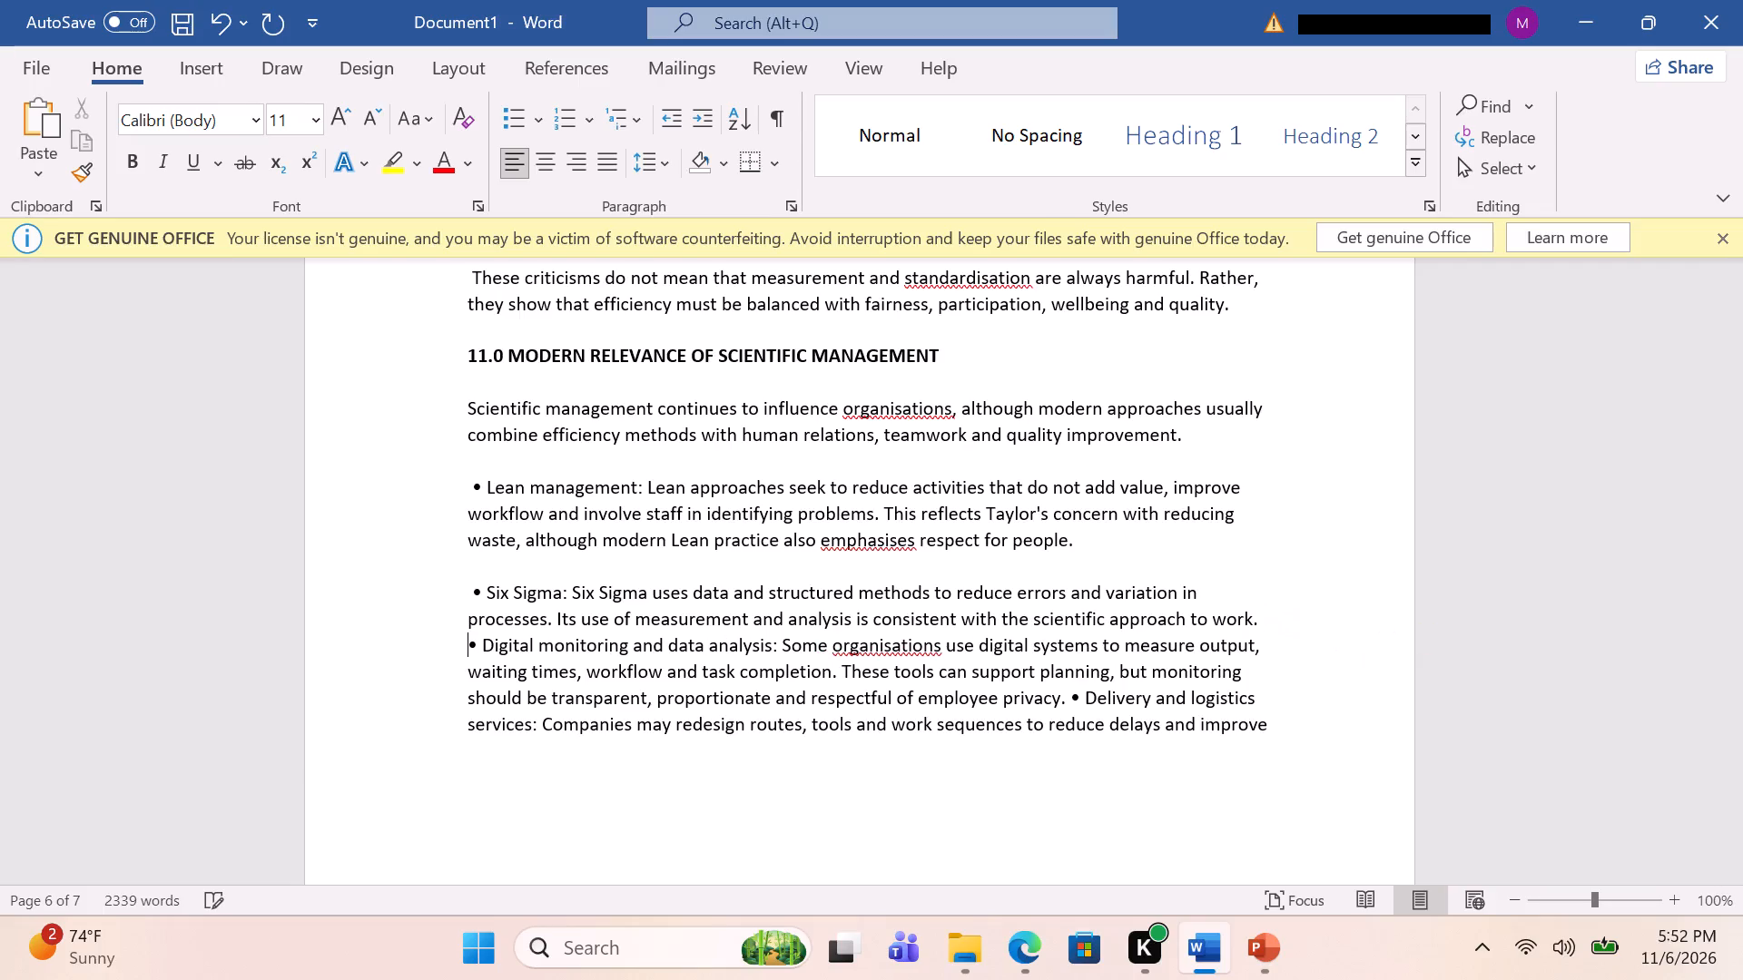
{"action": "key", "text": "Return"}
Separate the Delivery and logistics services and Warehousing and online retail bullets into their own paragraphs, each with a blank line above.
{"action": "scroll", "coordinate": [1082, 562], "scroll_direction": "down", "scroll_amount": 2}
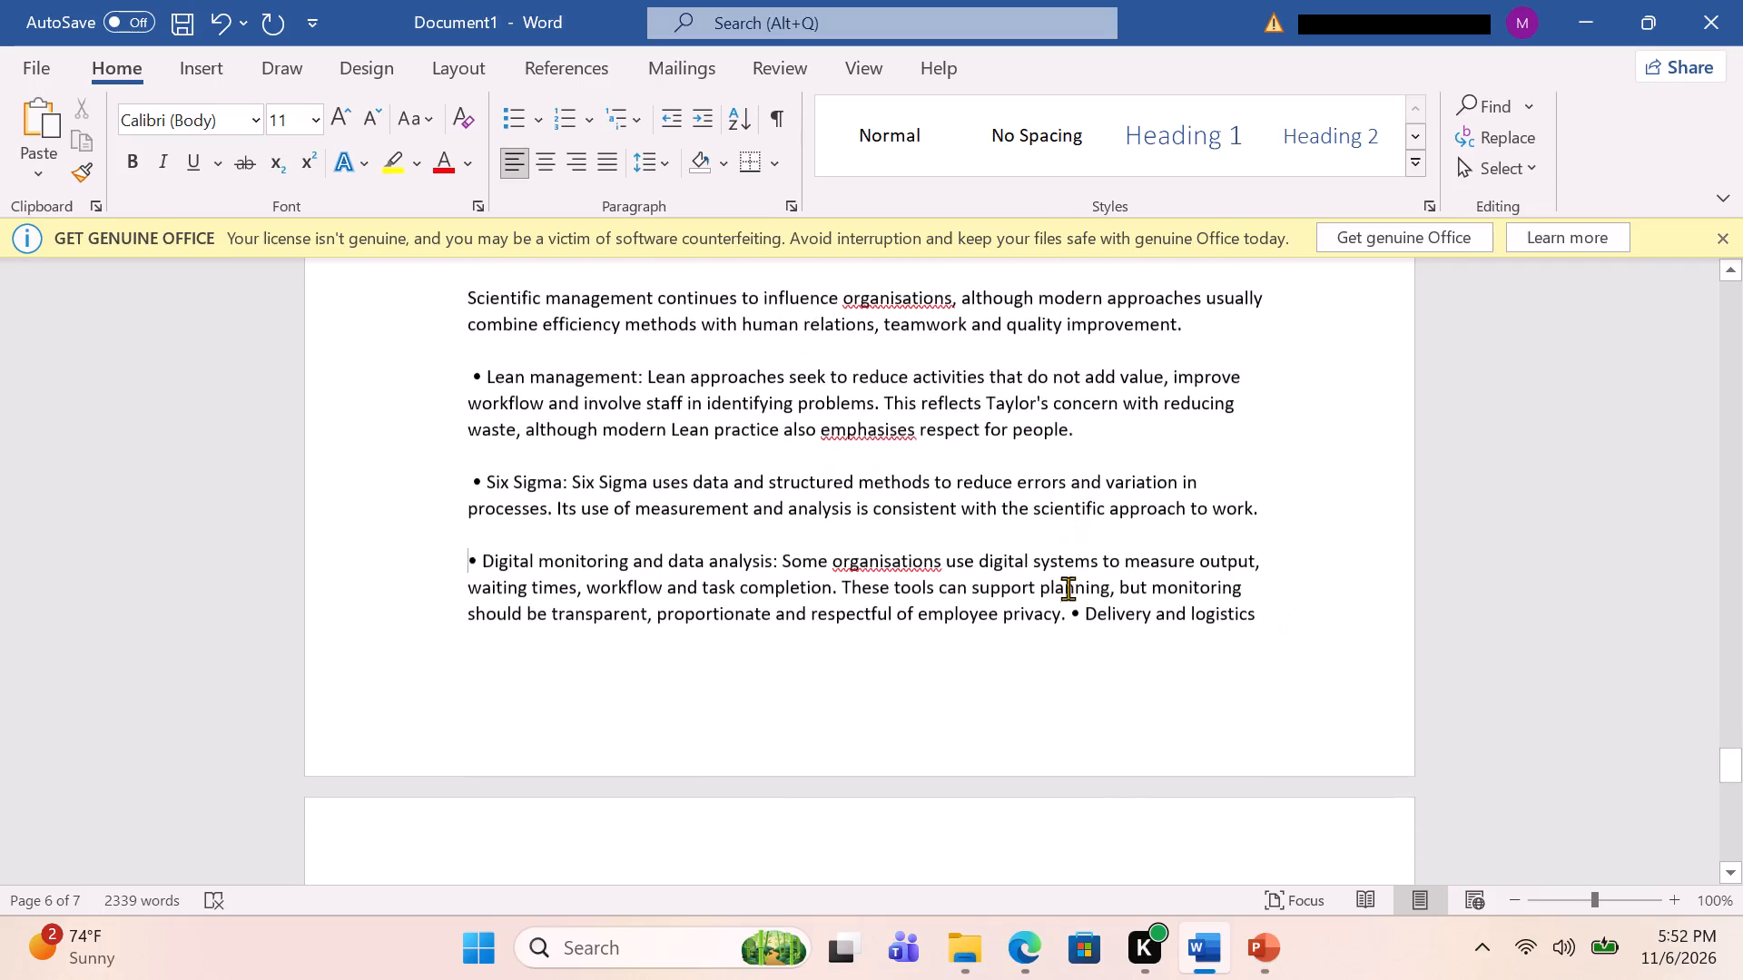
{"action": "scroll", "coordinate": [1068, 588], "scroll_direction": "down", "scroll_amount": 1}
{"action": "left_click", "coordinate": [1068, 522]}
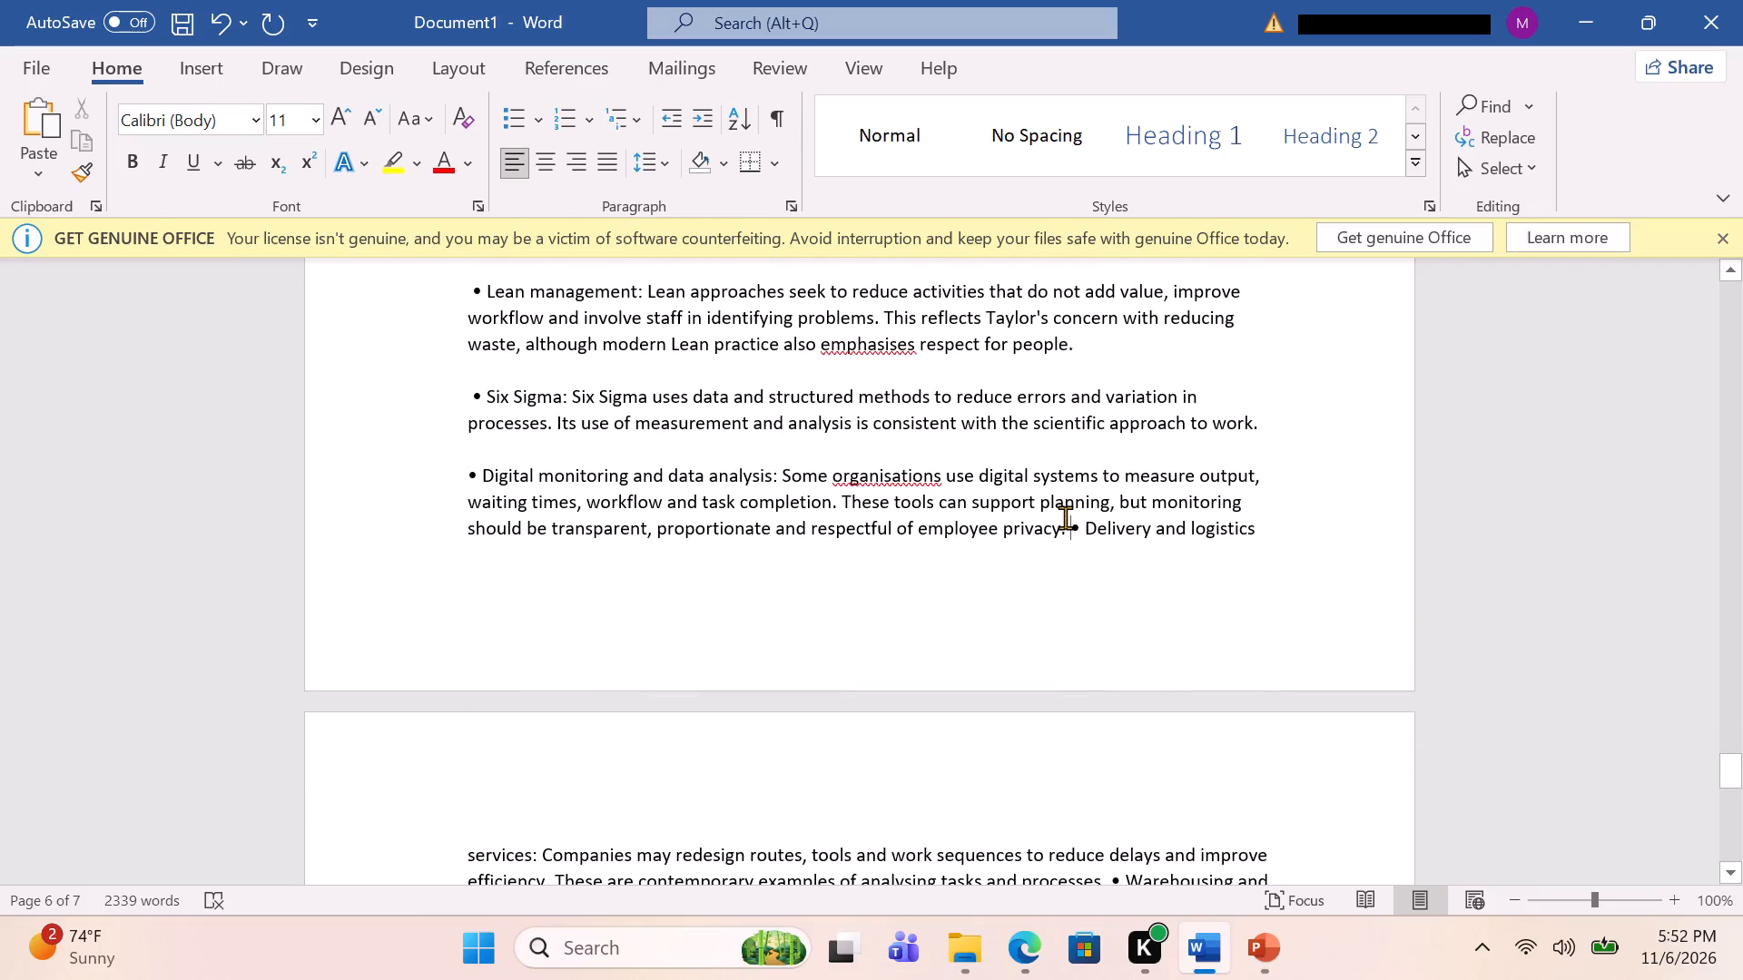
{"action": "key", "text": "Return"}
{"action": "key", "text": "Return"}
{"action": "scroll", "coordinate": [1074, 475], "scroll_direction": "down", "scroll_amount": 3}
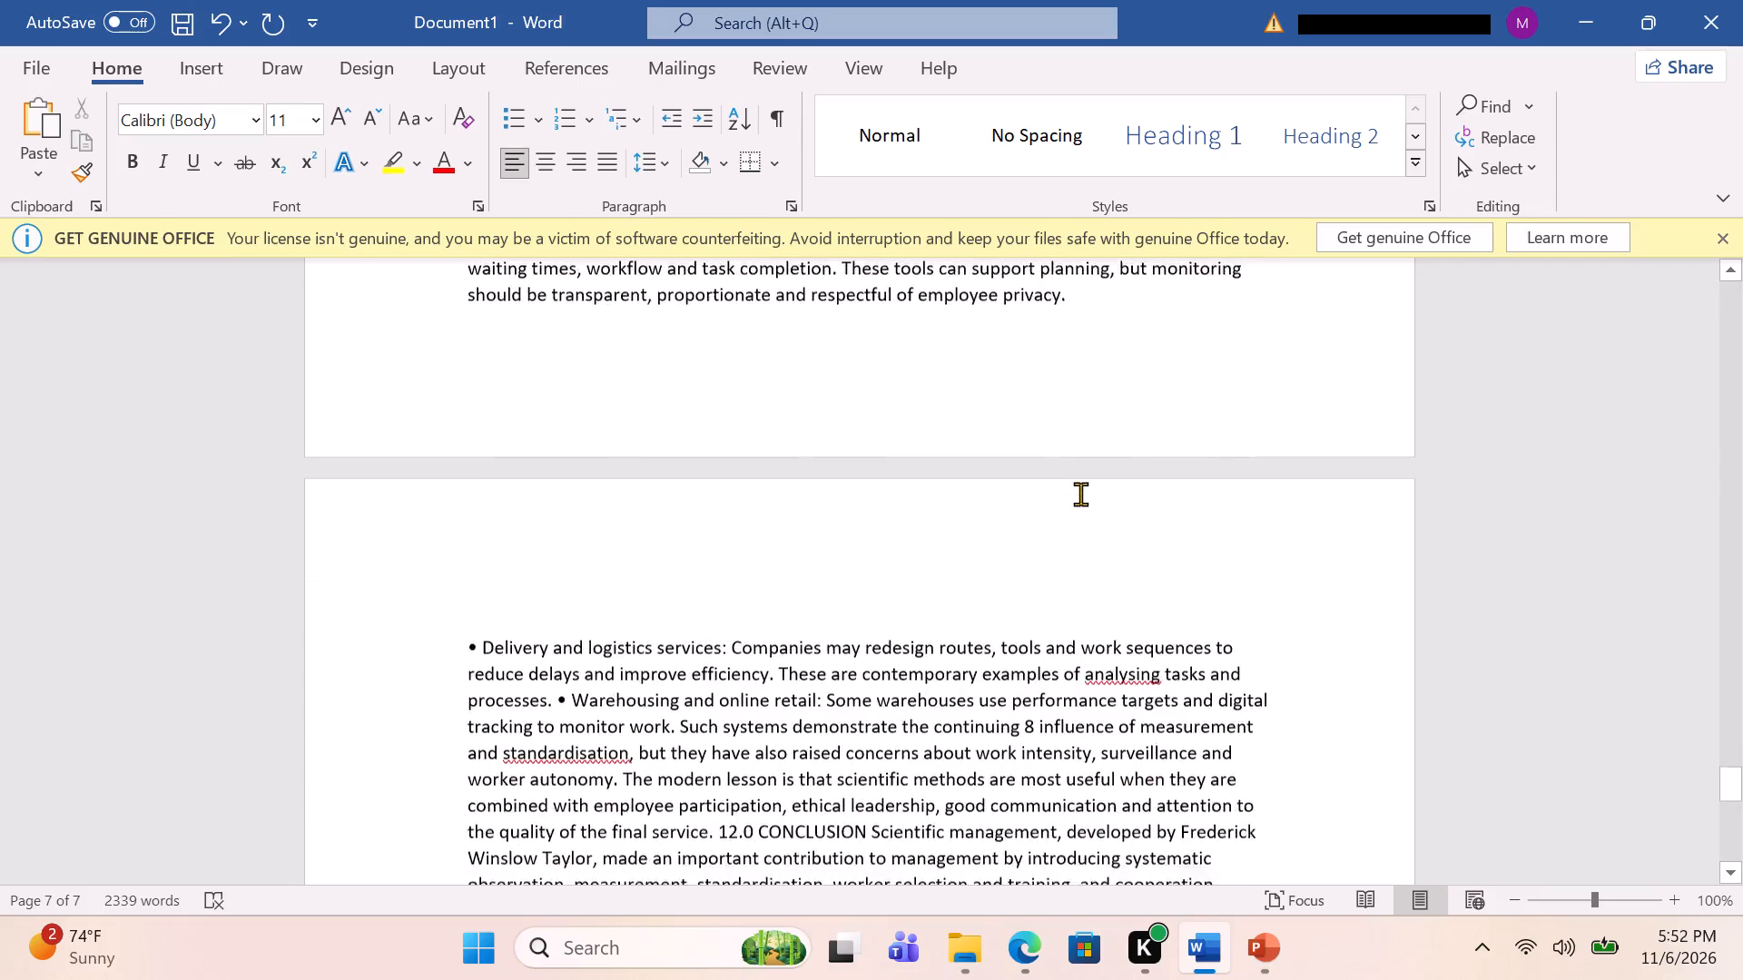
{"action": "scroll", "coordinate": [1080, 494], "scroll_direction": "down", "scroll_amount": 2}
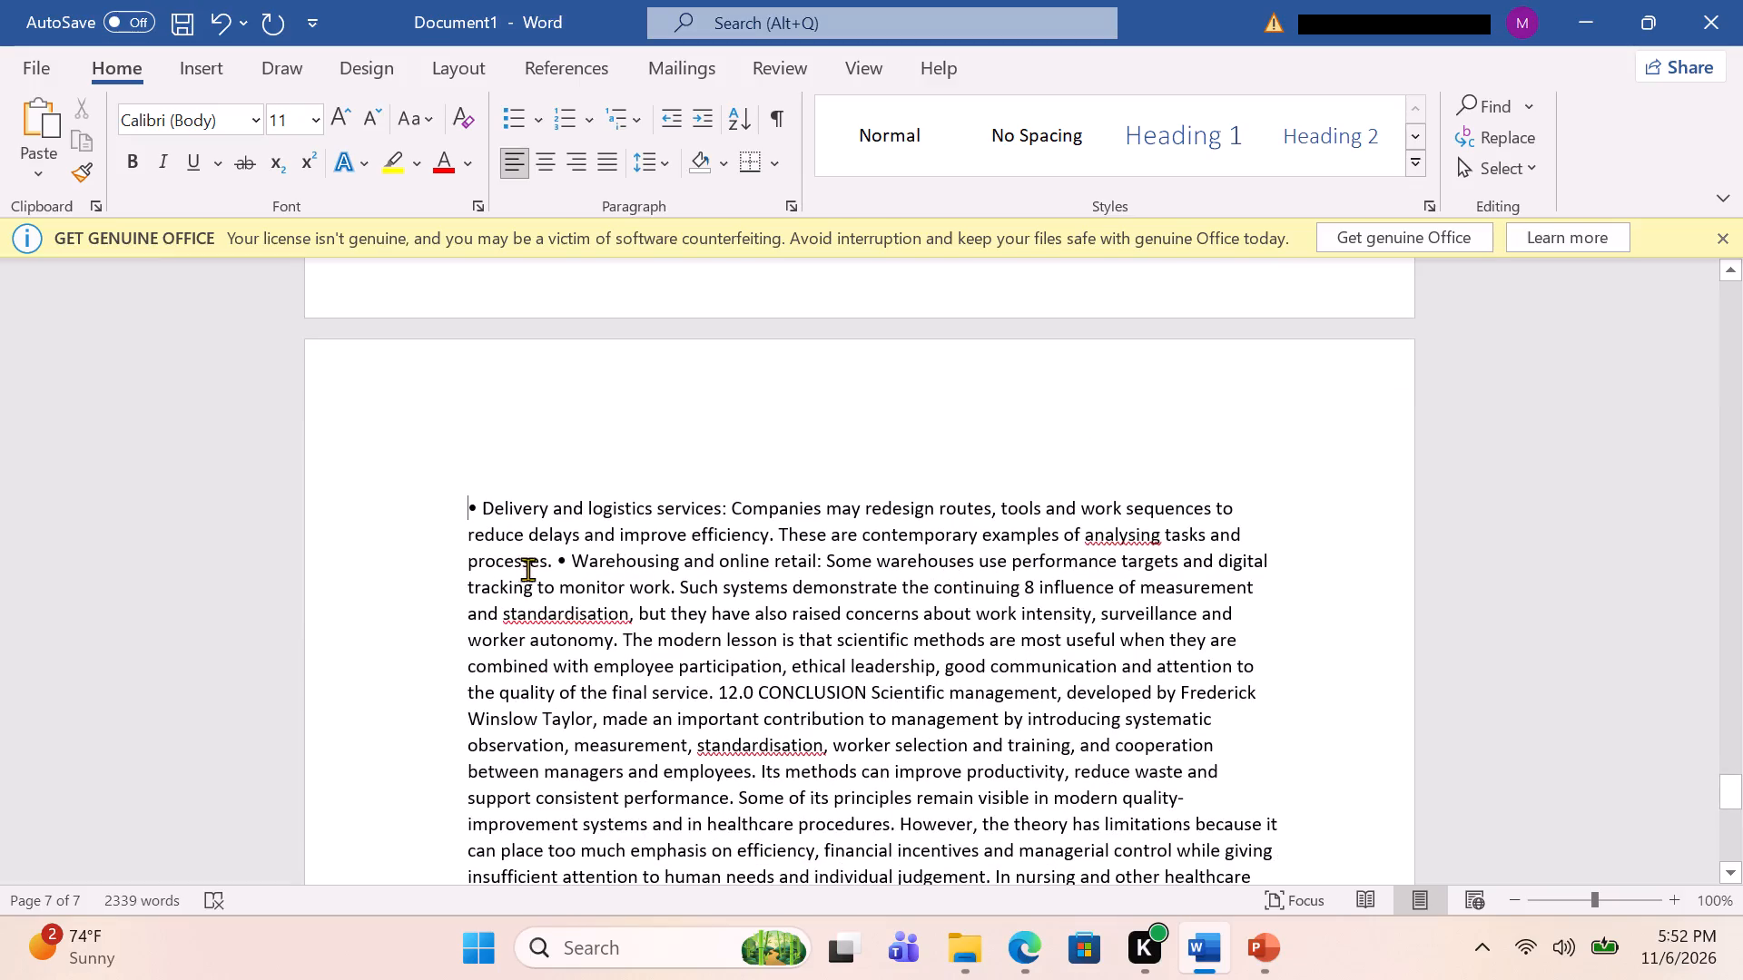
{"action": "left_click", "coordinate": [552, 564]}
{"action": "key", "text": "Return"}
{"action": "key", "text": "Return"}
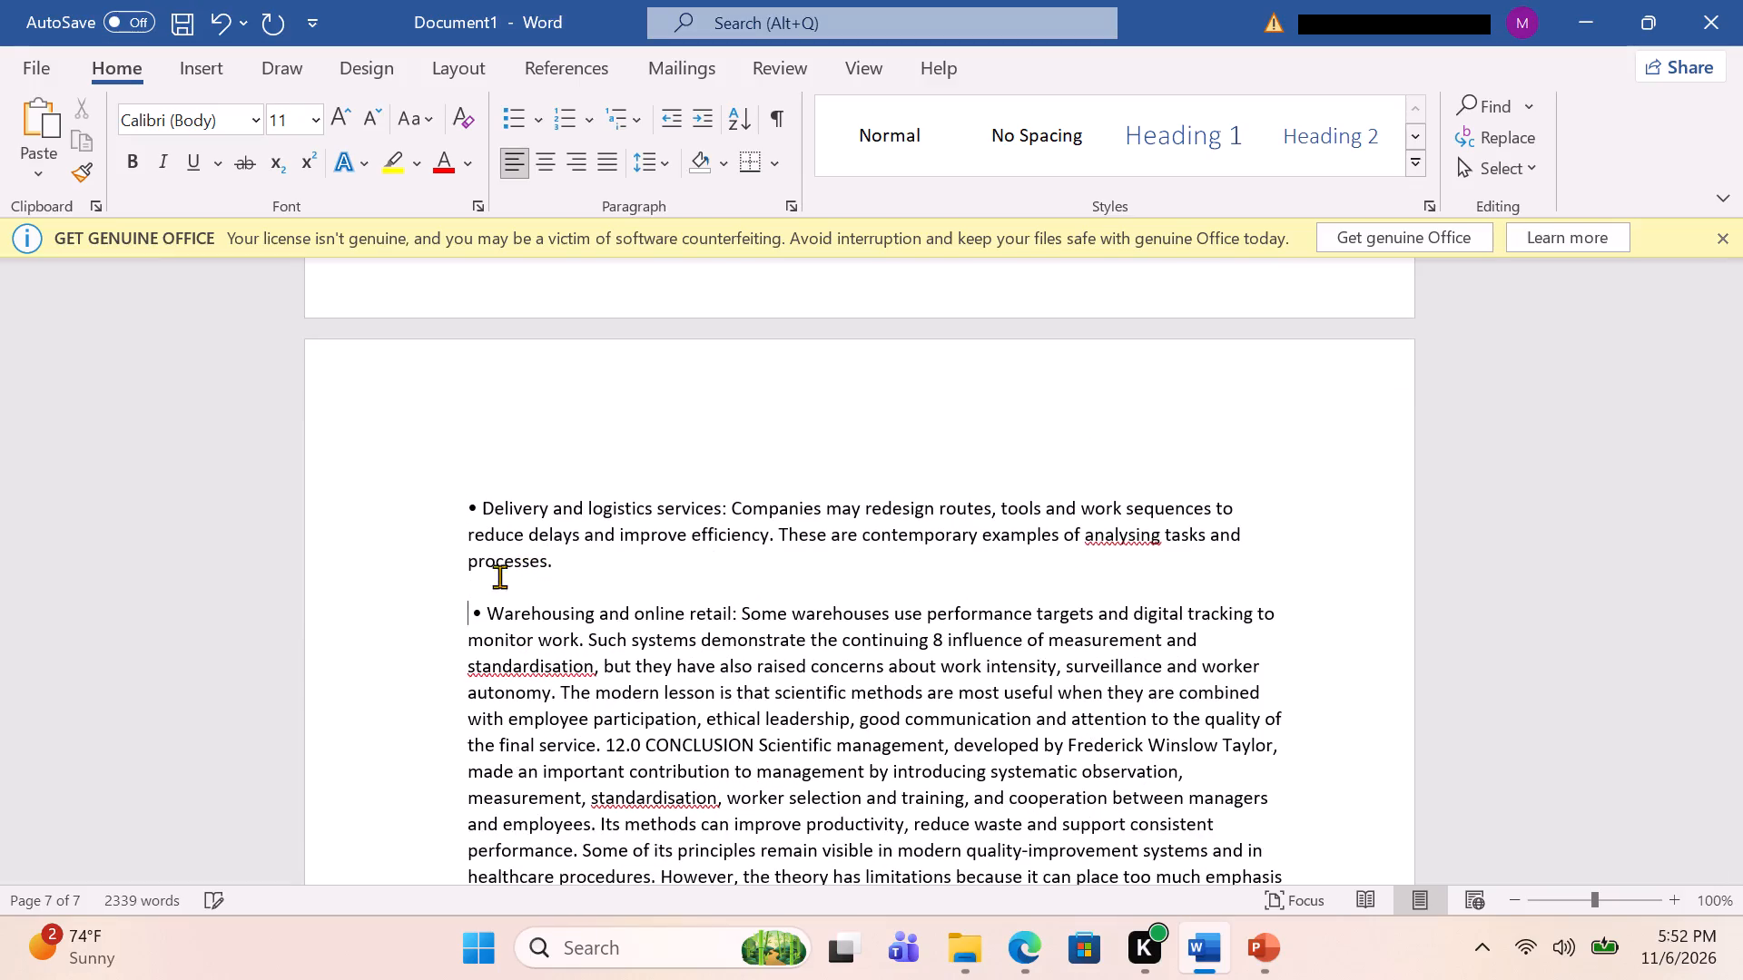
Delete the stray 8 before "influence of measurement" in the Warehousing and online retail bullet.
{"action": "scroll", "coordinate": [812, 567], "scroll_direction": "down", "scroll_amount": 1}
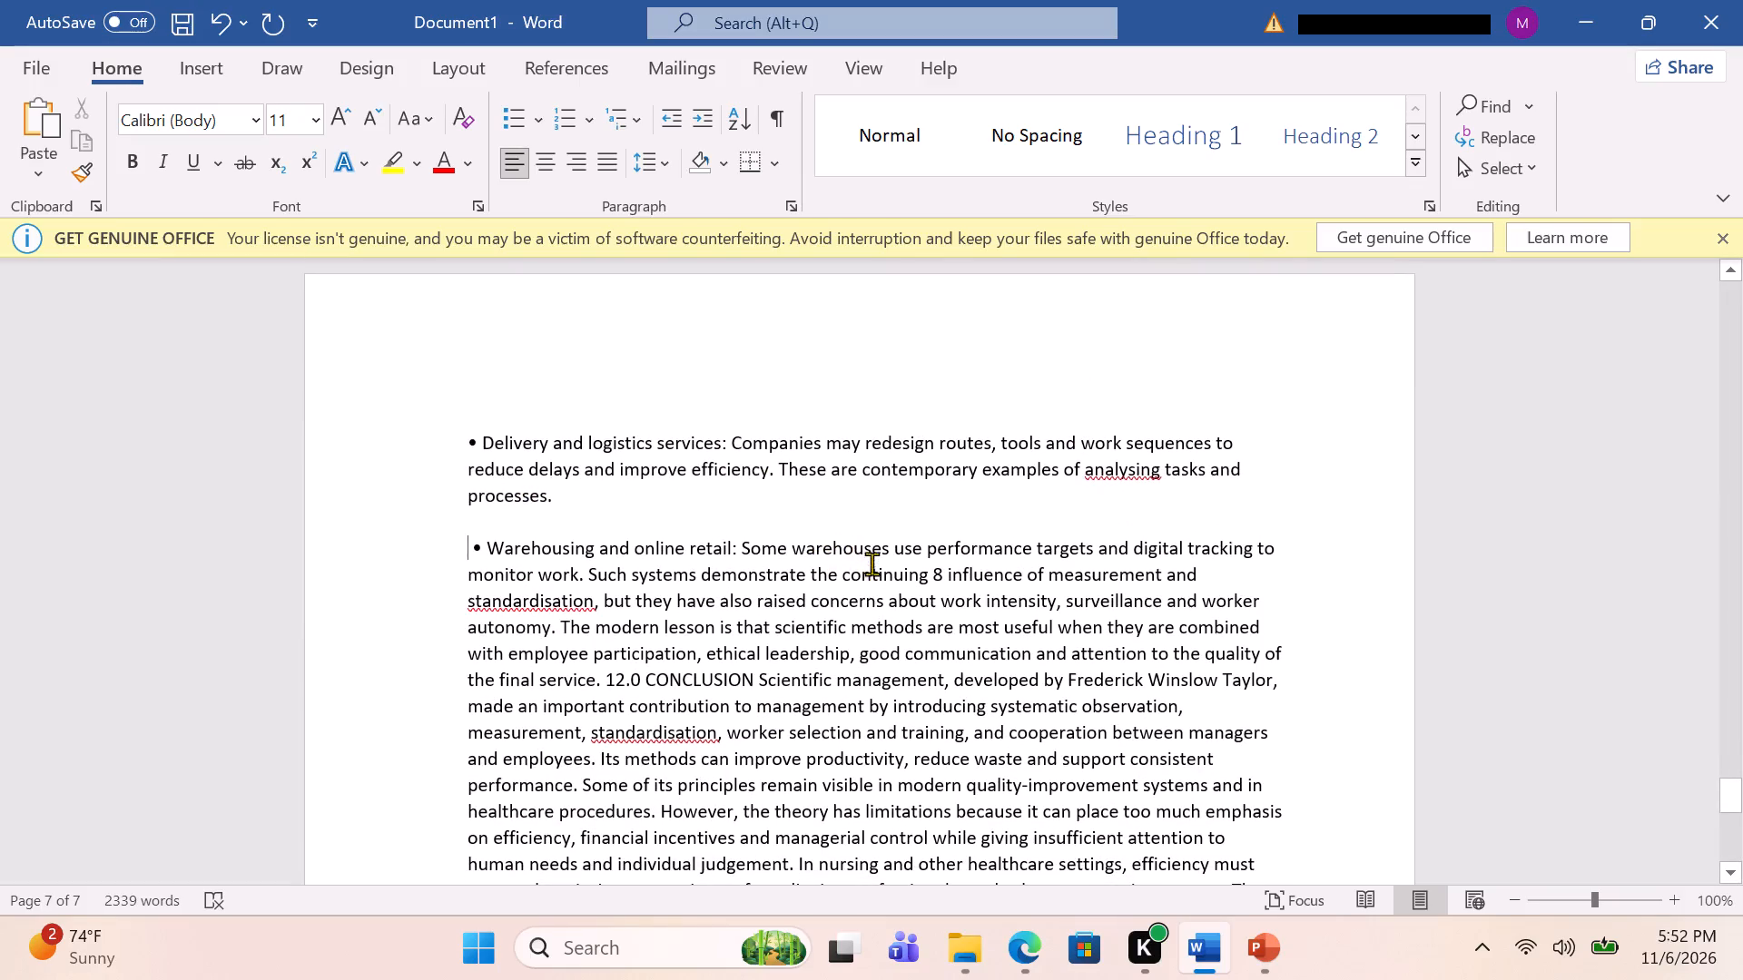
{"action": "left_click", "coordinate": [950, 577]}
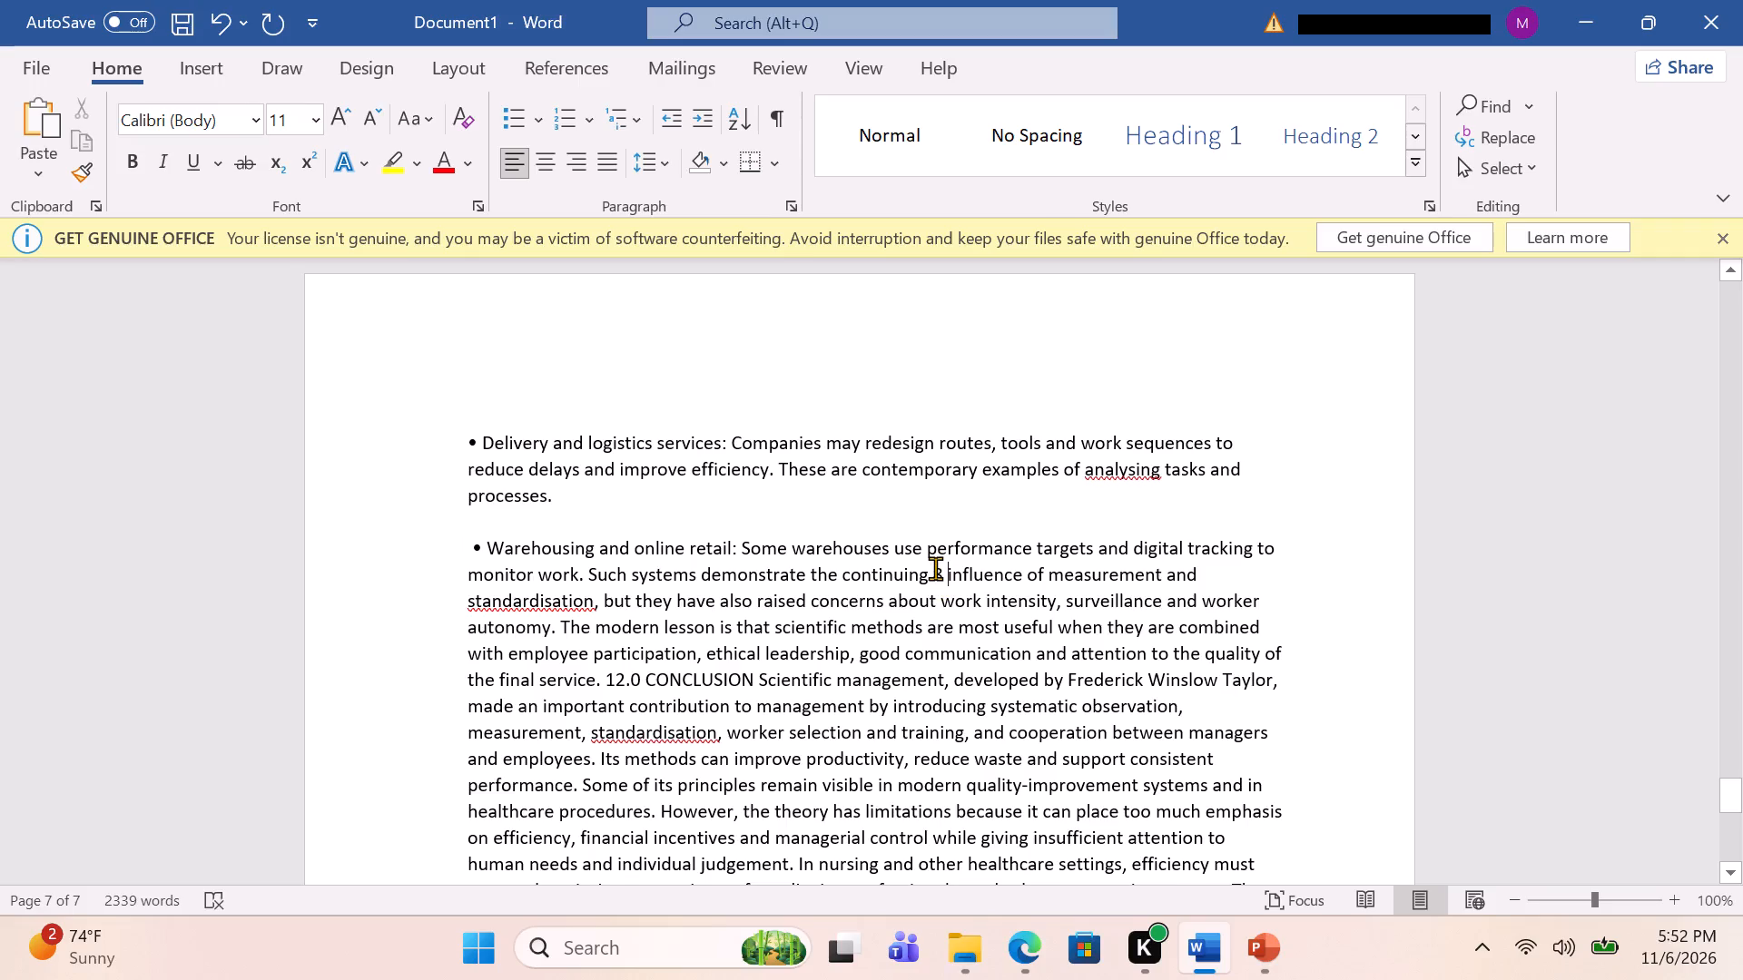
{"action": "key", "text": "BackSpace"}
{"action": "key", "text": "BackSpace"}
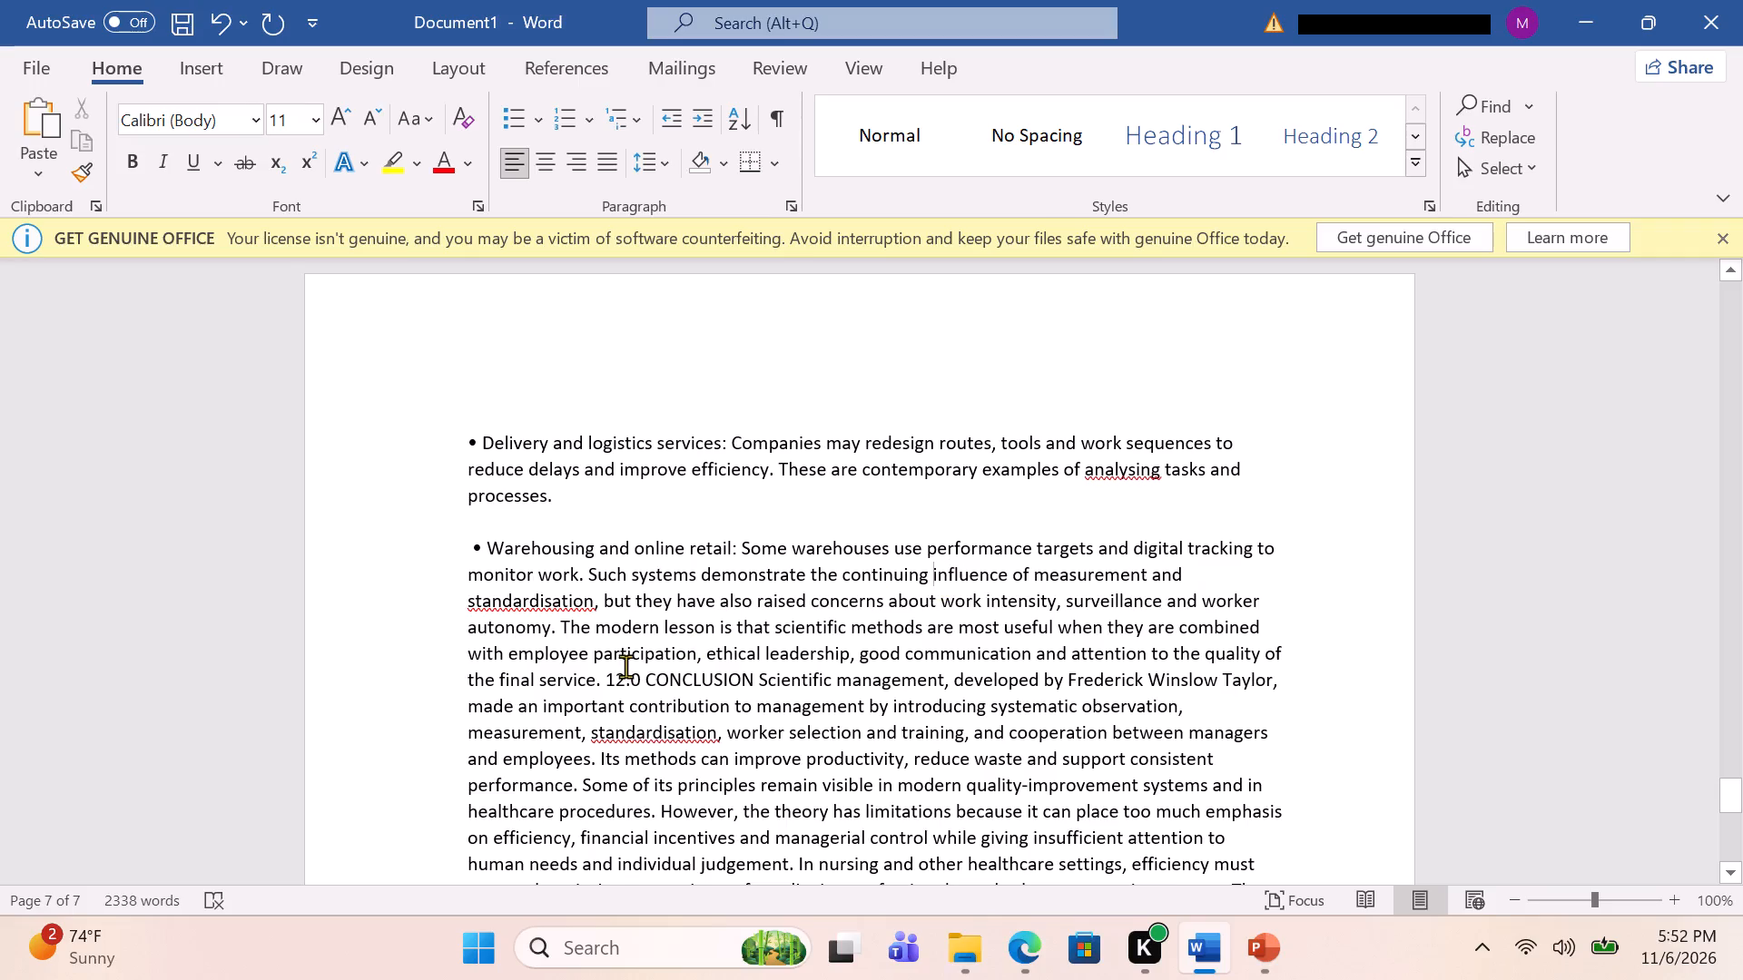
Put the 12.0 CONCLUSION heading on its own line, with two blank lines above and its body text directly below.
{"action": "left_click", "coordinate": [603, 681]}
{"action": "key", "text": "Return"}
{"action": "key", "text": "Return"}
{"action": "key", "text": "Return"}
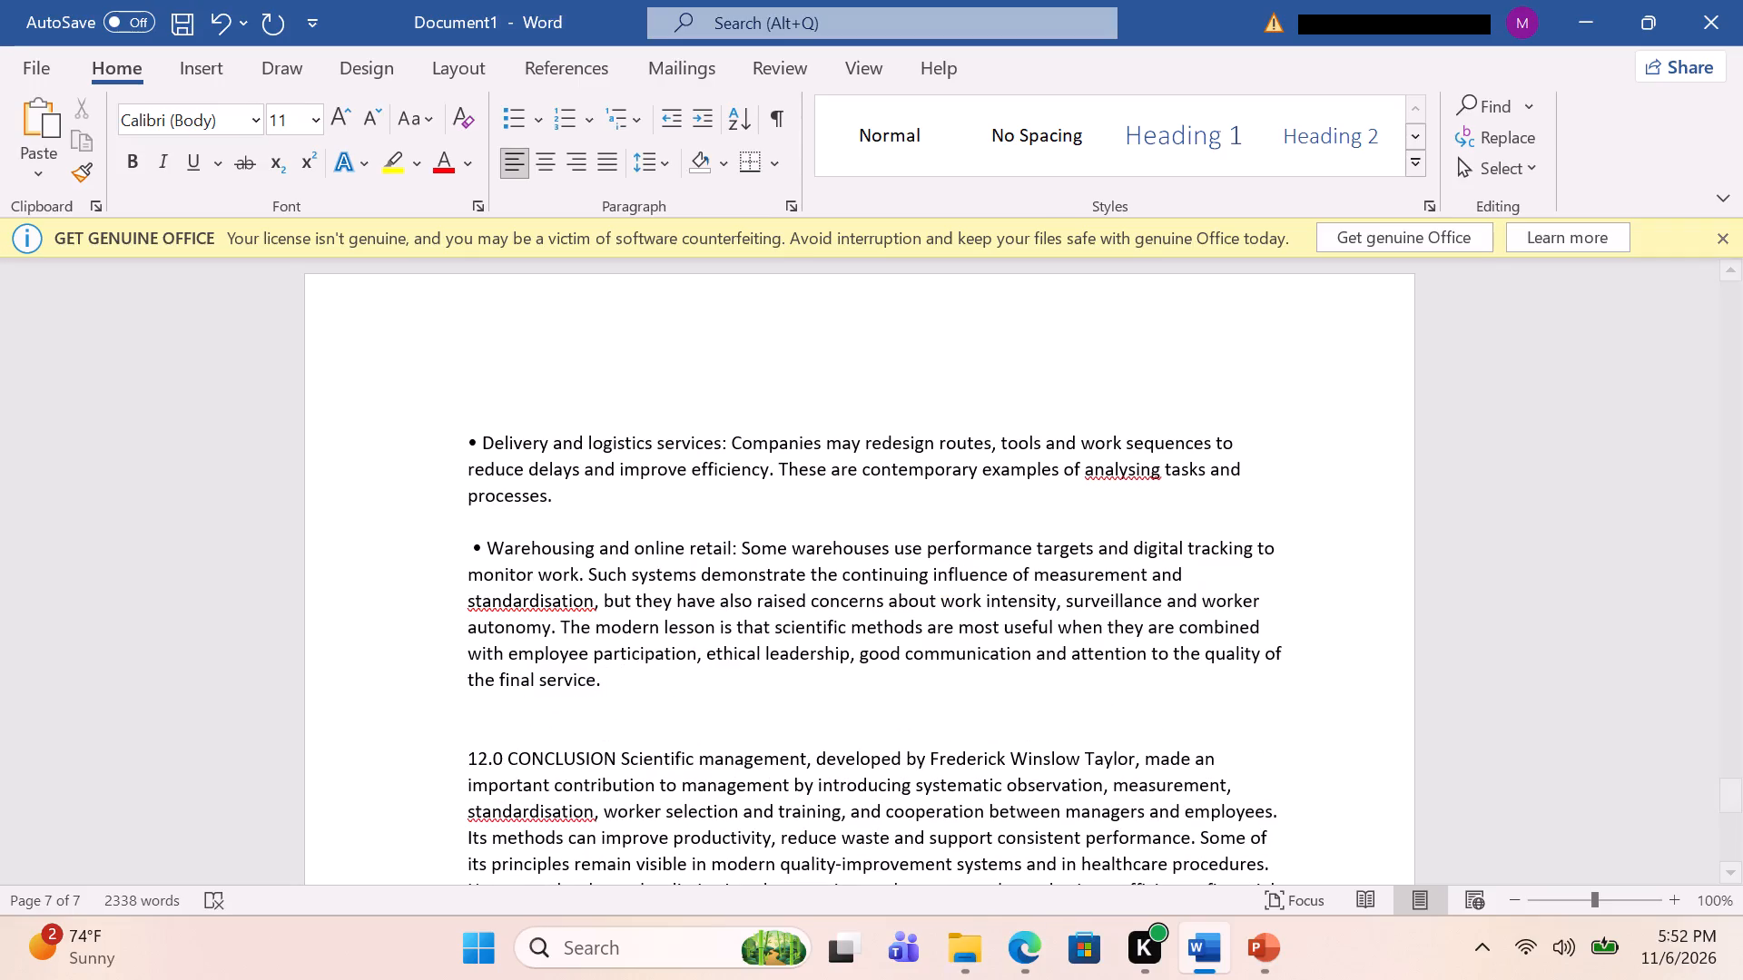
{"action": "left_click", "coordinate": [622, 758]}
{"action": "key", "text": "Return"}
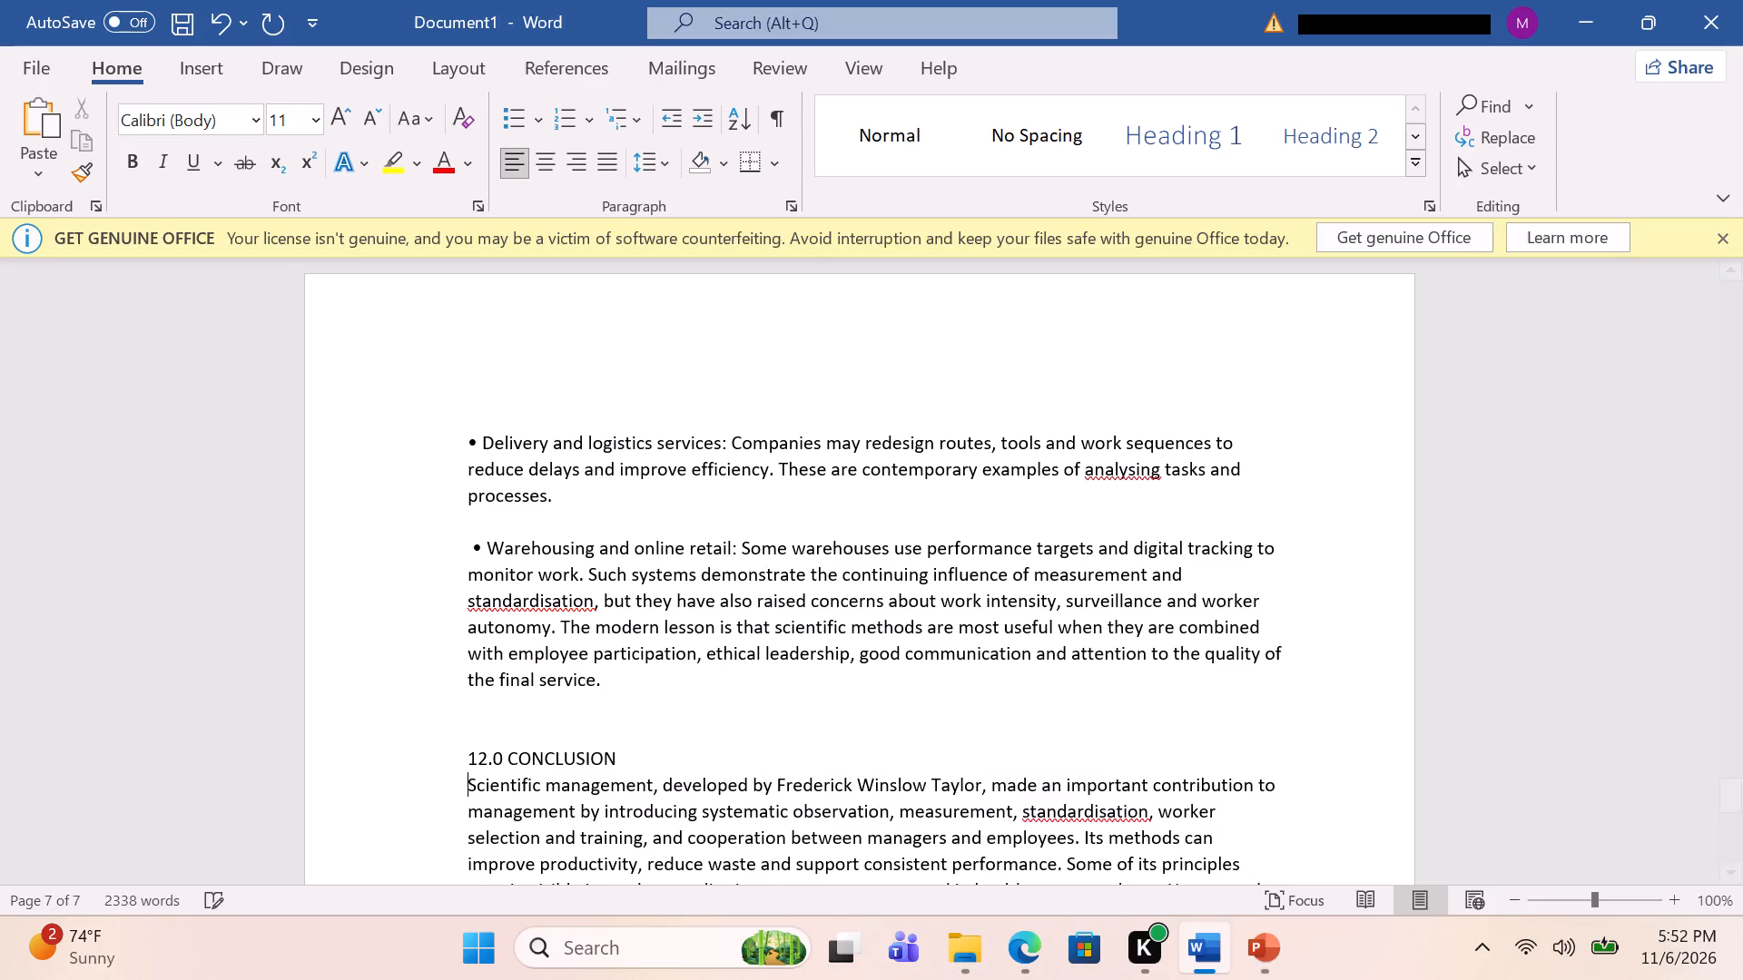
Make the 12.0 CONCLUSION heading bold.
{"action": "left_click_drag", "start_coordinate": [468, 759], "coordinate": [550, 761]}
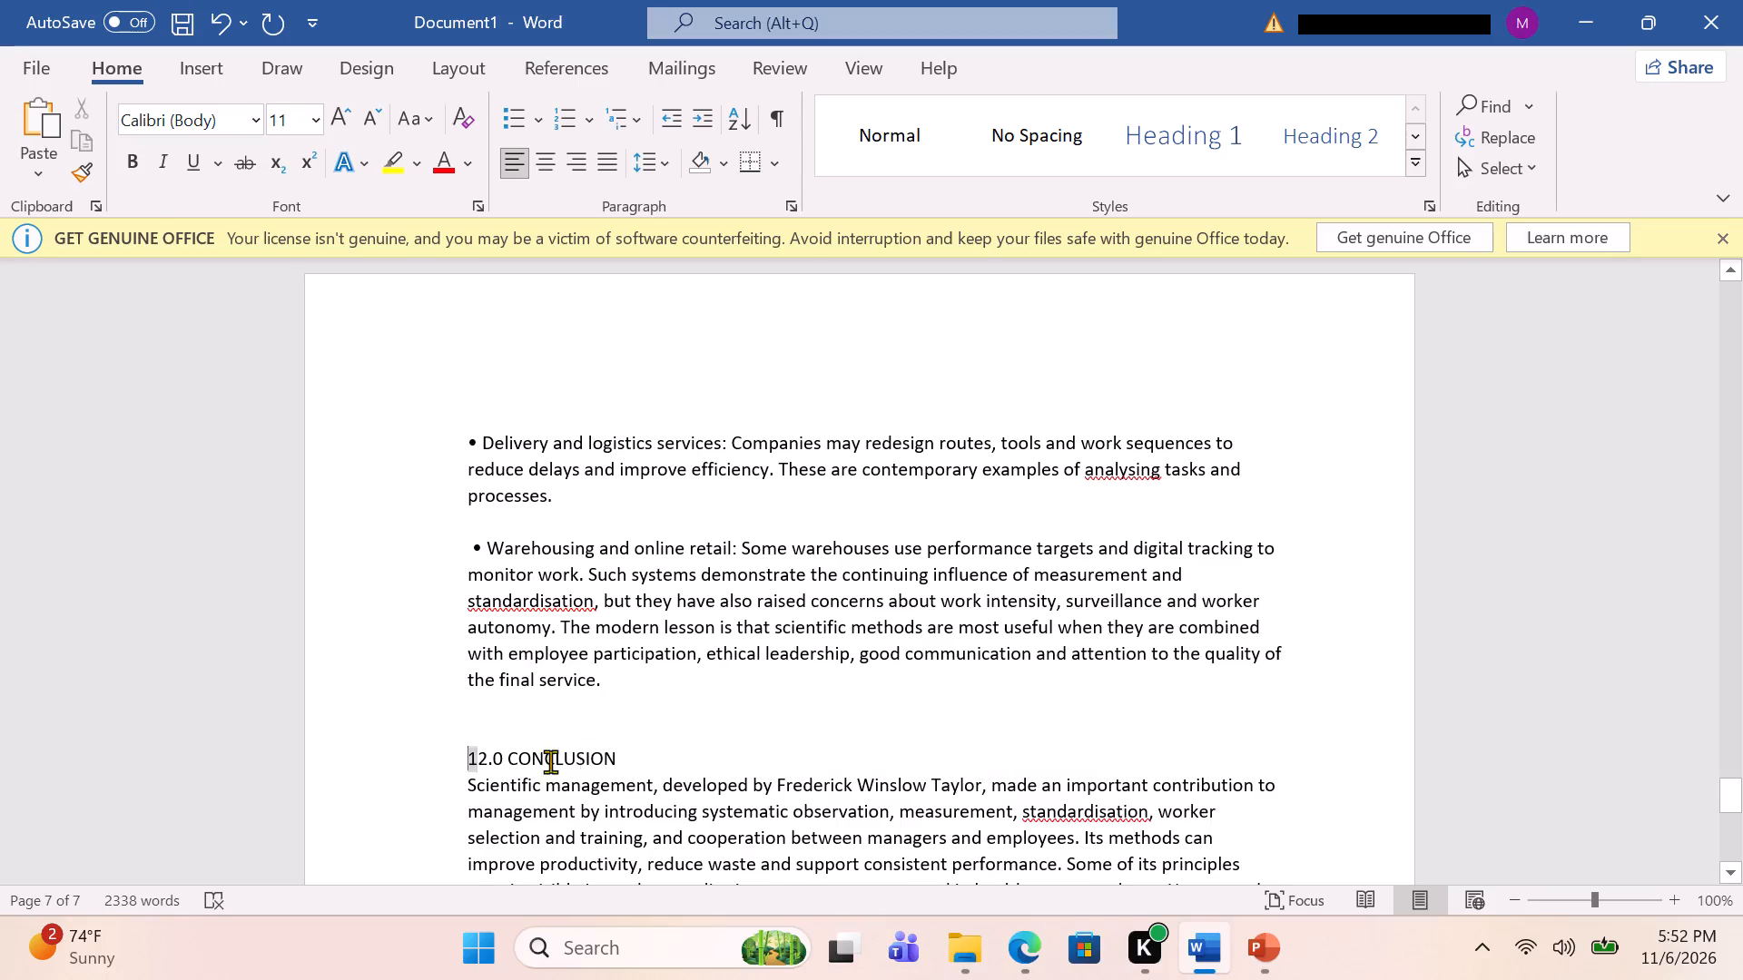
{"action": "left_click_drag", "start_coordinate": [550, 761], "coordinate": [654, 759]}
{"action": "left_click", "coordinate": [672, 718]}
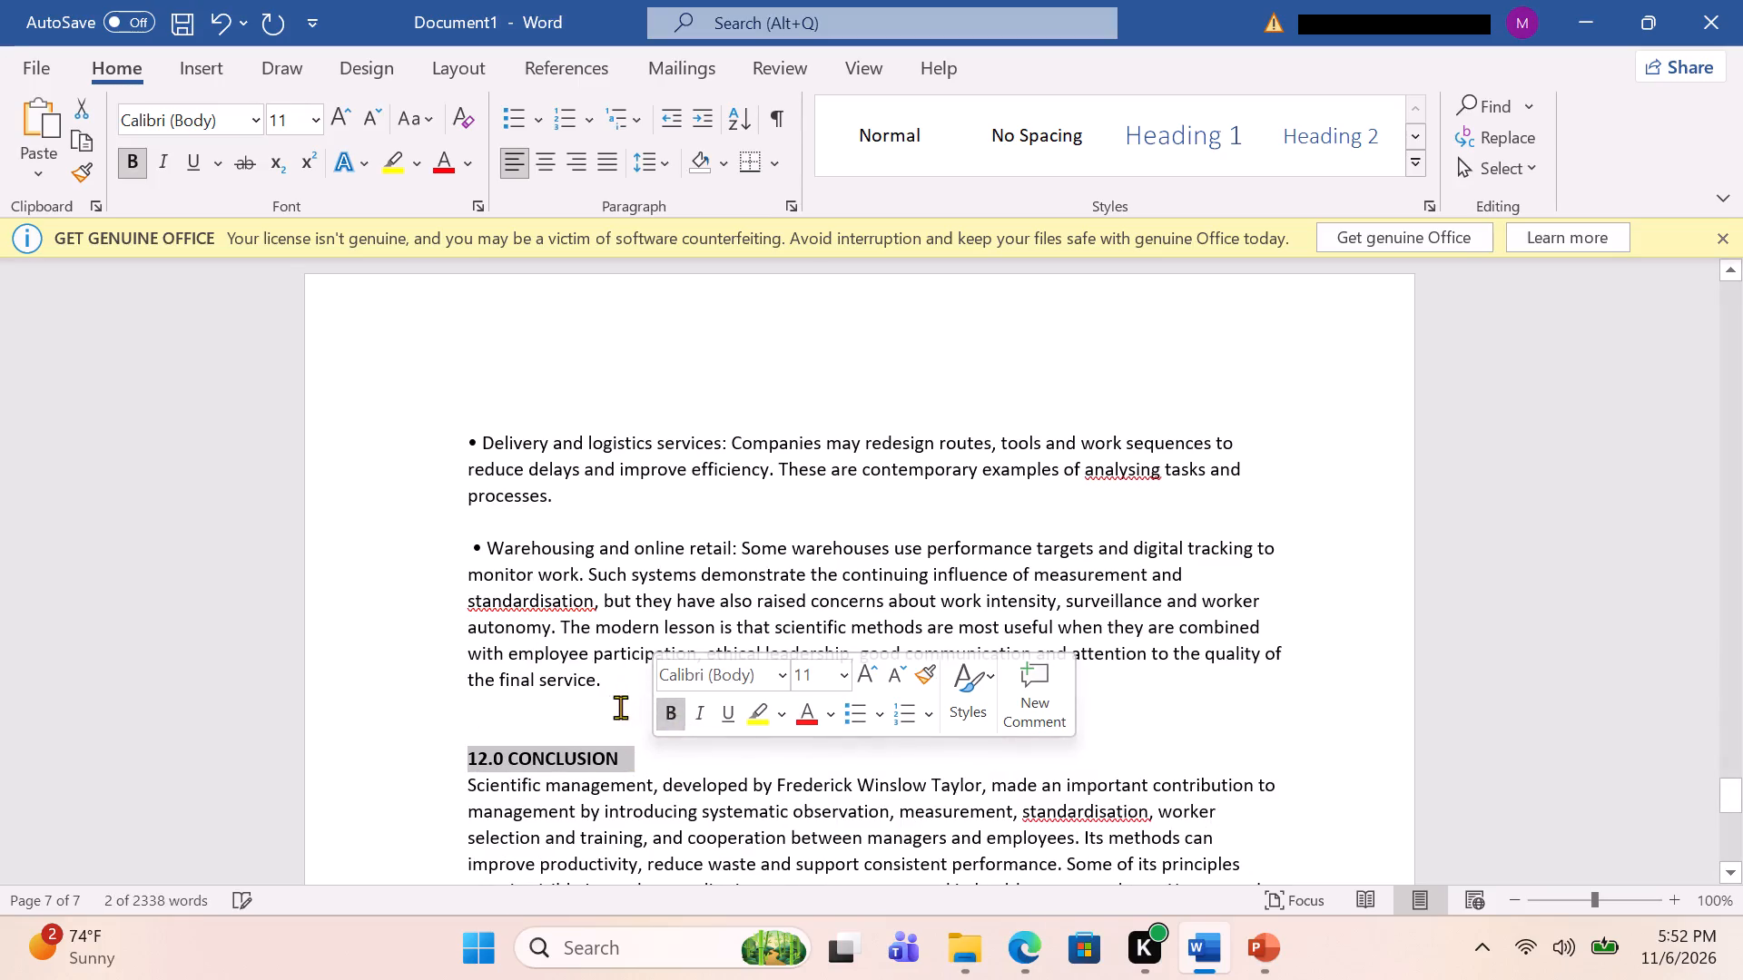
{"action": "left_click", "coordinate": [406, 674]}
{"action": "left_click", "coordinate": [295, 797]}
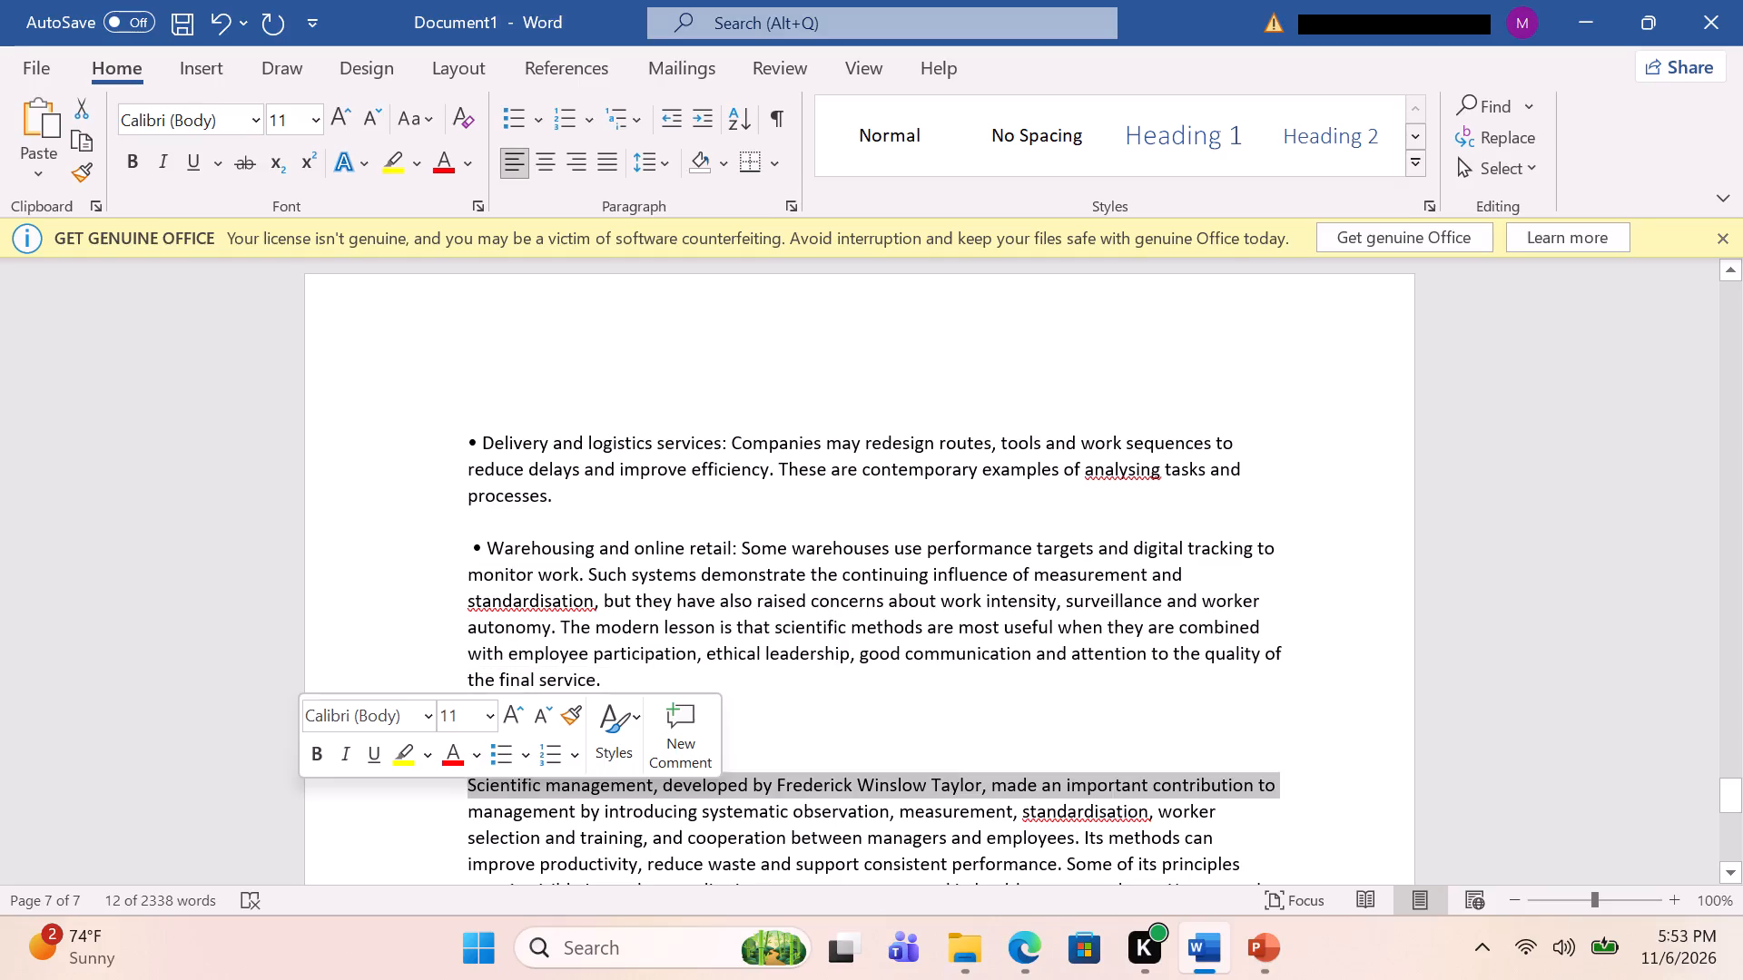
{"action": "left_click", "coordinate": [370, 658]}
Make the labels of the Warehousing and online retail and Delivery and logistics services bullets bold.
{"action": "left_click_drag", "start_coordinate": [479, 526], "coordinate": [444, 512]}
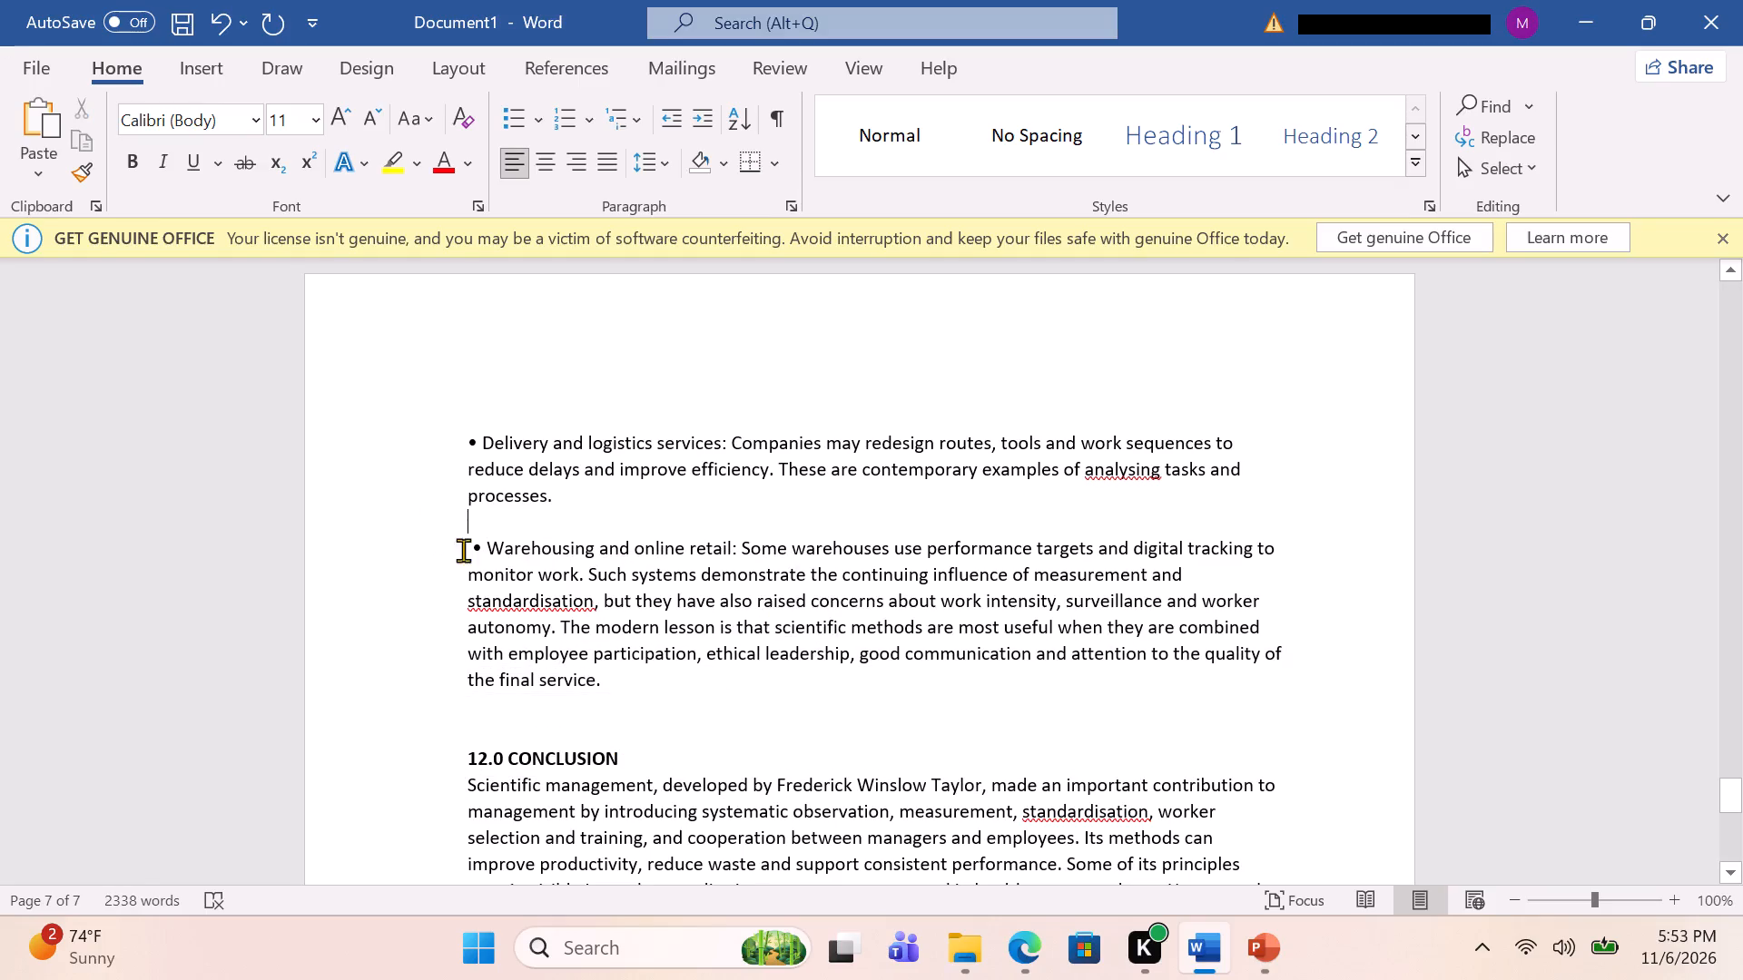
{"action": "left_click", "coordinate": [472, 554]}
{"action": "left_click_drag", "start_coordinate": [473, 542], "coordinate": [757, 535]}
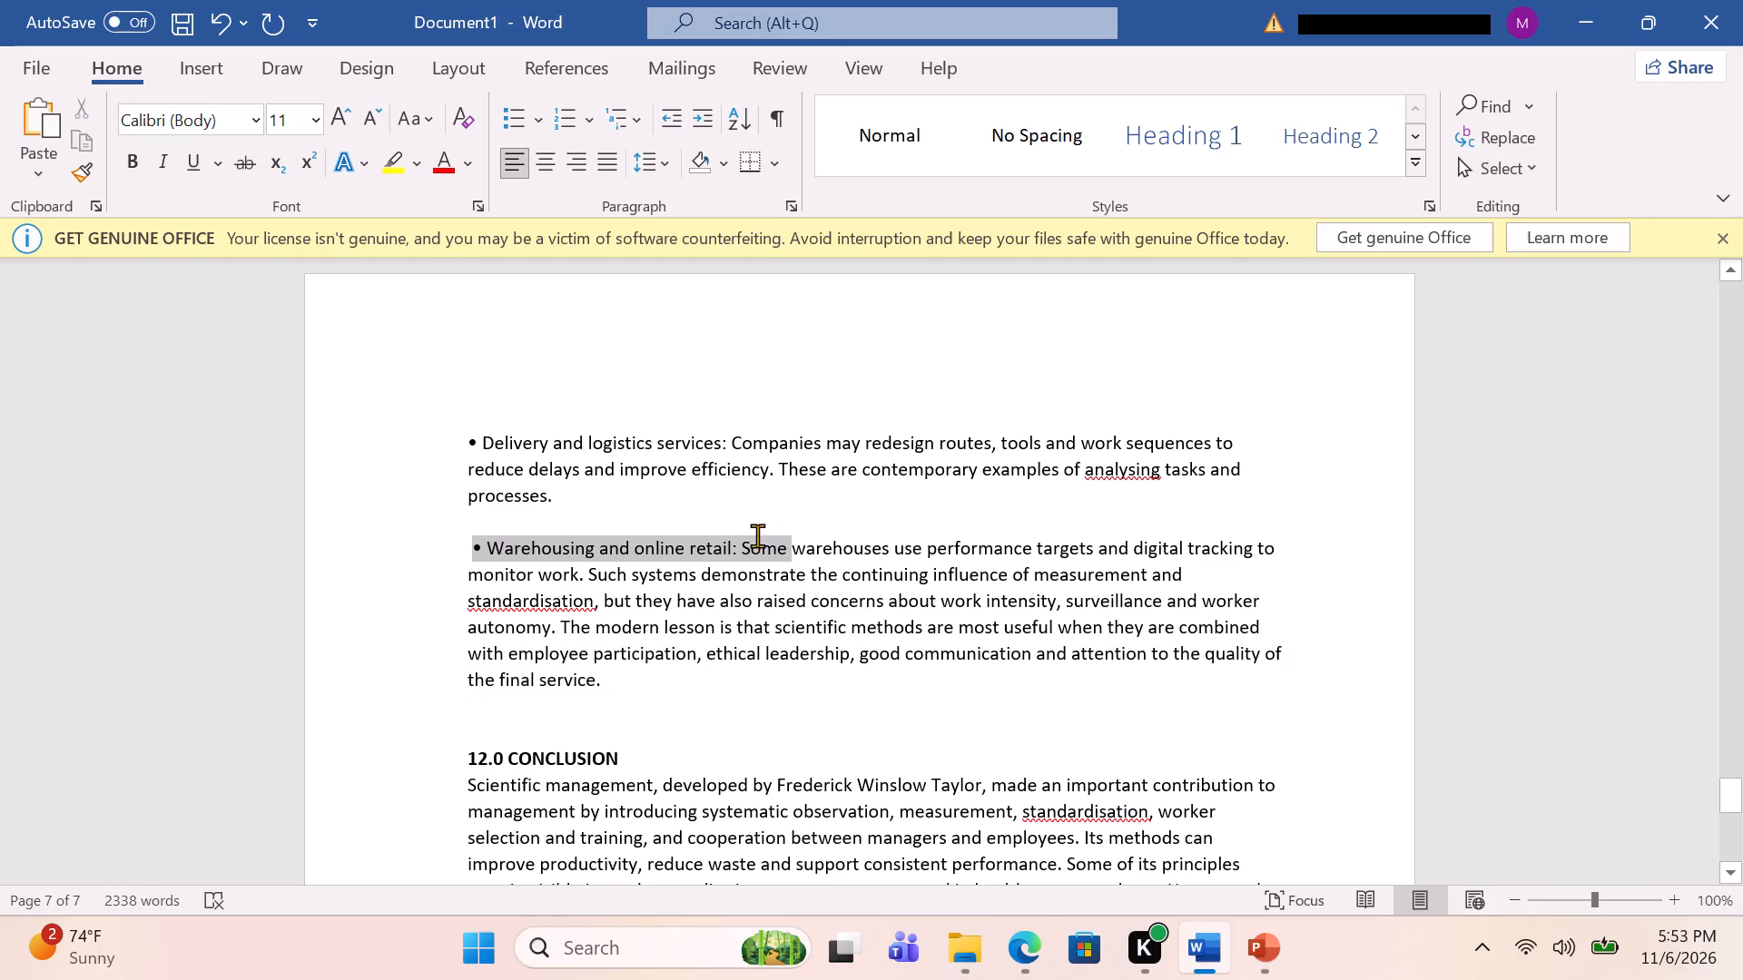
{"action": "left_click_drag", "start_coordinate": [757, 535], "coordinate": [726, 554]}
{"action": "left_click", "coordinate": [740, 517]}
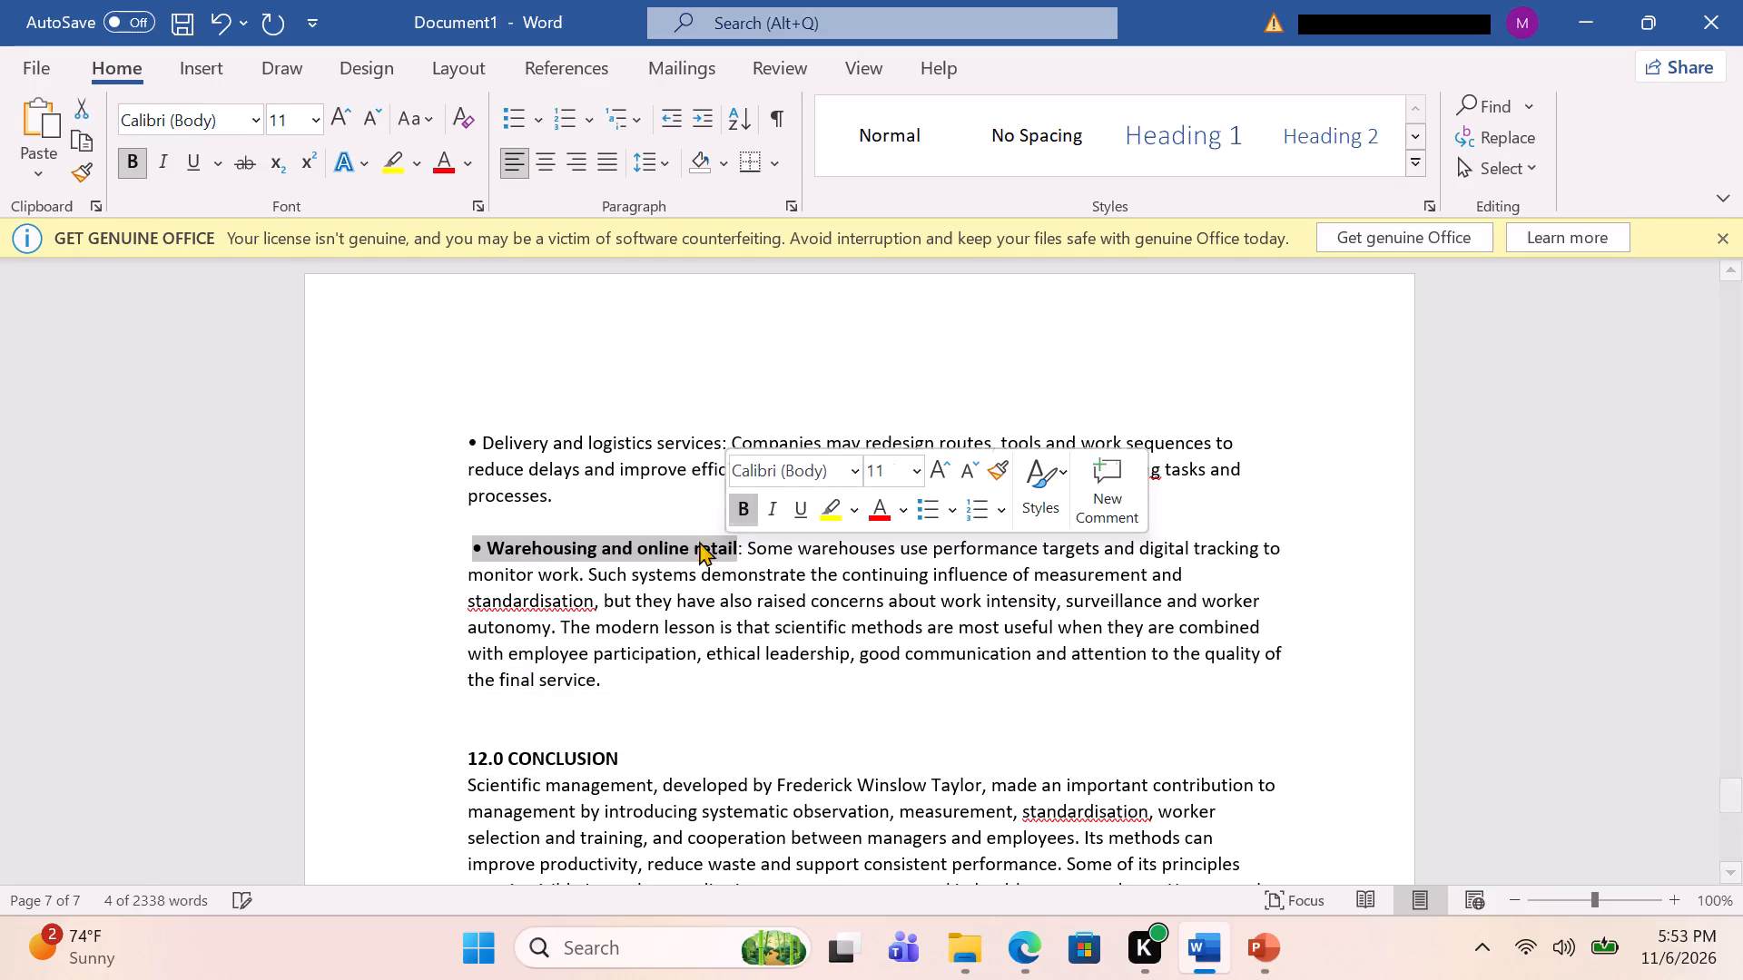
{"action": "scroll", "coordinate": [612, 513], "scroll_direction": "up", "scroll_amount": 1}
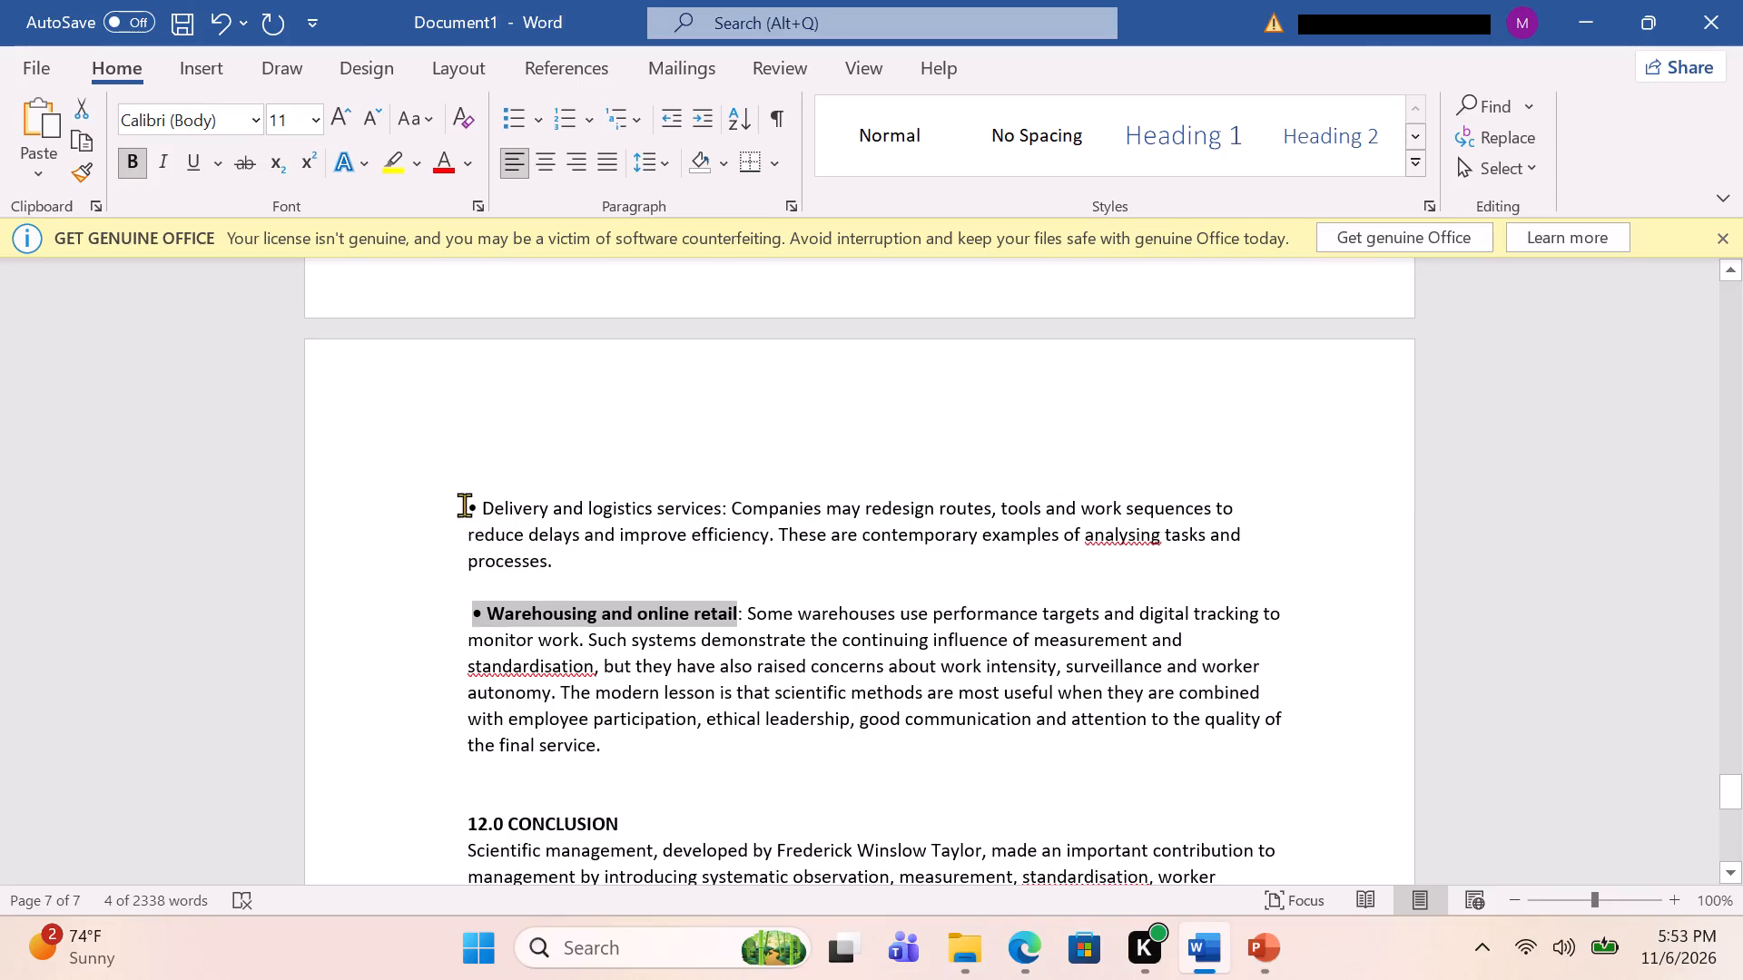
{"action": "left_click_drag", "start_coordinate": [464, 505], "coordinate": [731, 511]}
{"action": "left_click", "coordinate": [734, 467]}
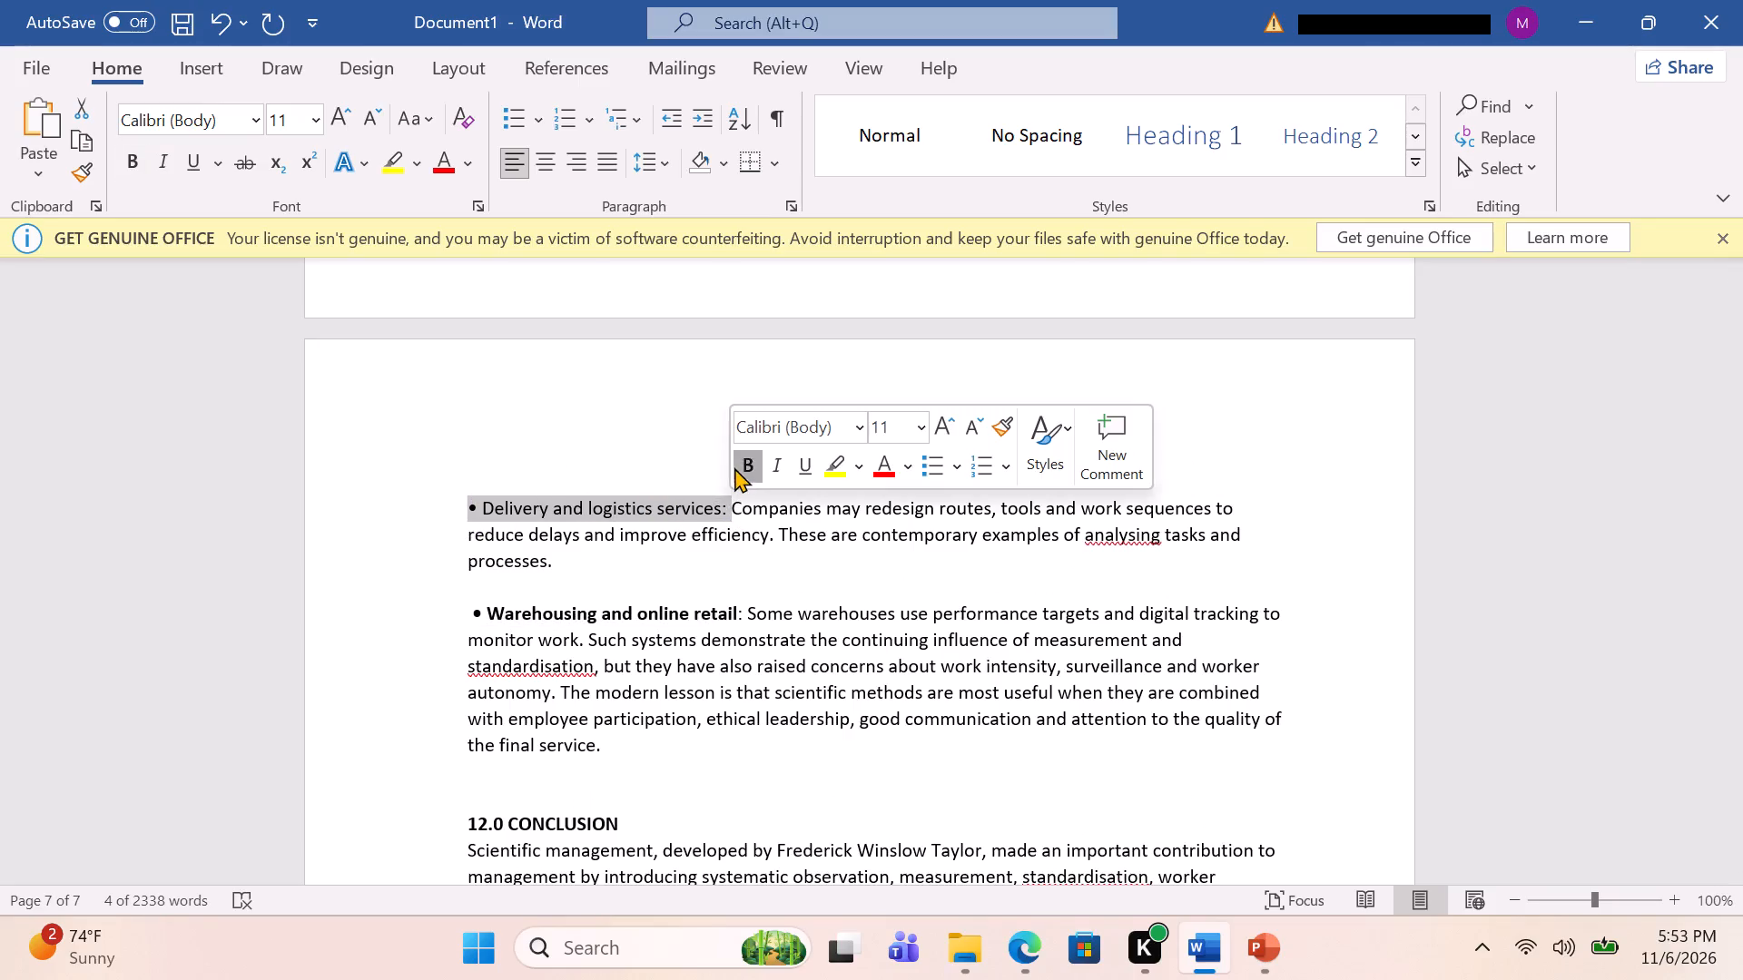
{"action": "left_click", "coordinate": [561, 487]}
{"action": "scroll", "coordinate": [594, 500], "scroll_direction": "up", "scroll_amount": 6}
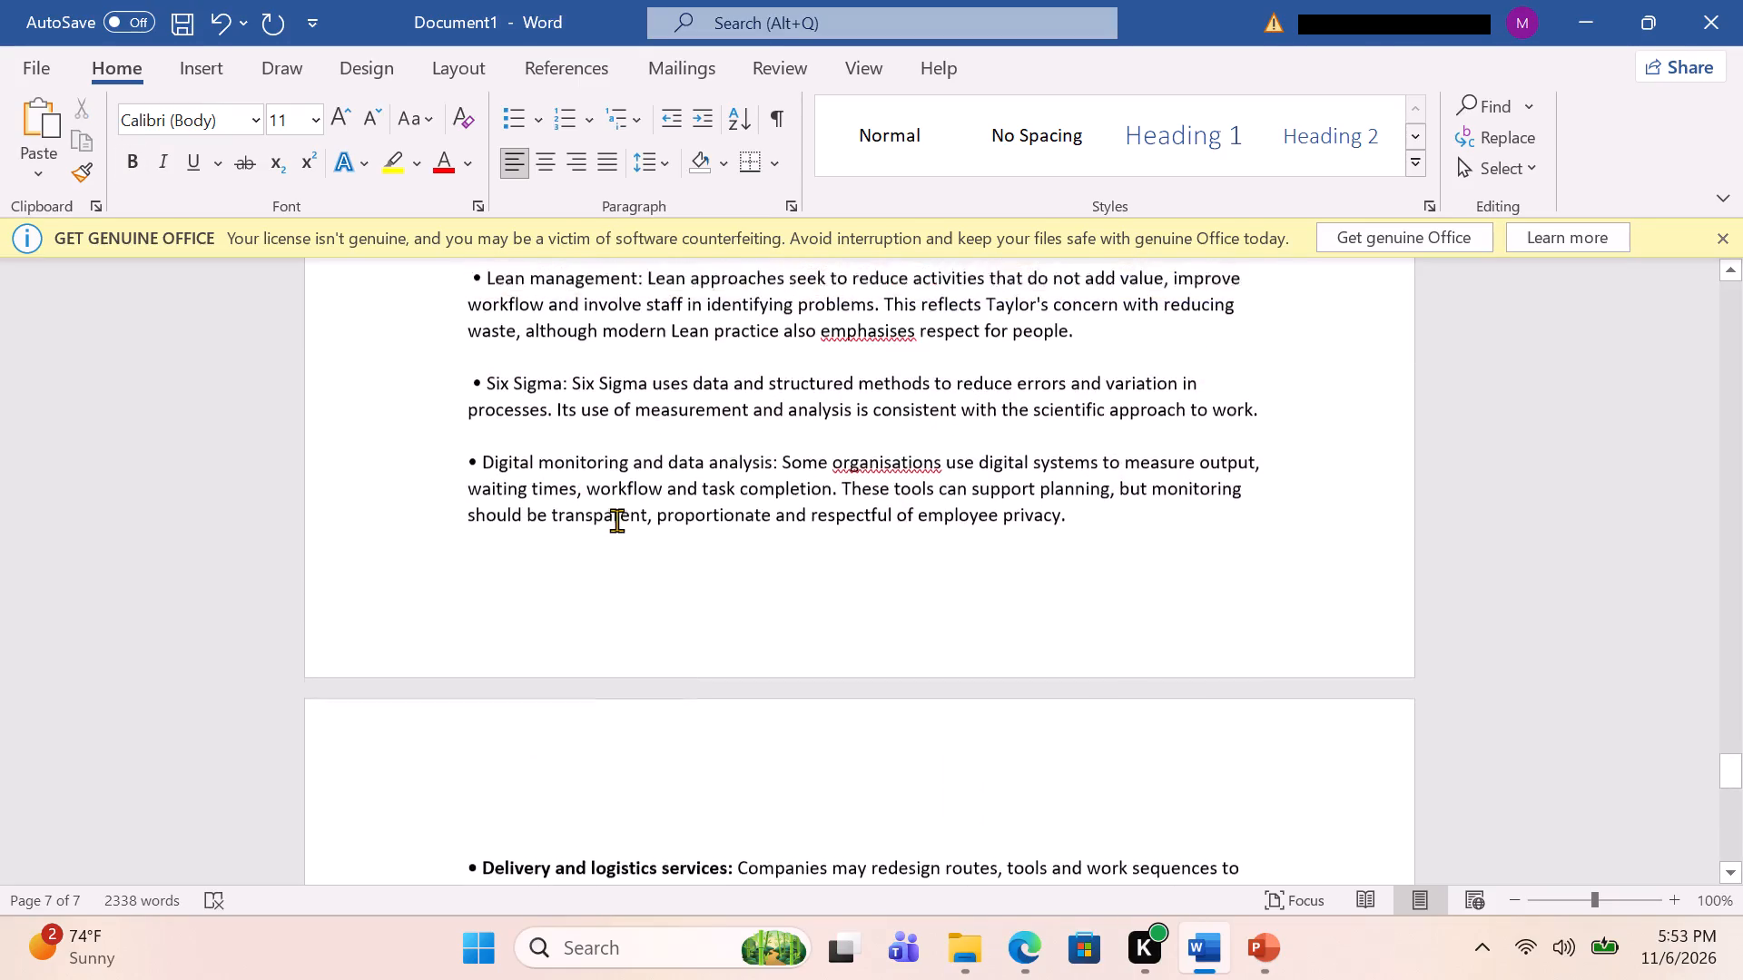
Make the labels of the Digital monitoring and data analysis, Six Sigma and Lean management bullets in section 11.0 bold.
{"action": "scroll", "coordinate": [616, 520], "scroll_direction": "up", "scroll_amount": 1}
{"action": "left_click_drag", "start_coordinate": [461, 562], "coordinate": [760, 565]}
{"action": "left_click", "coordinate": [777, 536]}
{"action": "scroll", "coordinate": [548, 566], "scroll_direction": "up", "scroll_amount": 2}
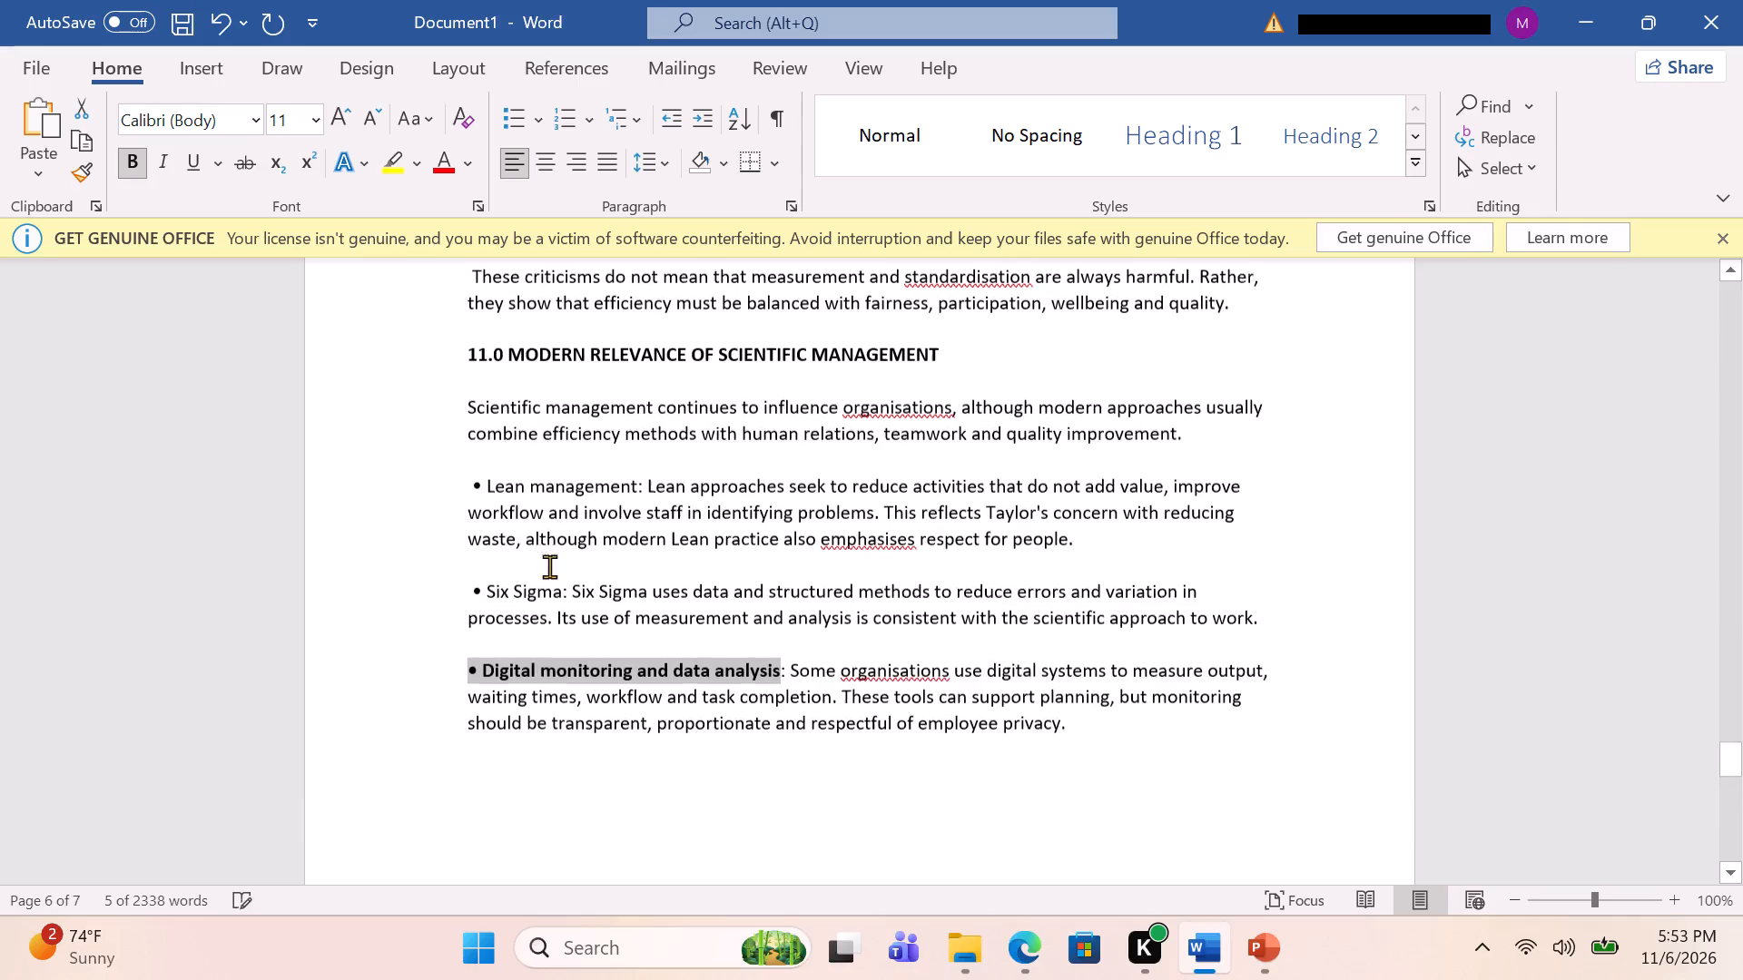
{"action": "left_click_drag", "start_coordinate": [458, 605], "coordinate": [550, 609]}
{"action": "left_click", "coordinate": [561, 578]}
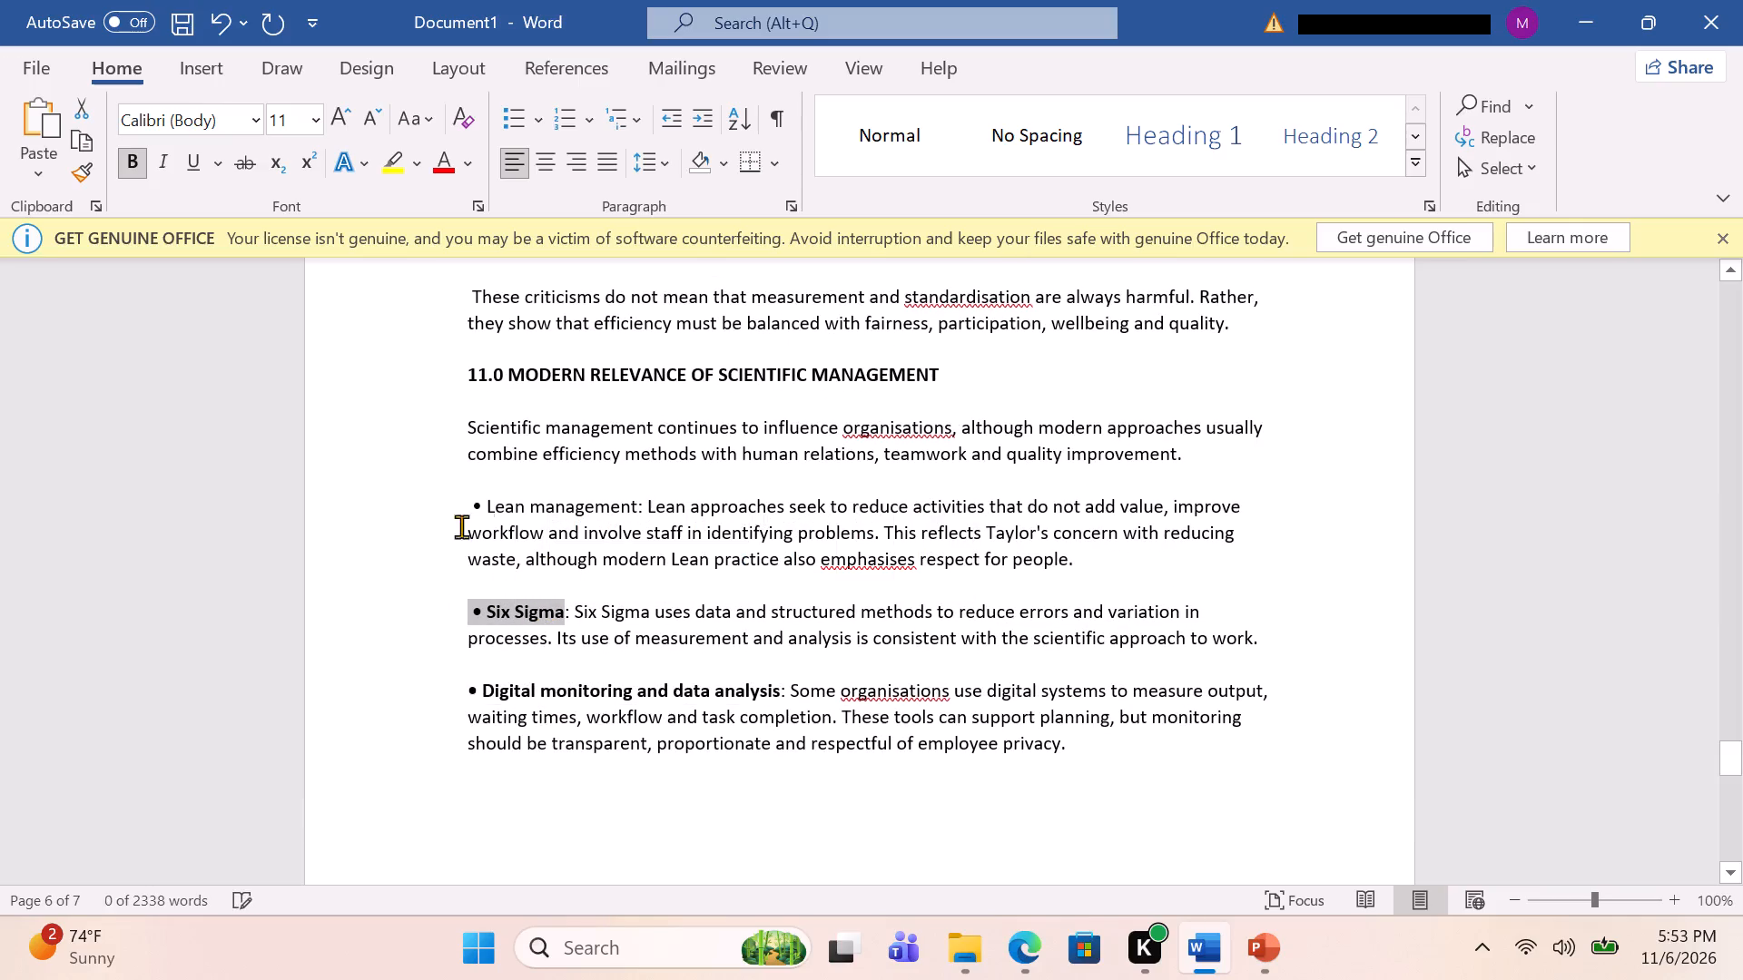
{"action": "left_click_drag", "start_coordinate": [477, 511], "coordinate": [632, 514]}
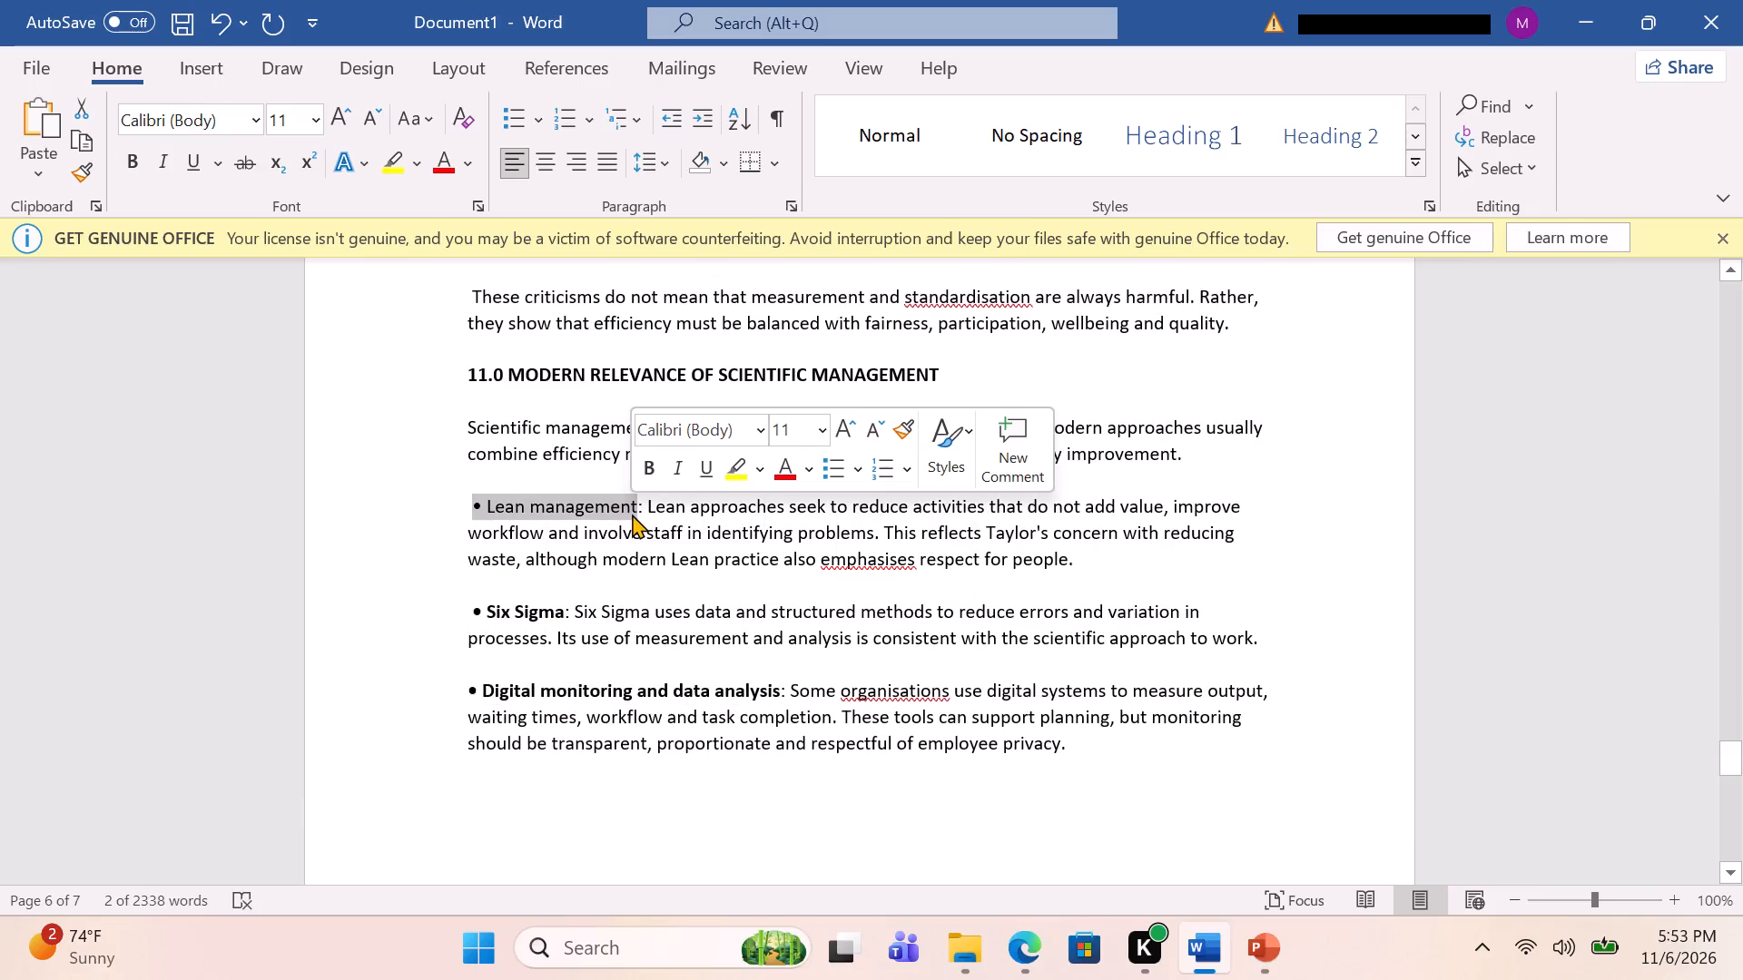
{"action": "left_click", "coordinate": [648, 475]}
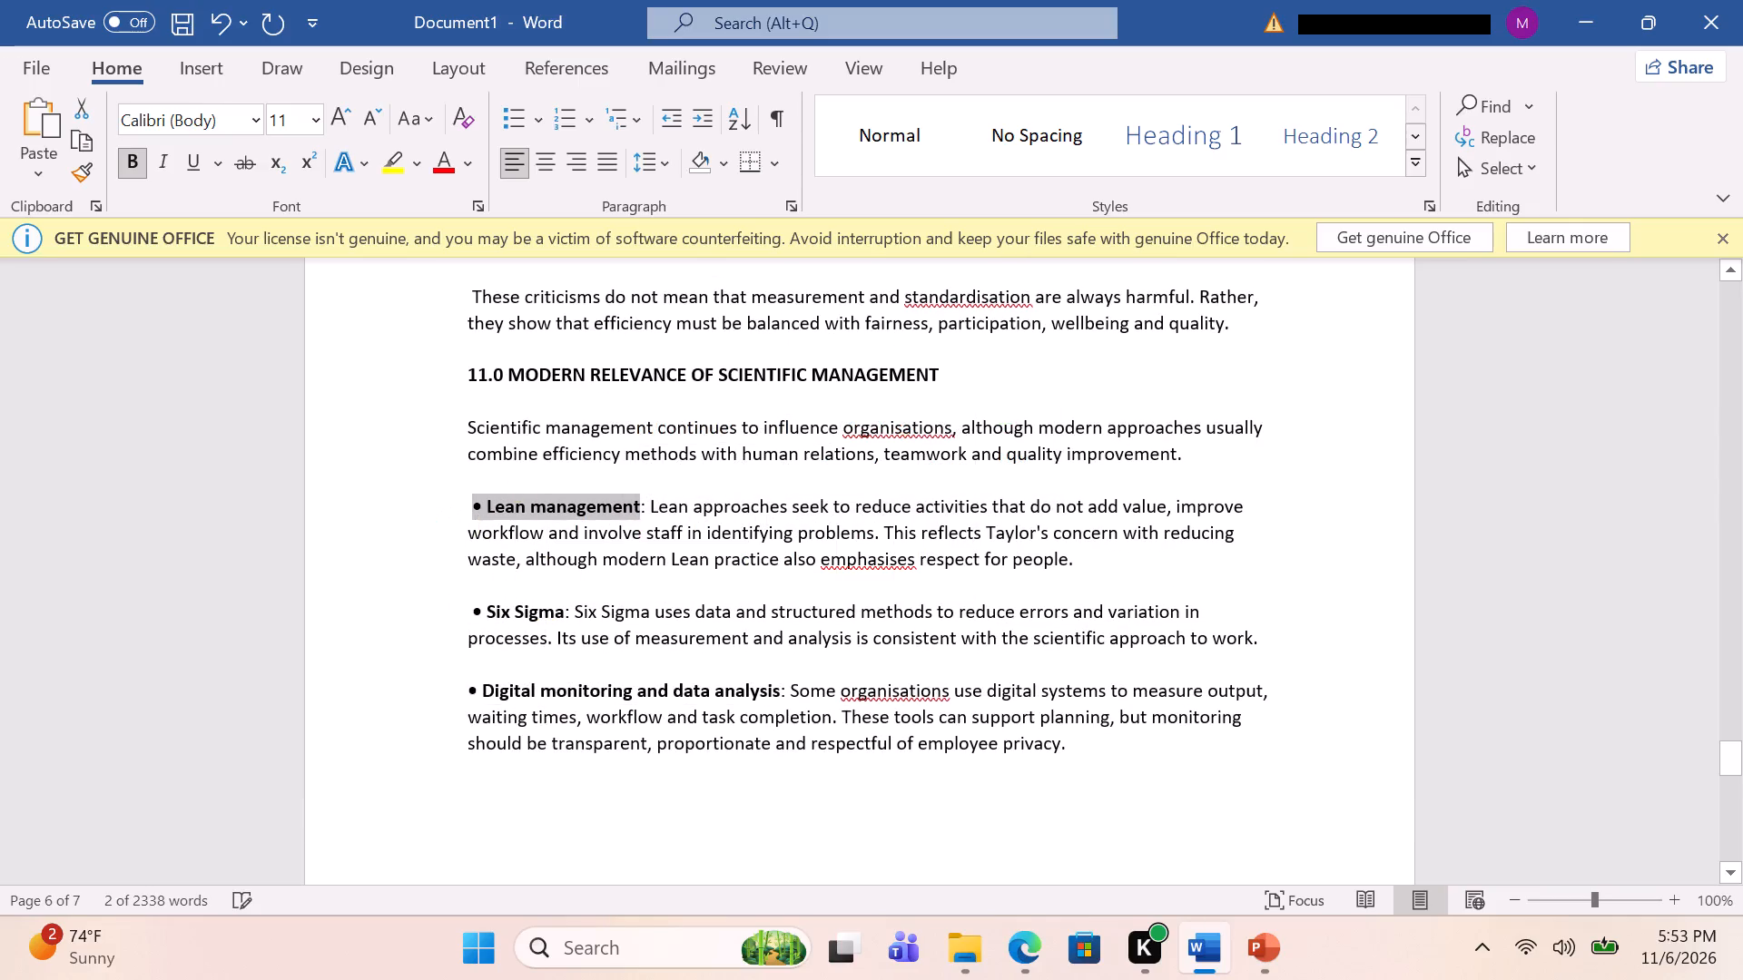
{"action": "left_click", "coordinate": [390, 535]}
{"action": "left_click", "coordinate": [376, 649]}
{"action": "left_click", "coordinate": [315, 730]}
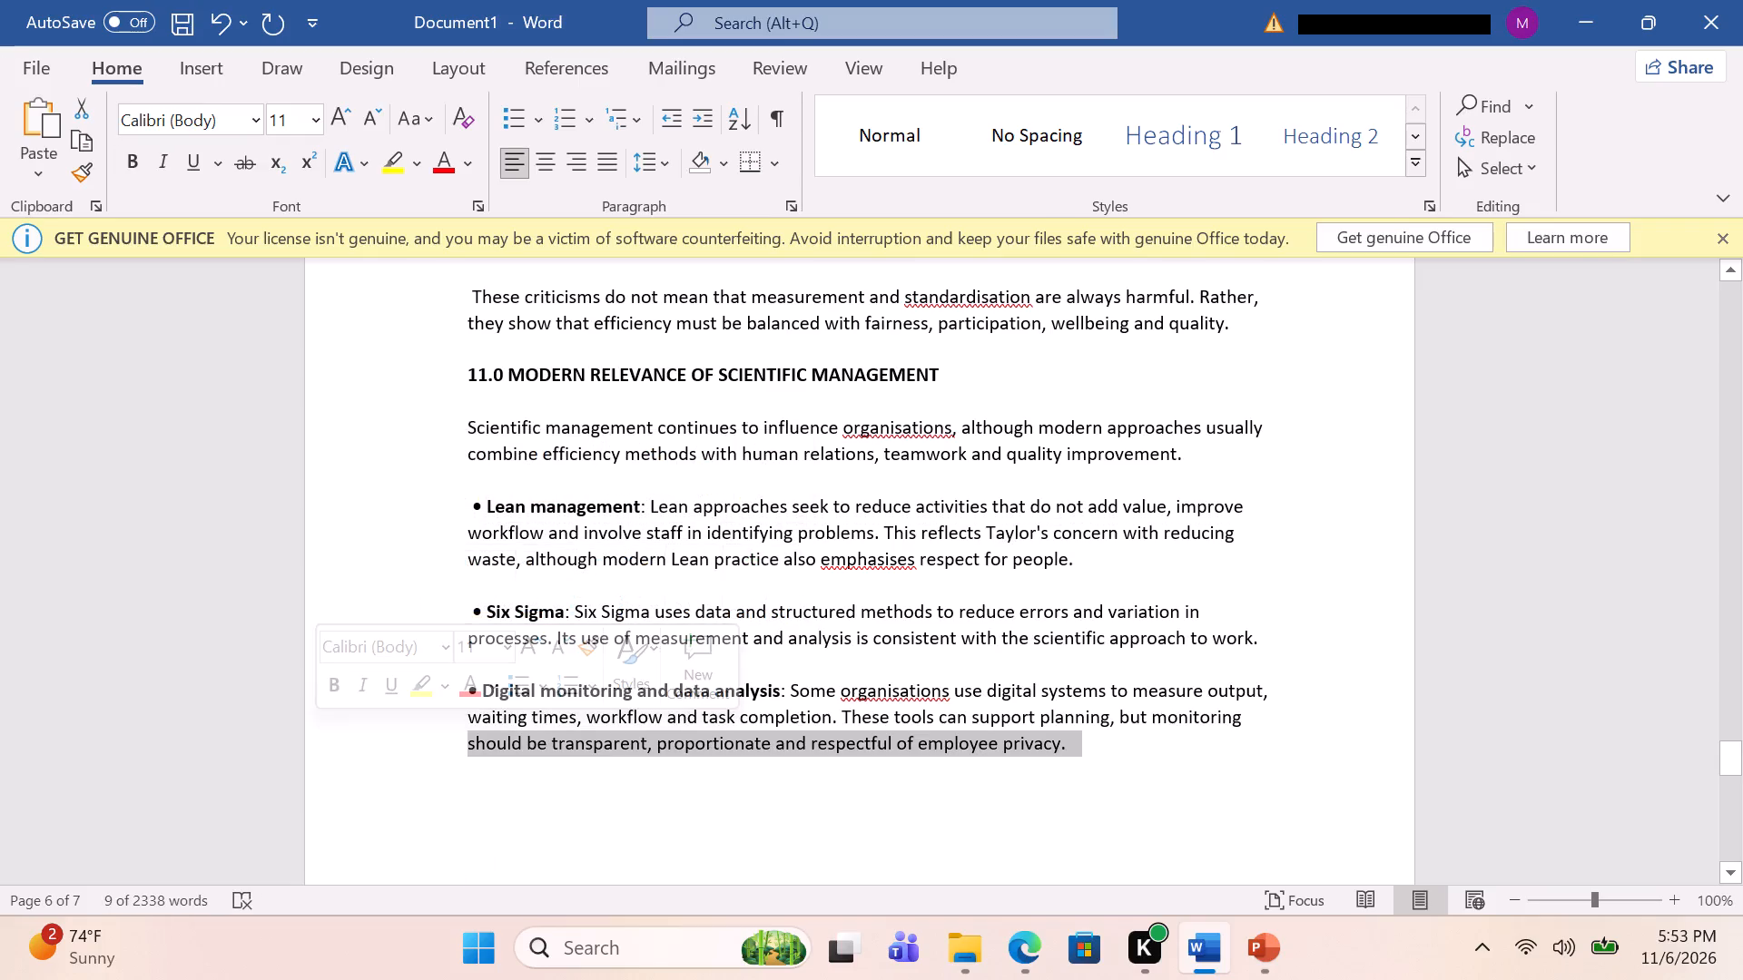
{"action": "left_click", "coordinate": [477, 869]}
Split the 12.0 CONCLUSION text into two paragraphs before "However, the theory has limitations", with a blank line between them.
{"action": "scroll", "coordinate": [464, 861], "scroll_direction": "up", "scroll_amount": 3}
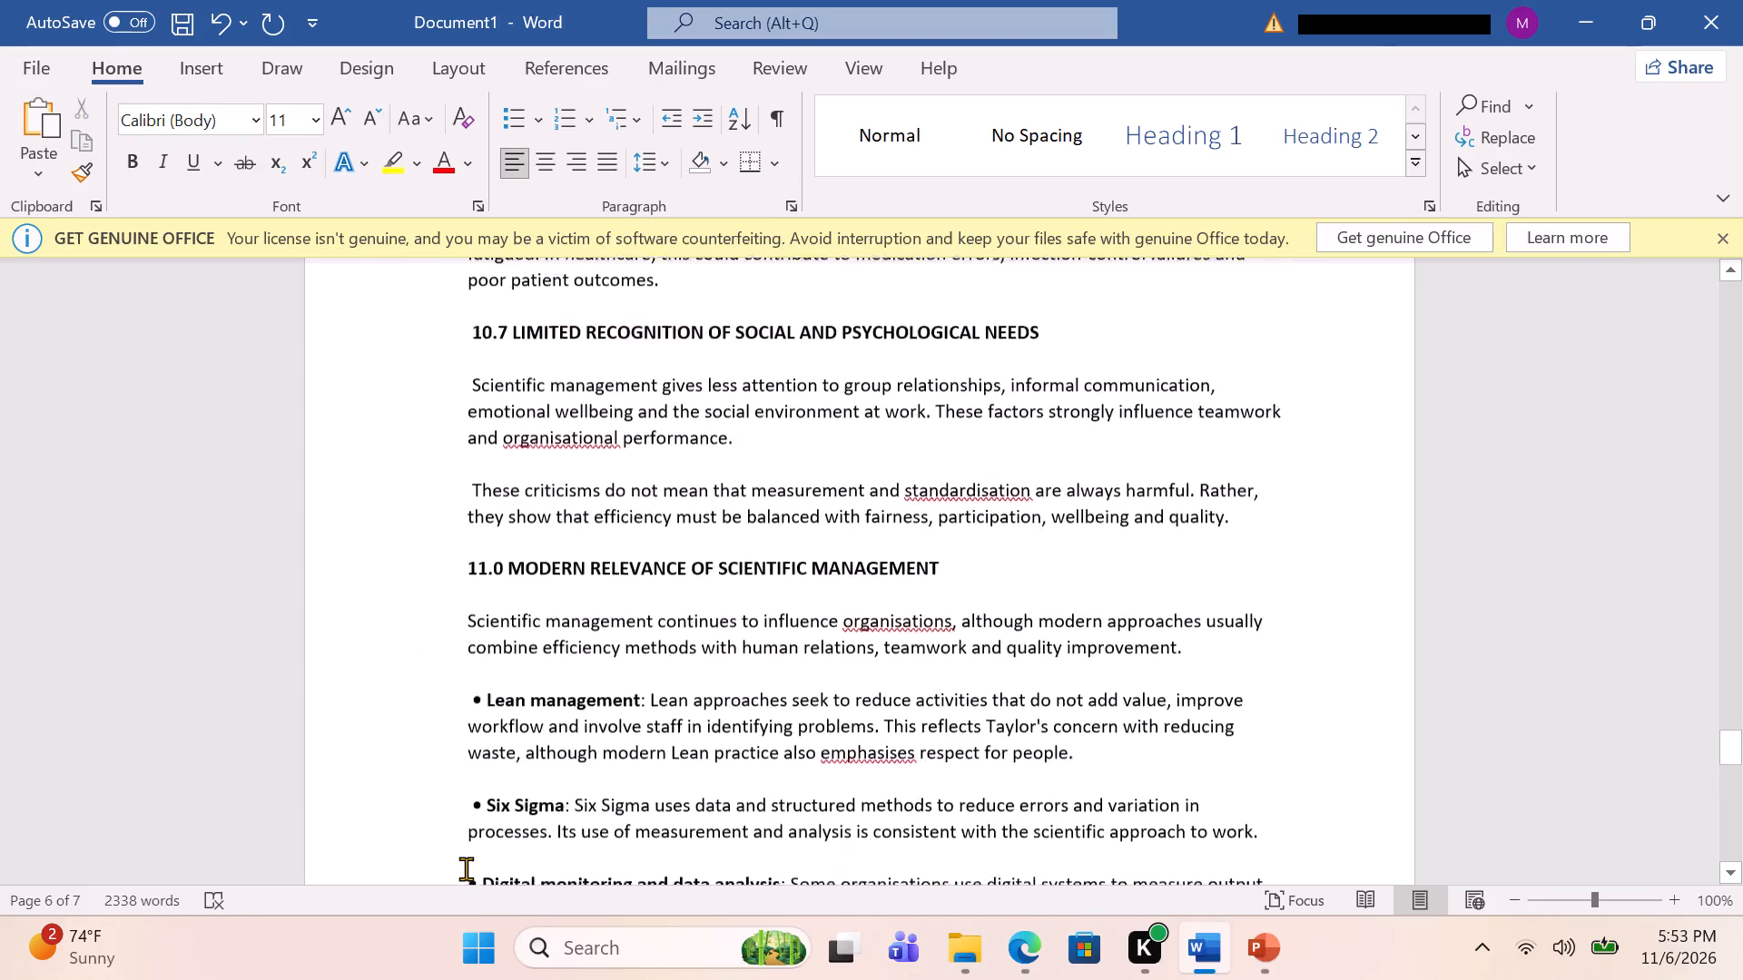
{"action": "scroll", "coordinate": [471, 870], "scroll_direction": "down", "scroll_amount": 4}
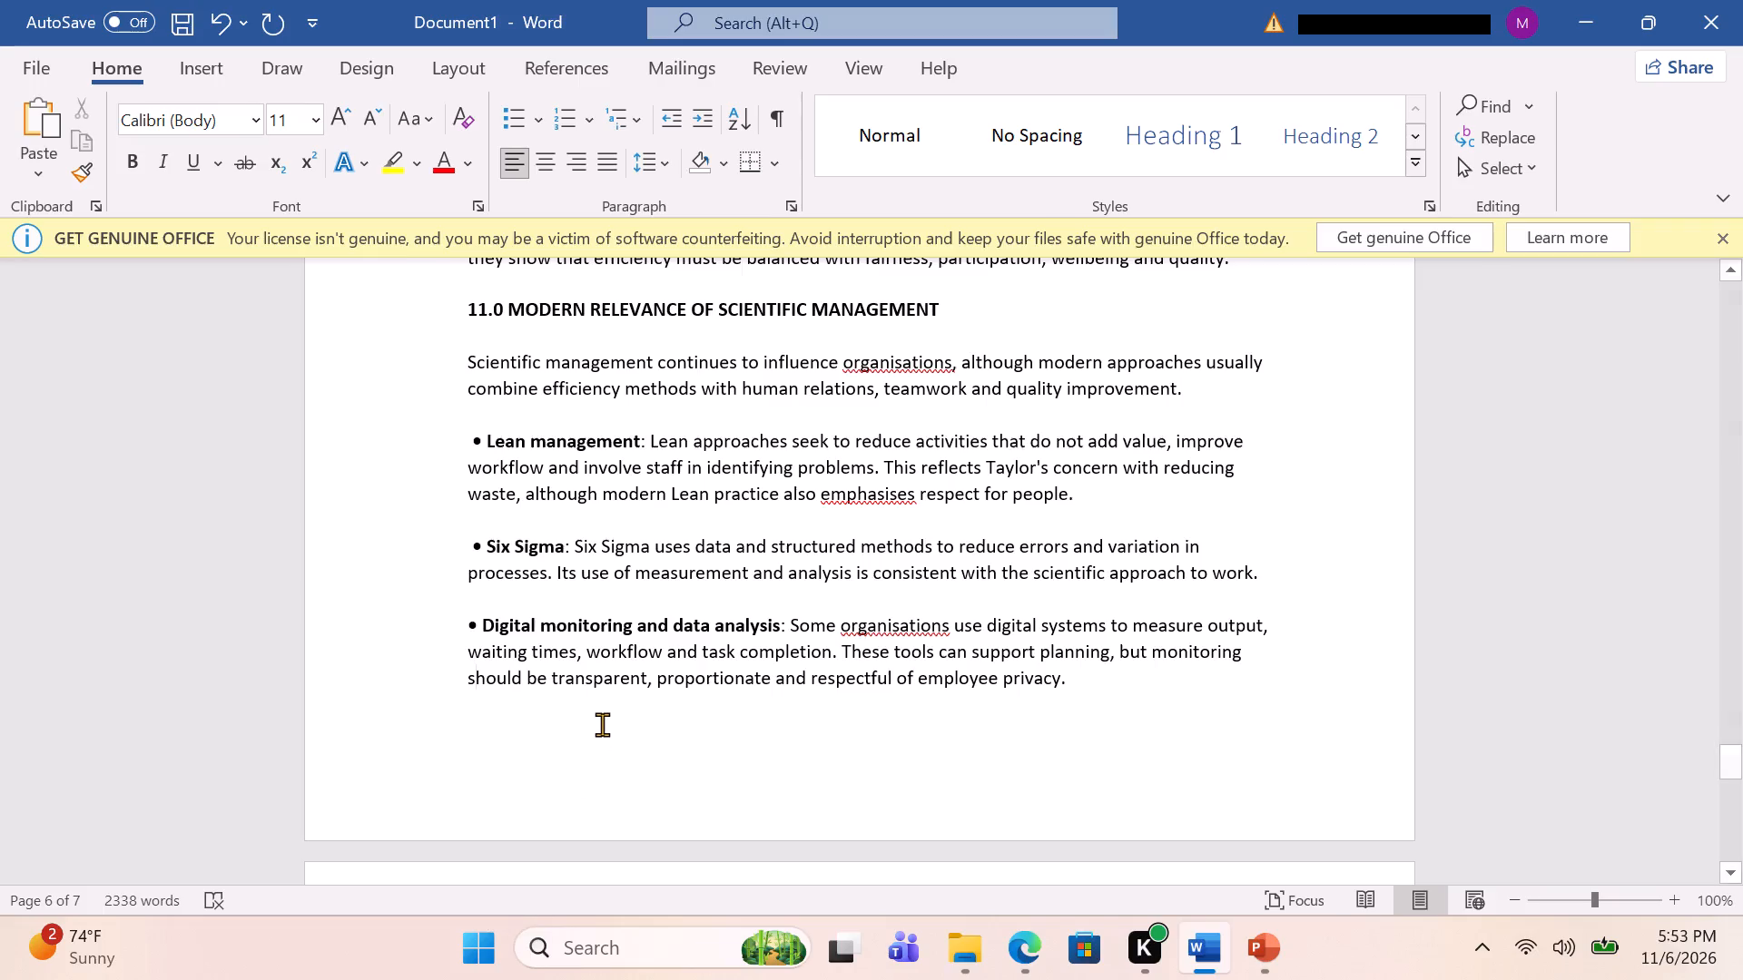
{"action": "scroll", "coordinate": [601, 720], "scroll_direction": "down", "scroll_amount": 13}
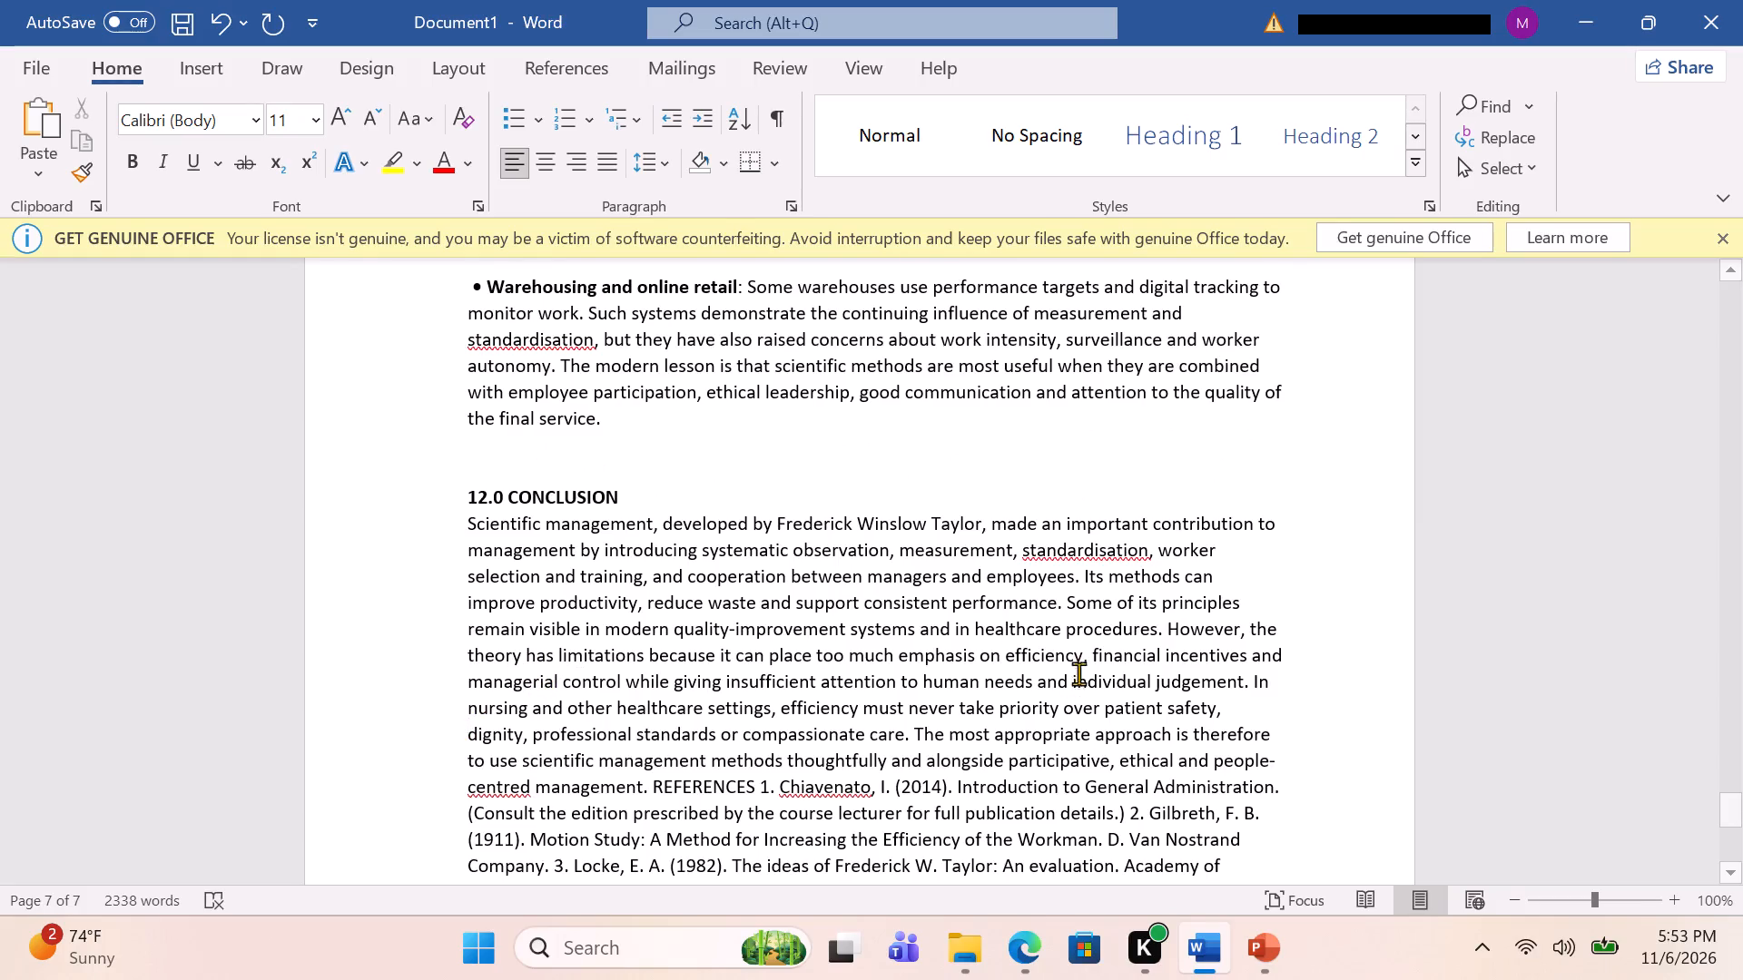
{"action": "left_click", "coordinate": [1167, 625]}
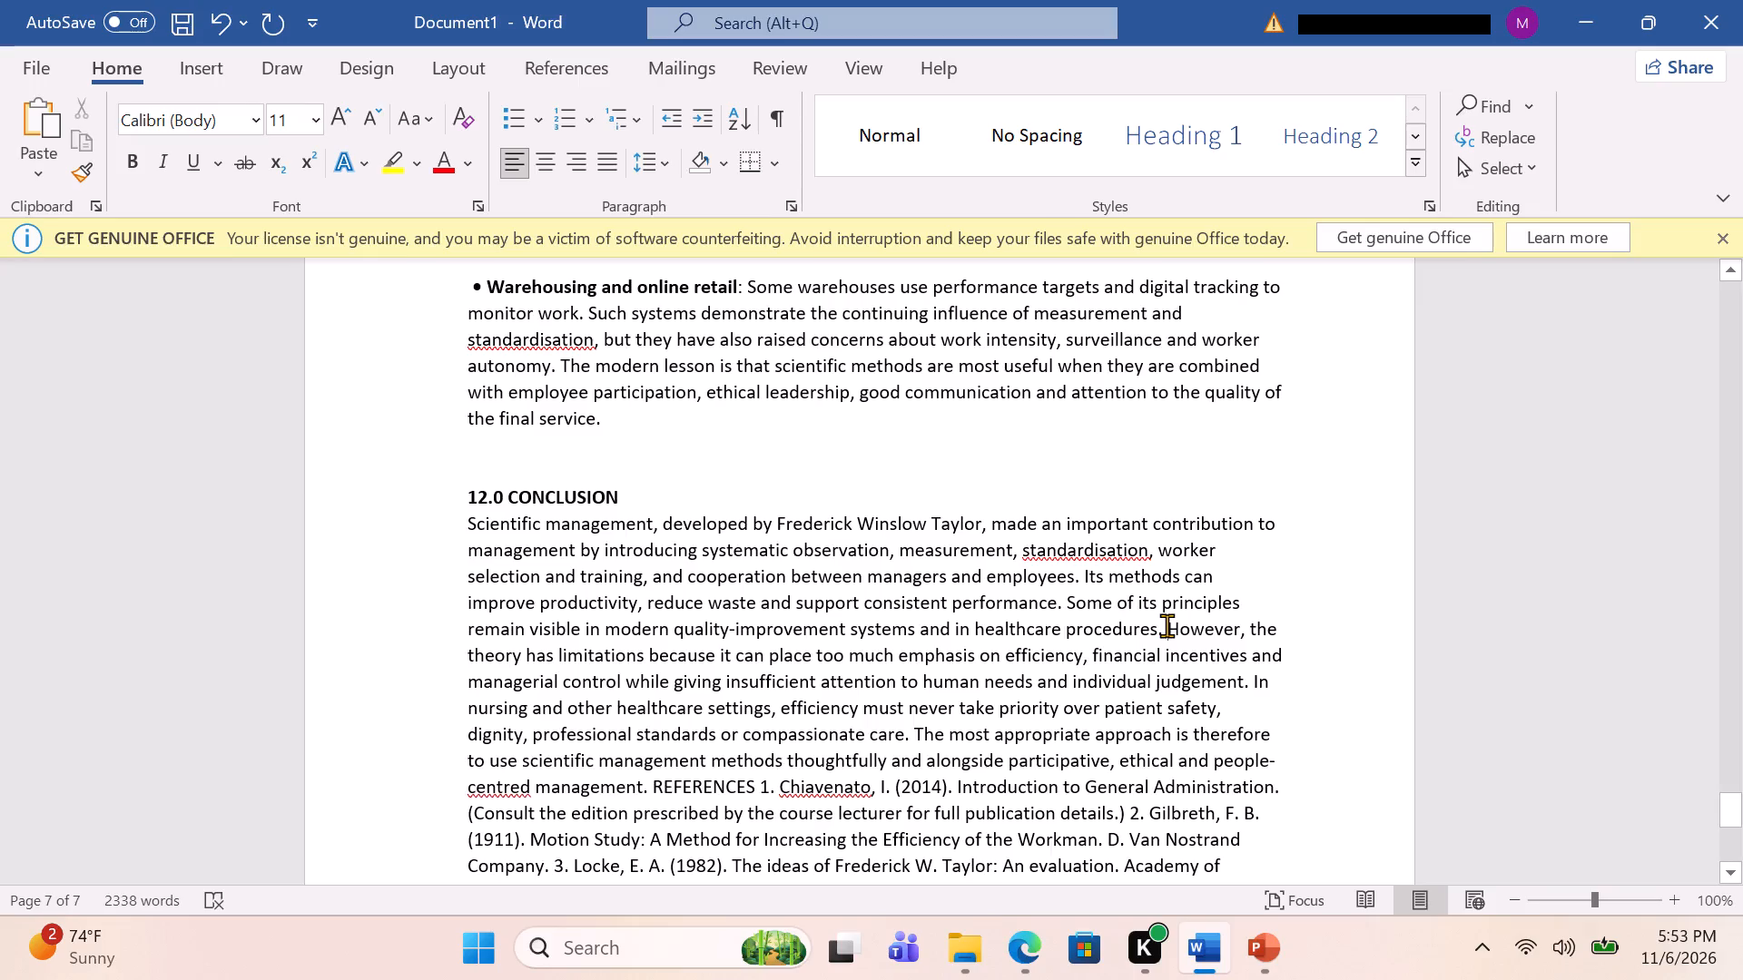
{"action": "key", "text": "Return"}
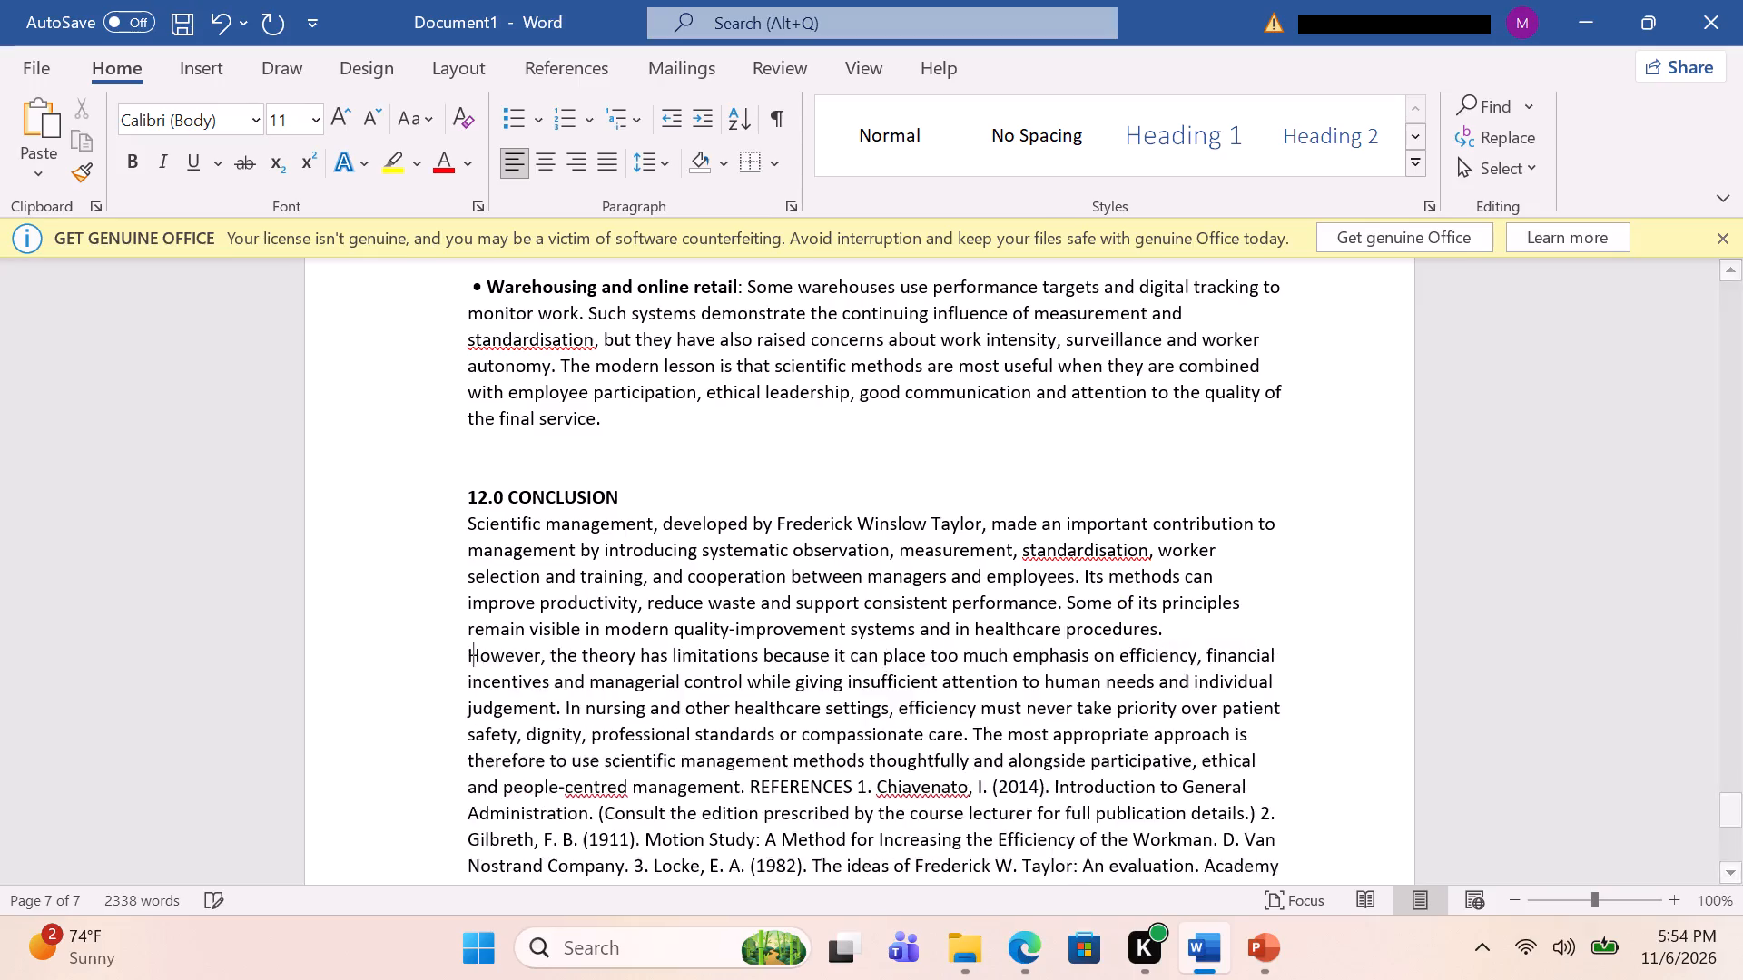
{"action": "key", "text": "Return"}
Set REFERENCES apart from the conclusion as a bold heading on its own line, with two blank lines above and one below.
{"action": "scroll", "coordinate": [1126, 640], "scroll_direction": "down", "scroll_amount": 3}
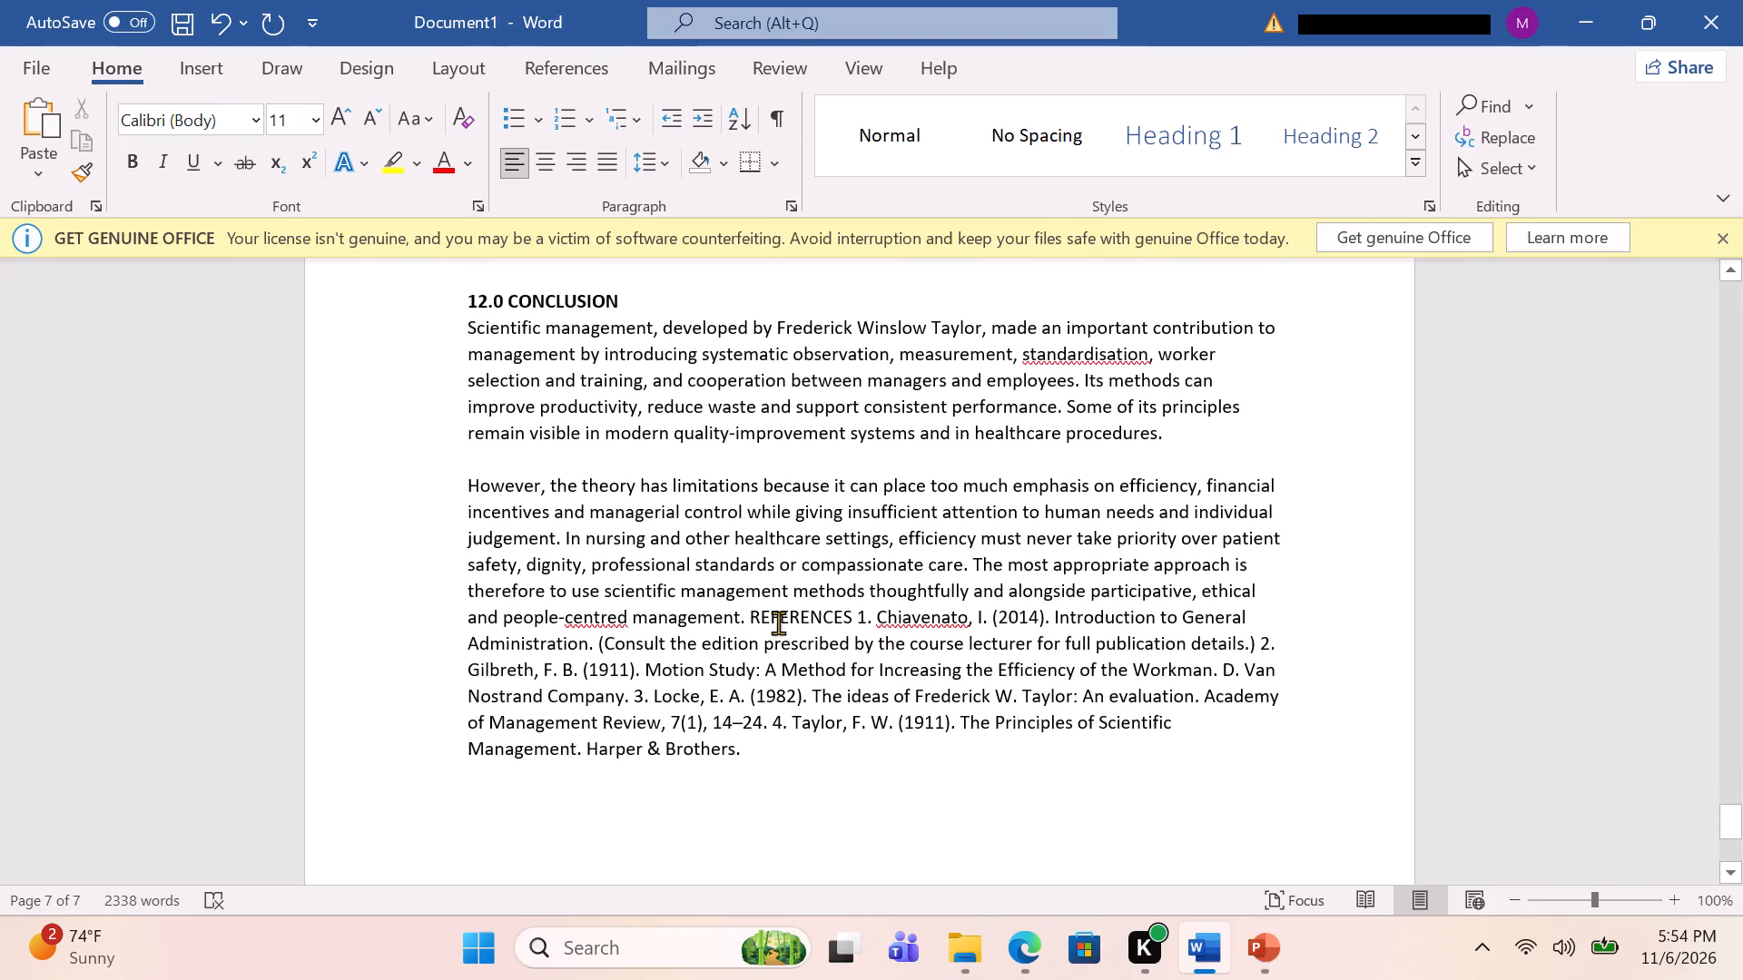
{"action": "left_click", "coordinate": [750, 612]}
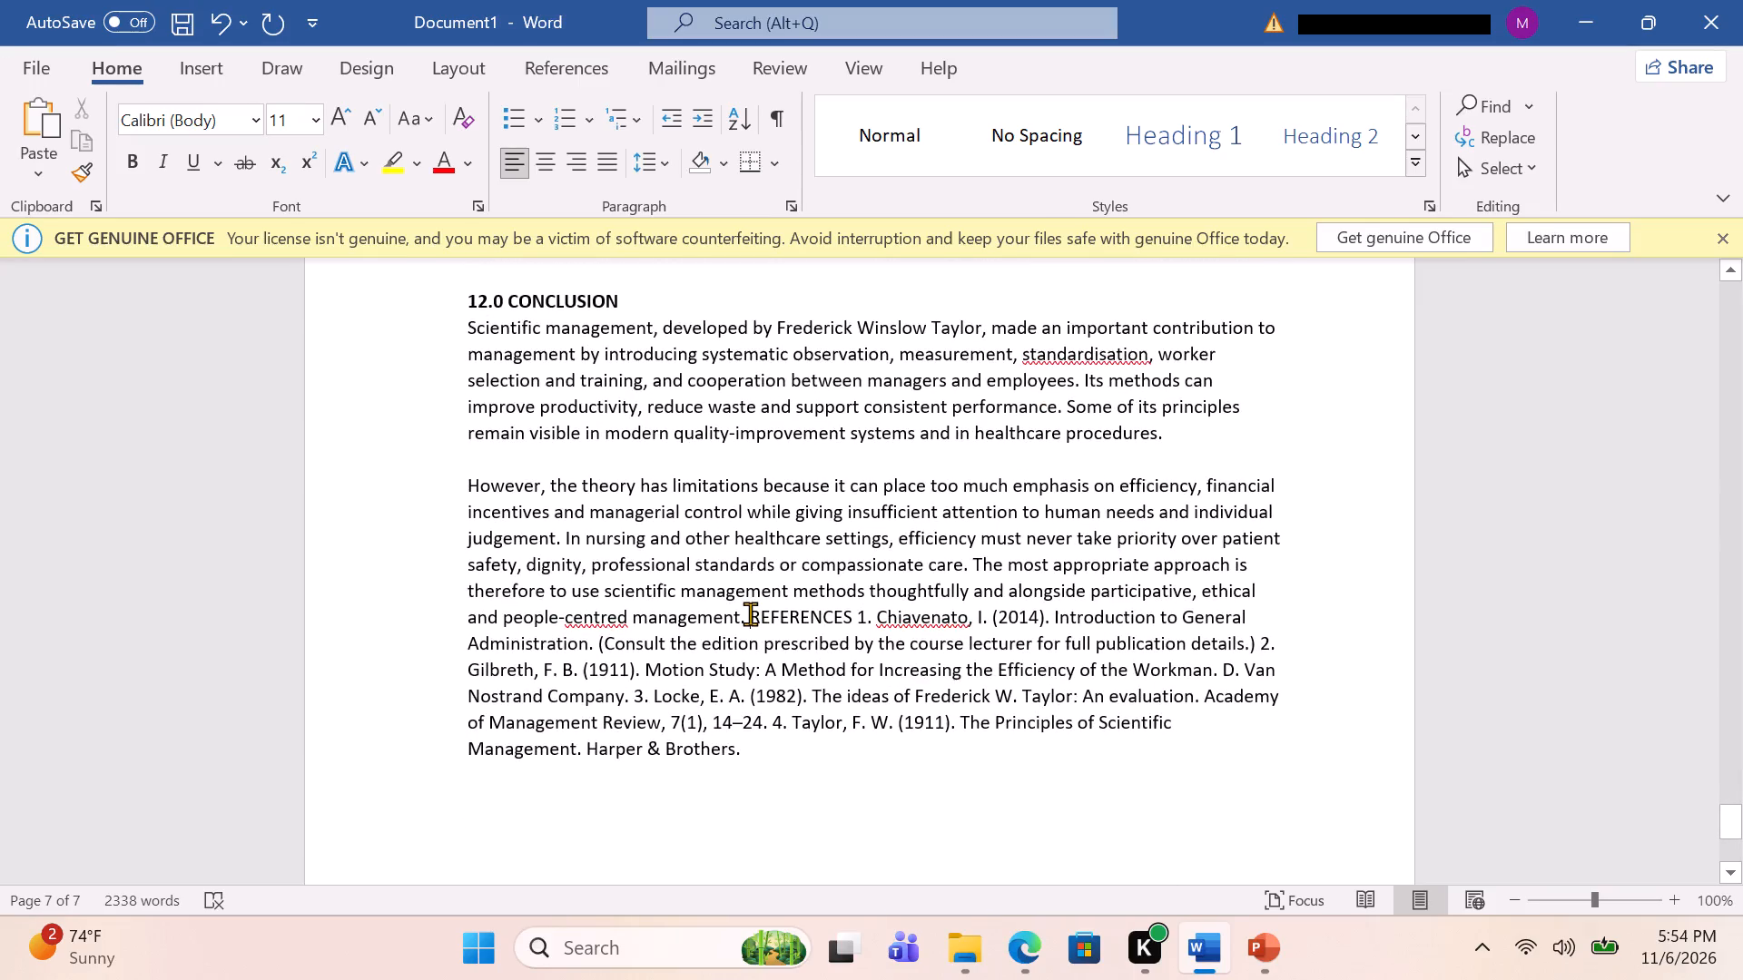
{"action": "key", "text": "Return"}
{"action": "key", "text": "Return"}
{"action": "key", "text": "Return"}
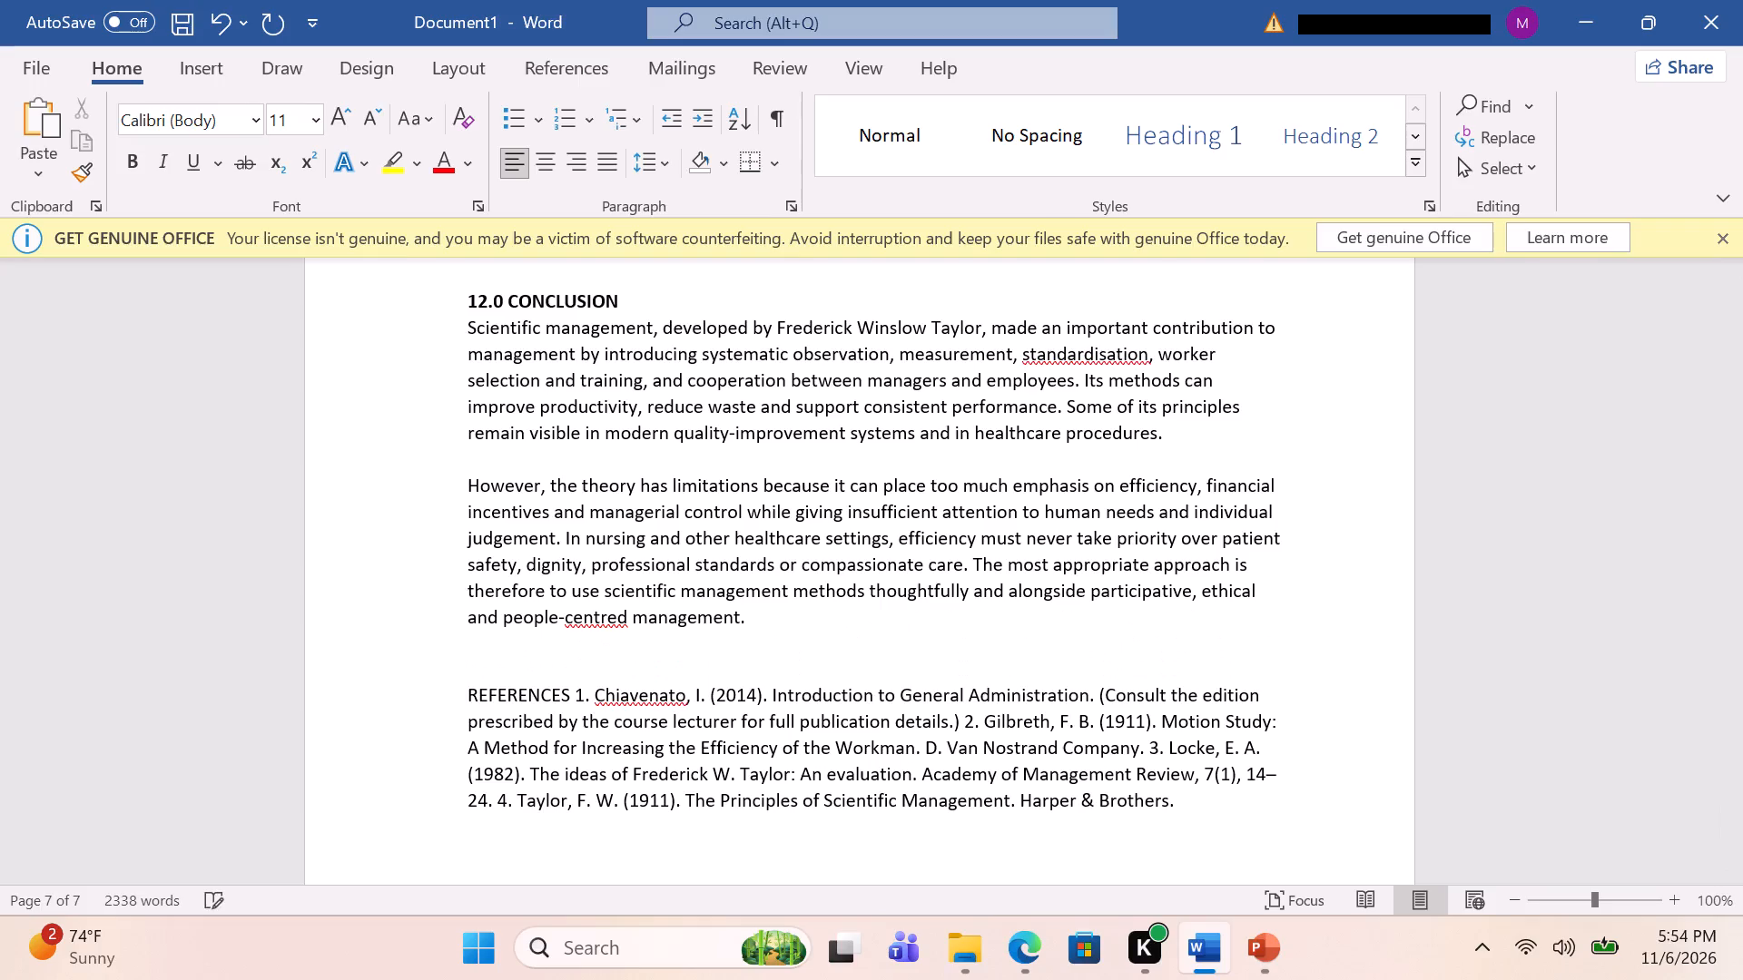
{"action": "left_click_drag", "start_coordinate": [455, 691], "coordinate": [572, 701]}
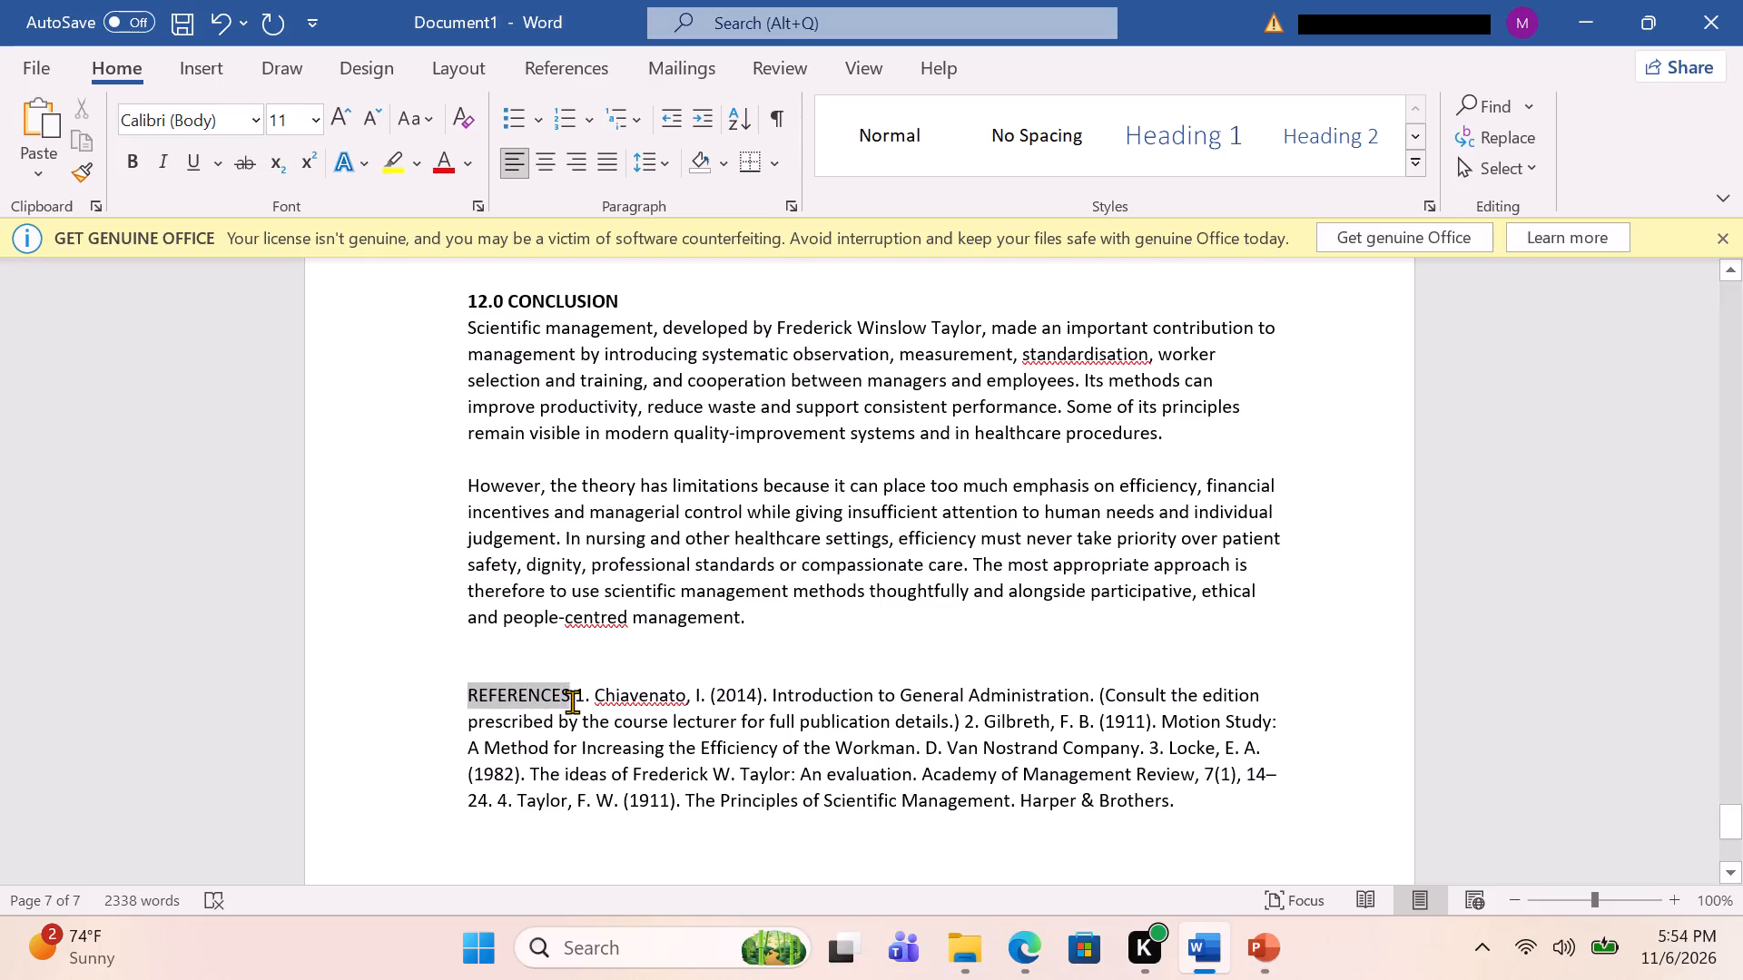
{"action": "left_click_drag", "start_coordinate": [572, 701], "coordinate": [573, 701]}
{"action": "left_click", "coordinate": [581, 657]}
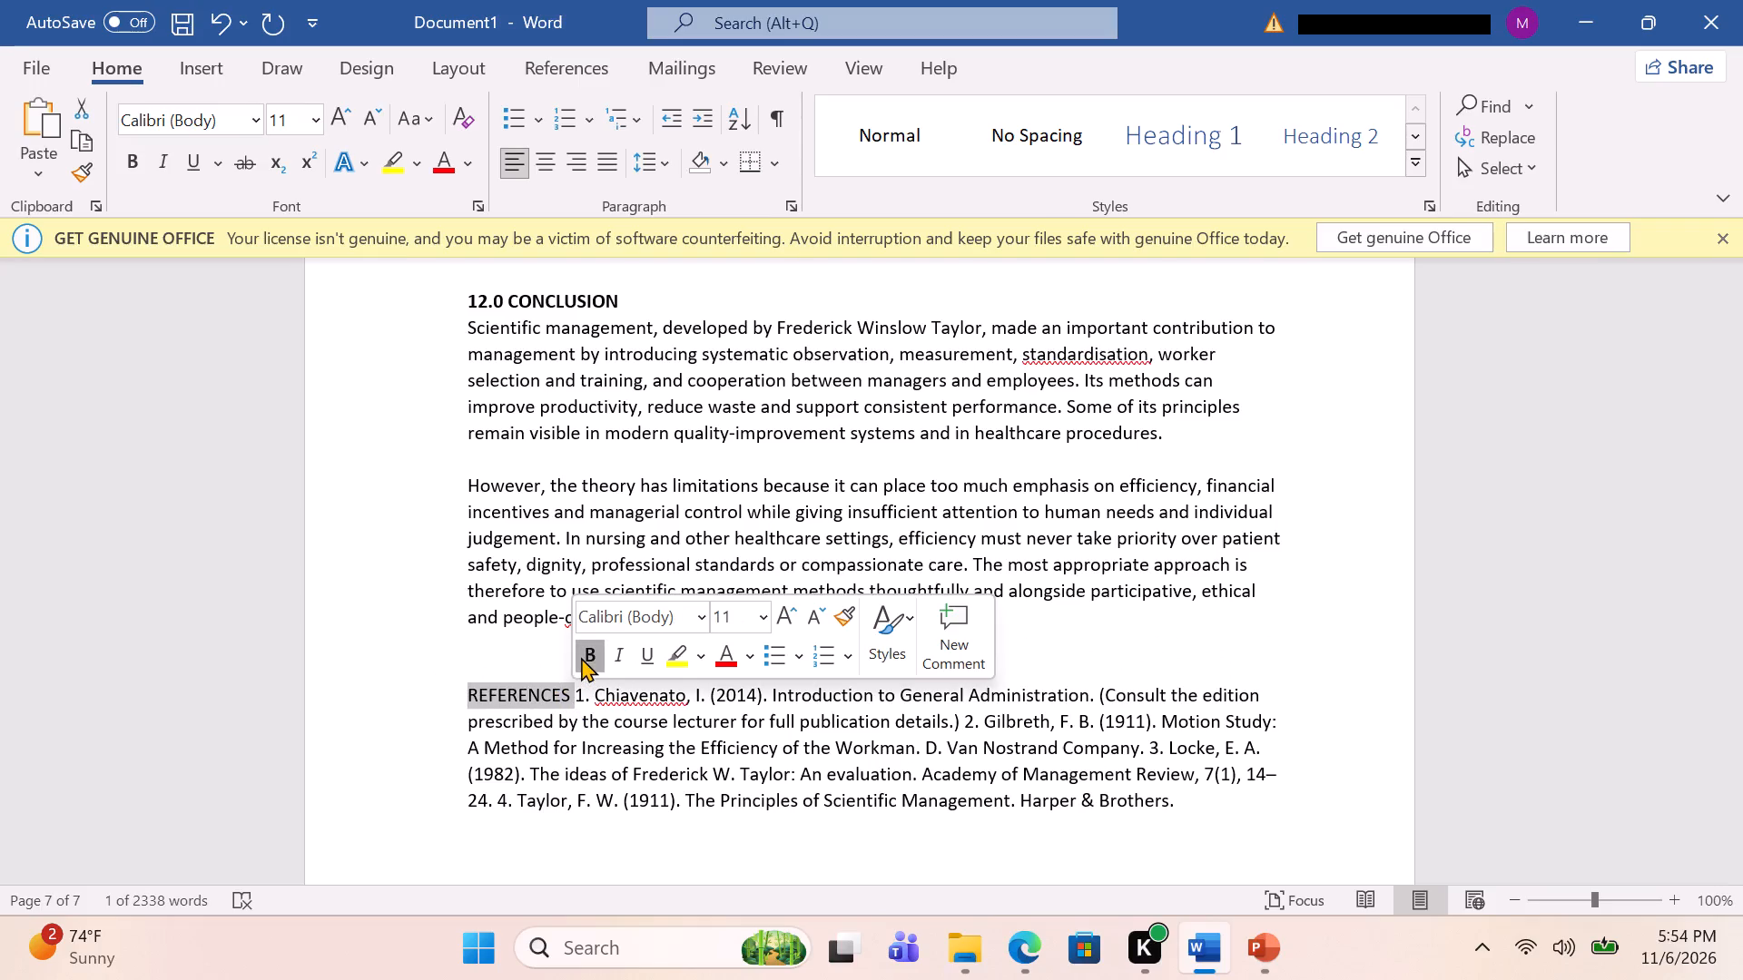
{"action": "left_click", "coordinate": [572, 691]}
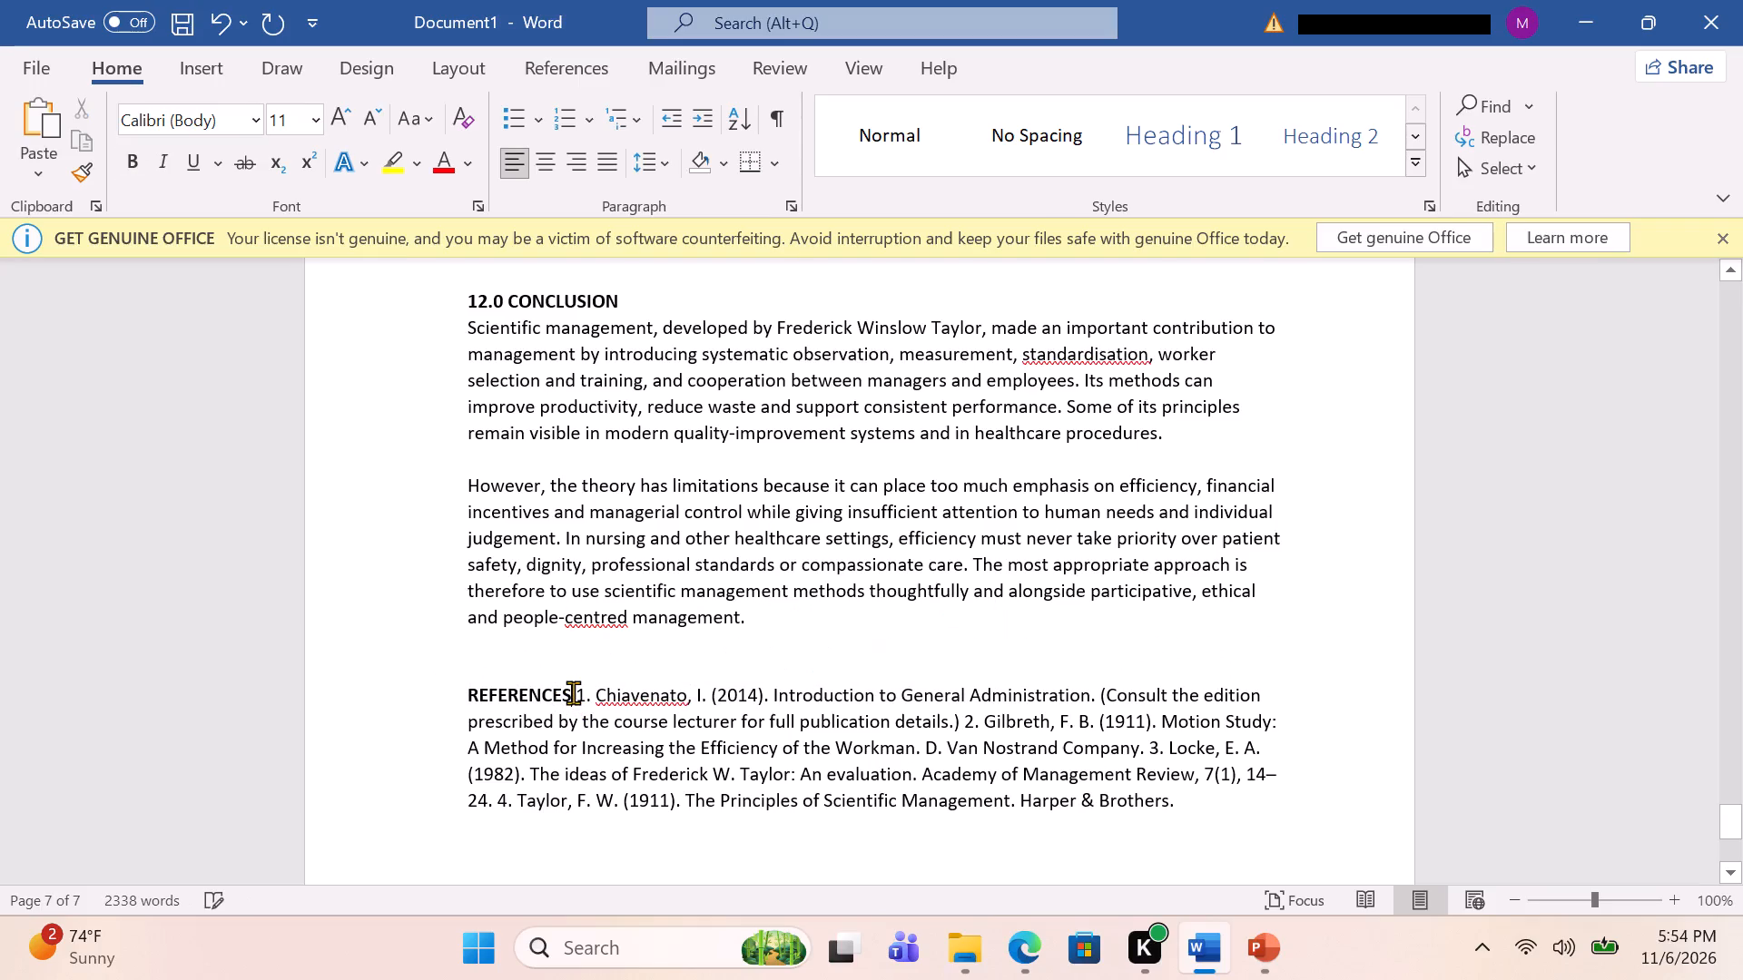
{"action": "key", "text": "Return"}
{"action": "key", "text": "Return"}
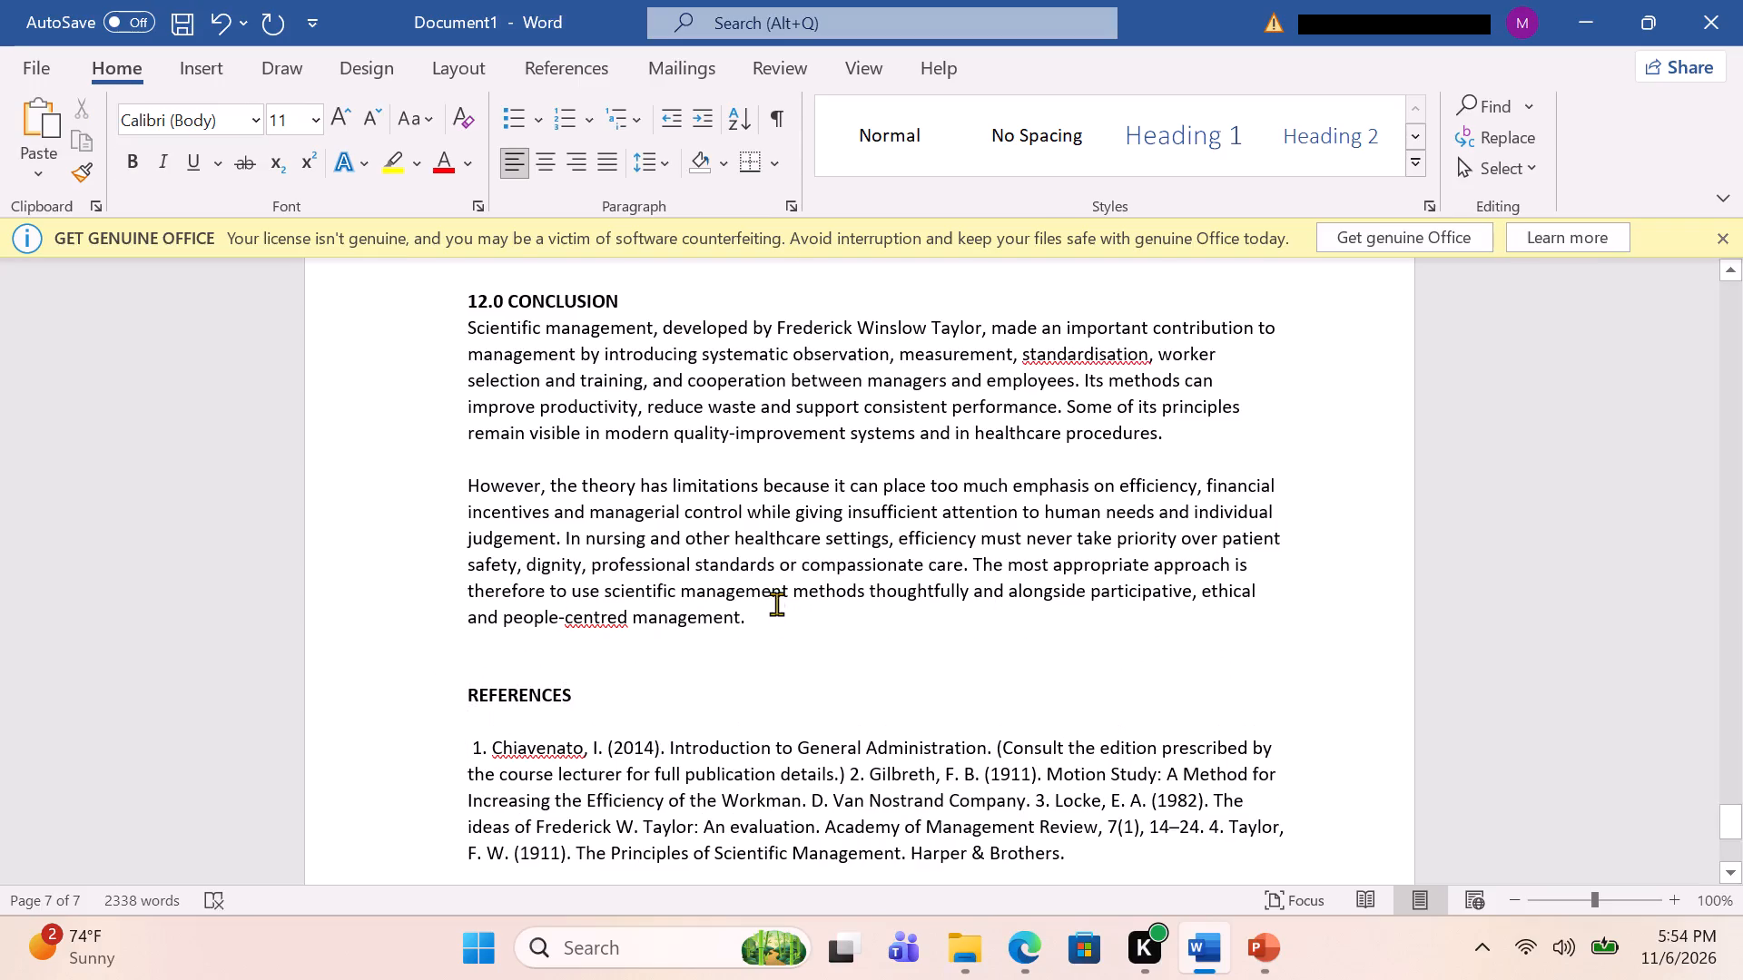
Separate references 1 to 4 into individual paragraphs with a blank line between each entry.
{"action": "left_click", "coordinate": [843, 779]}
{"action": "key", "text": "Return"}
{"action": "key", "text": "Return"}
{"action": "scroll", "coordinate": [805, 791], "scroll_direction": "down", "scroll_amount": 2}
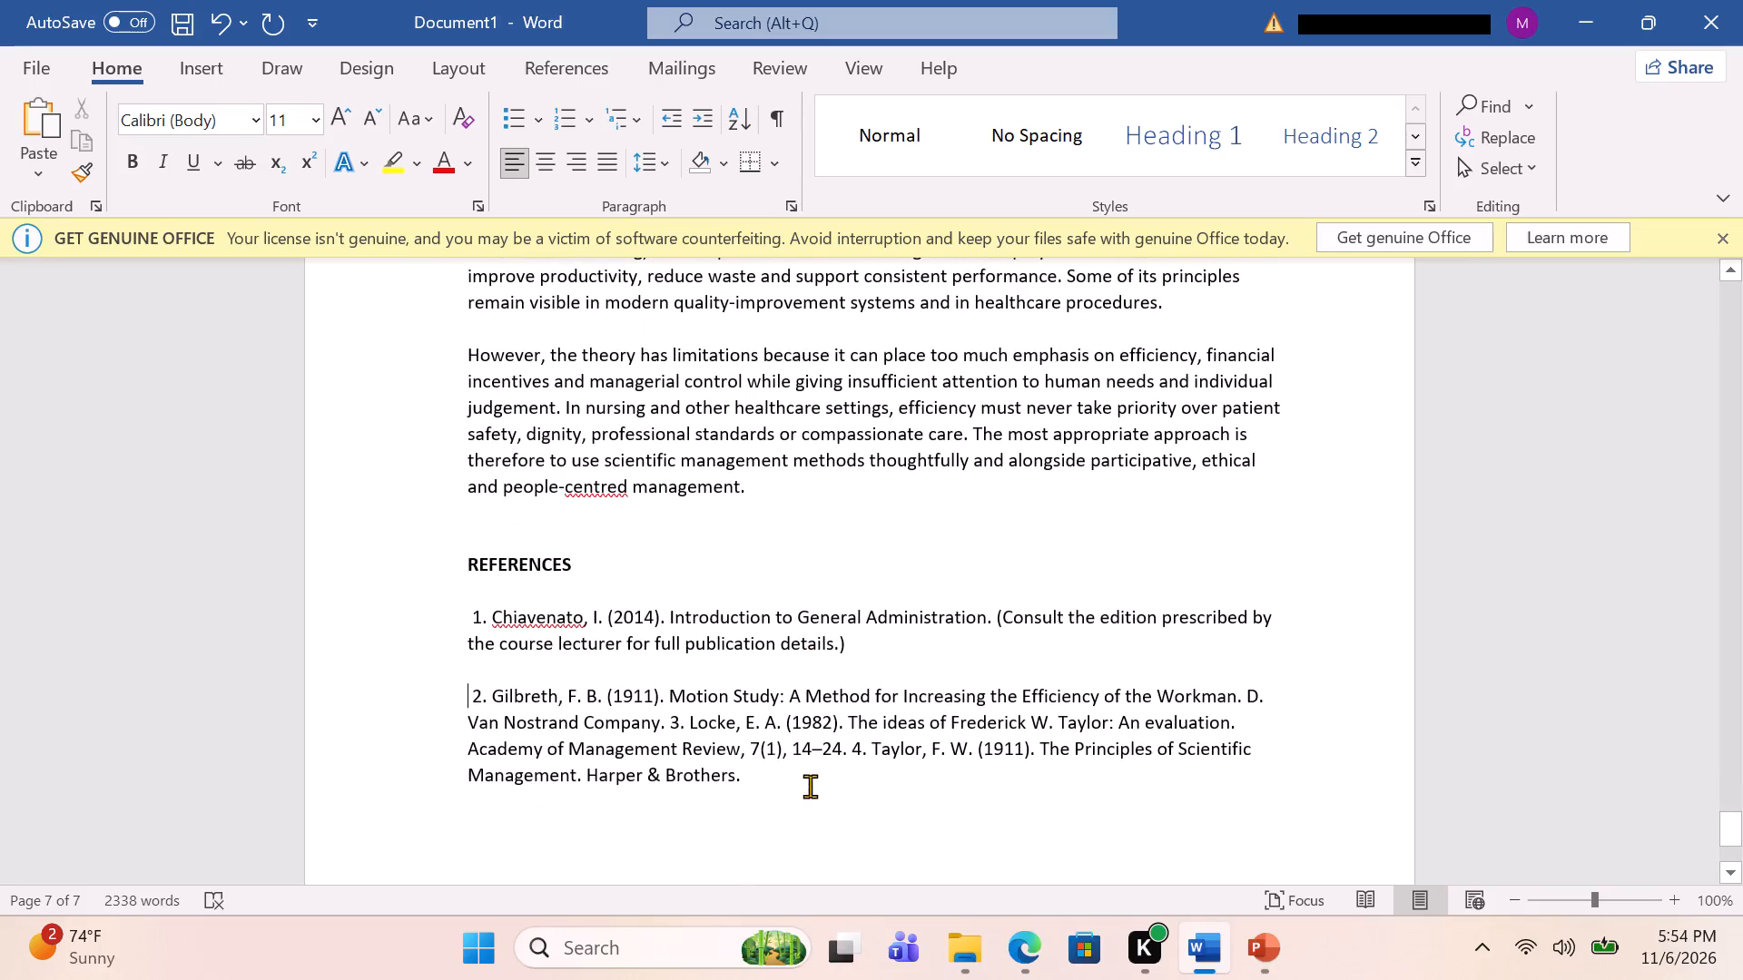
{"action": "left_click", "coordinate": [669, 720]}
{"action": "key", "text": "Return"}
{"action": "key", "text": "Return"}
{"action": "scroll", "coordinate": [681, 749], "scroll_direction": "down", "scroll_amount": 2}
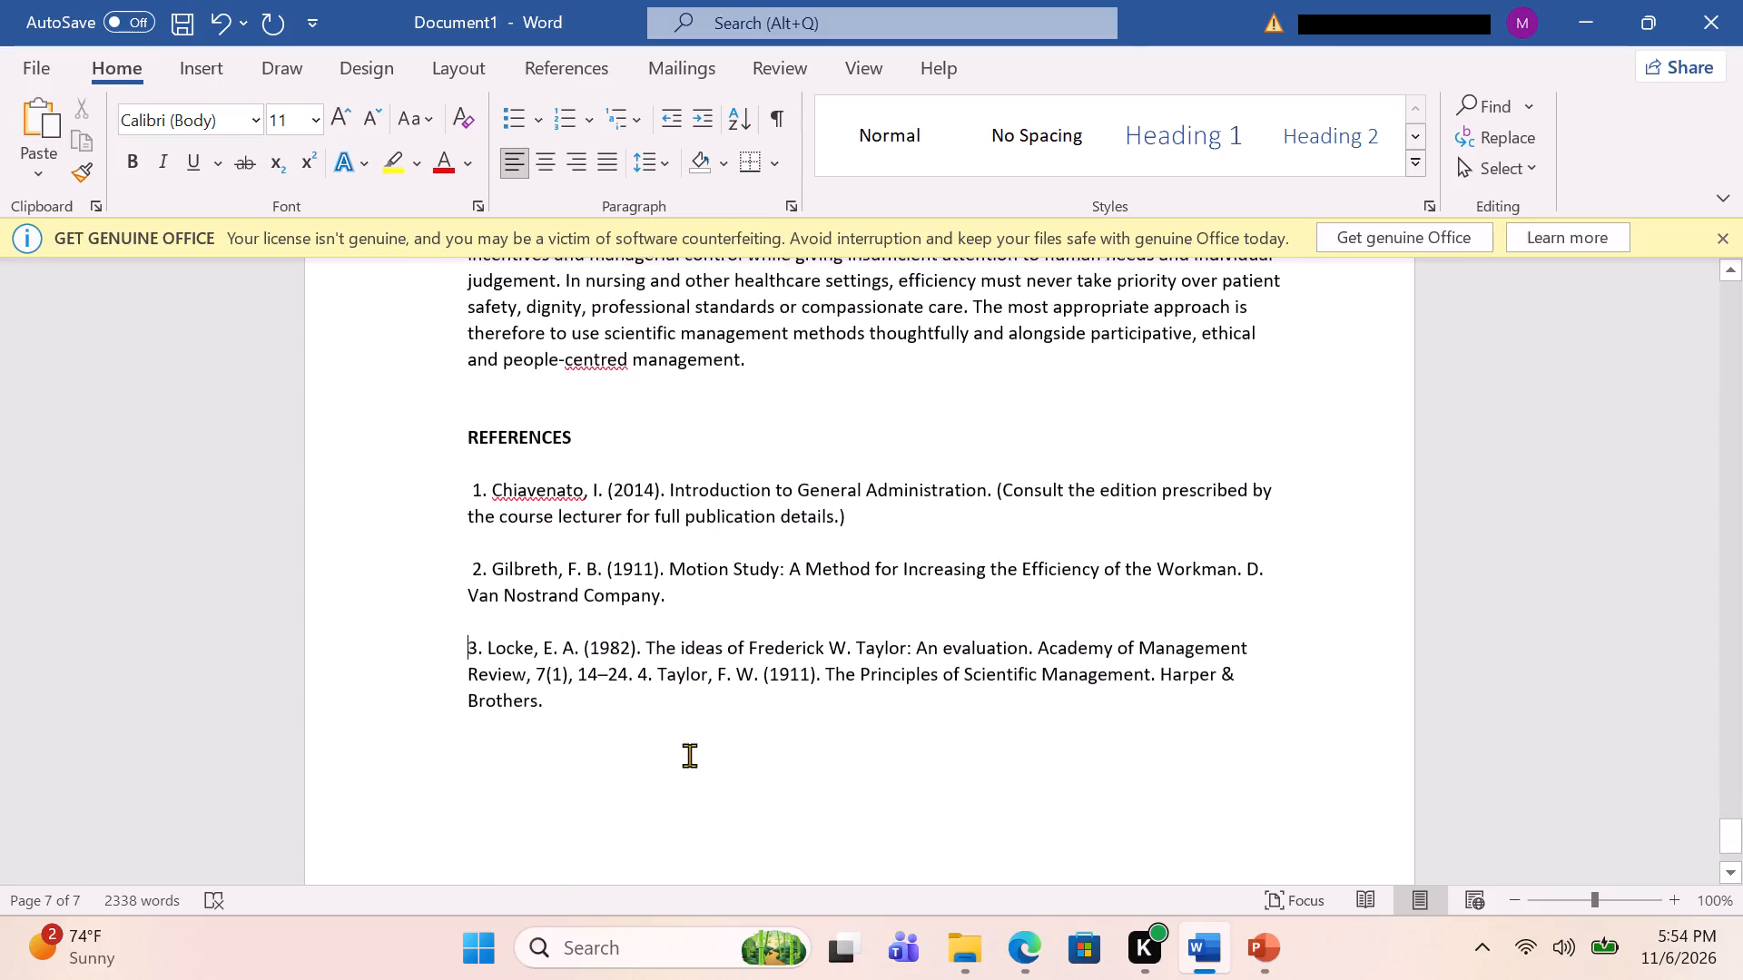
{"action": "left_click", "coordinate": [633, 671]}
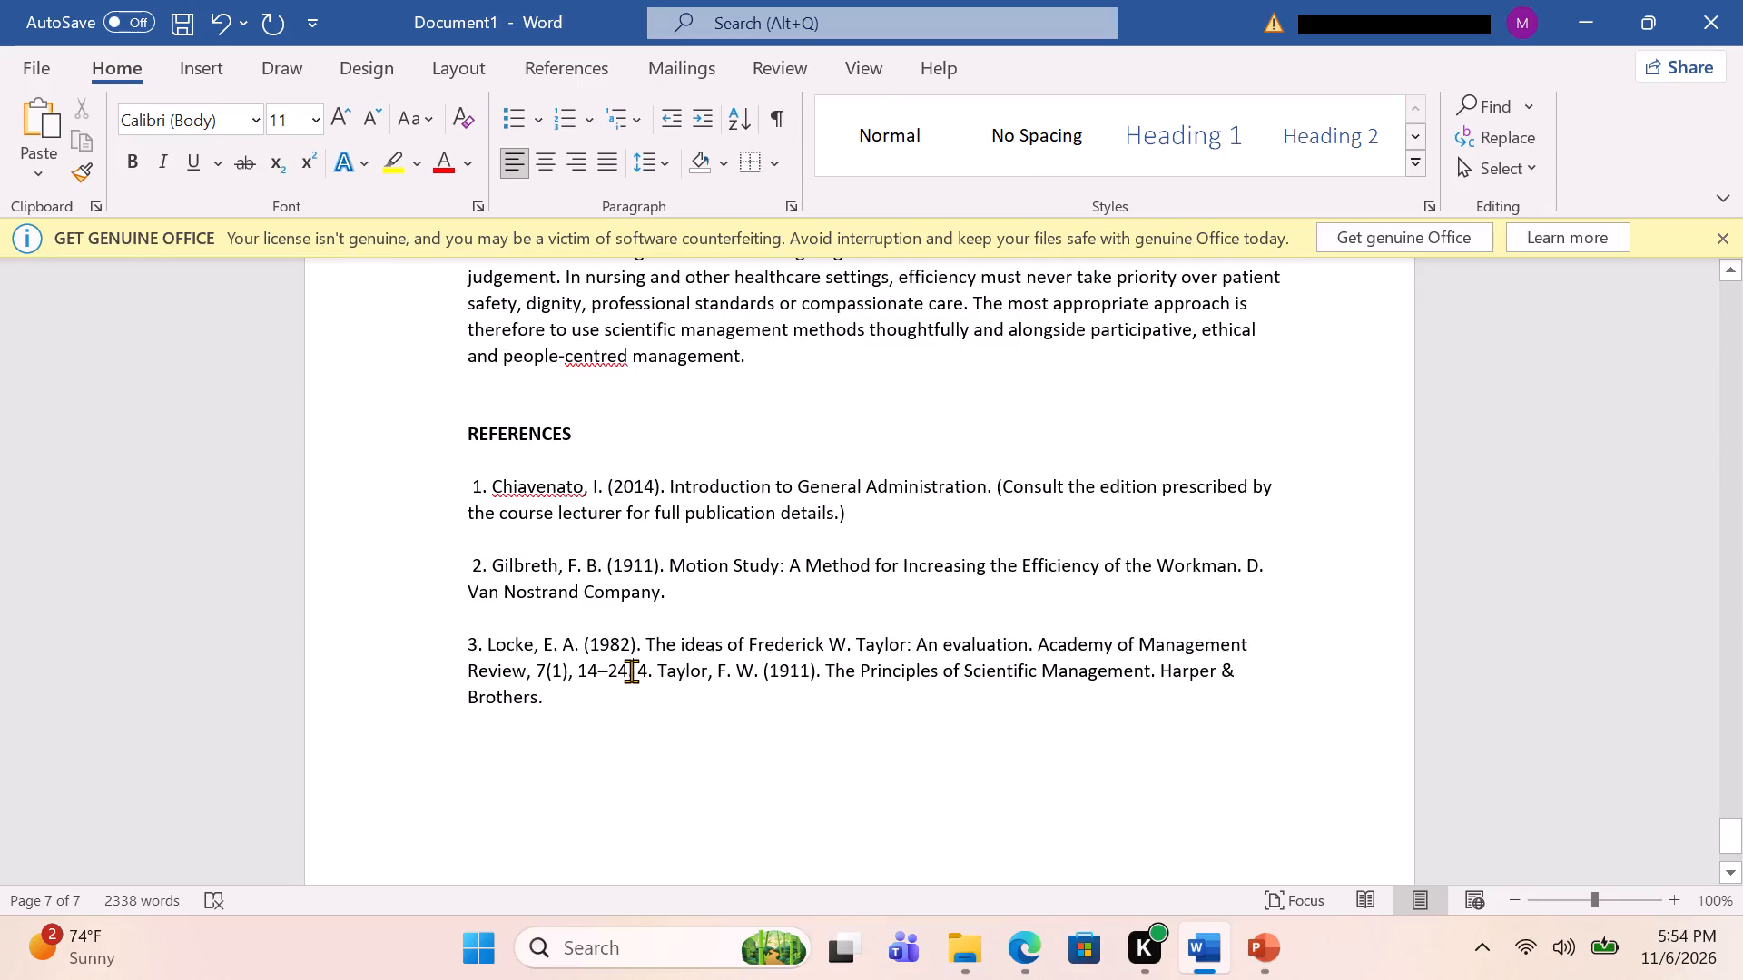
{"action": "key", "text": "Return"}
{"action": "key", "text": "Return"}
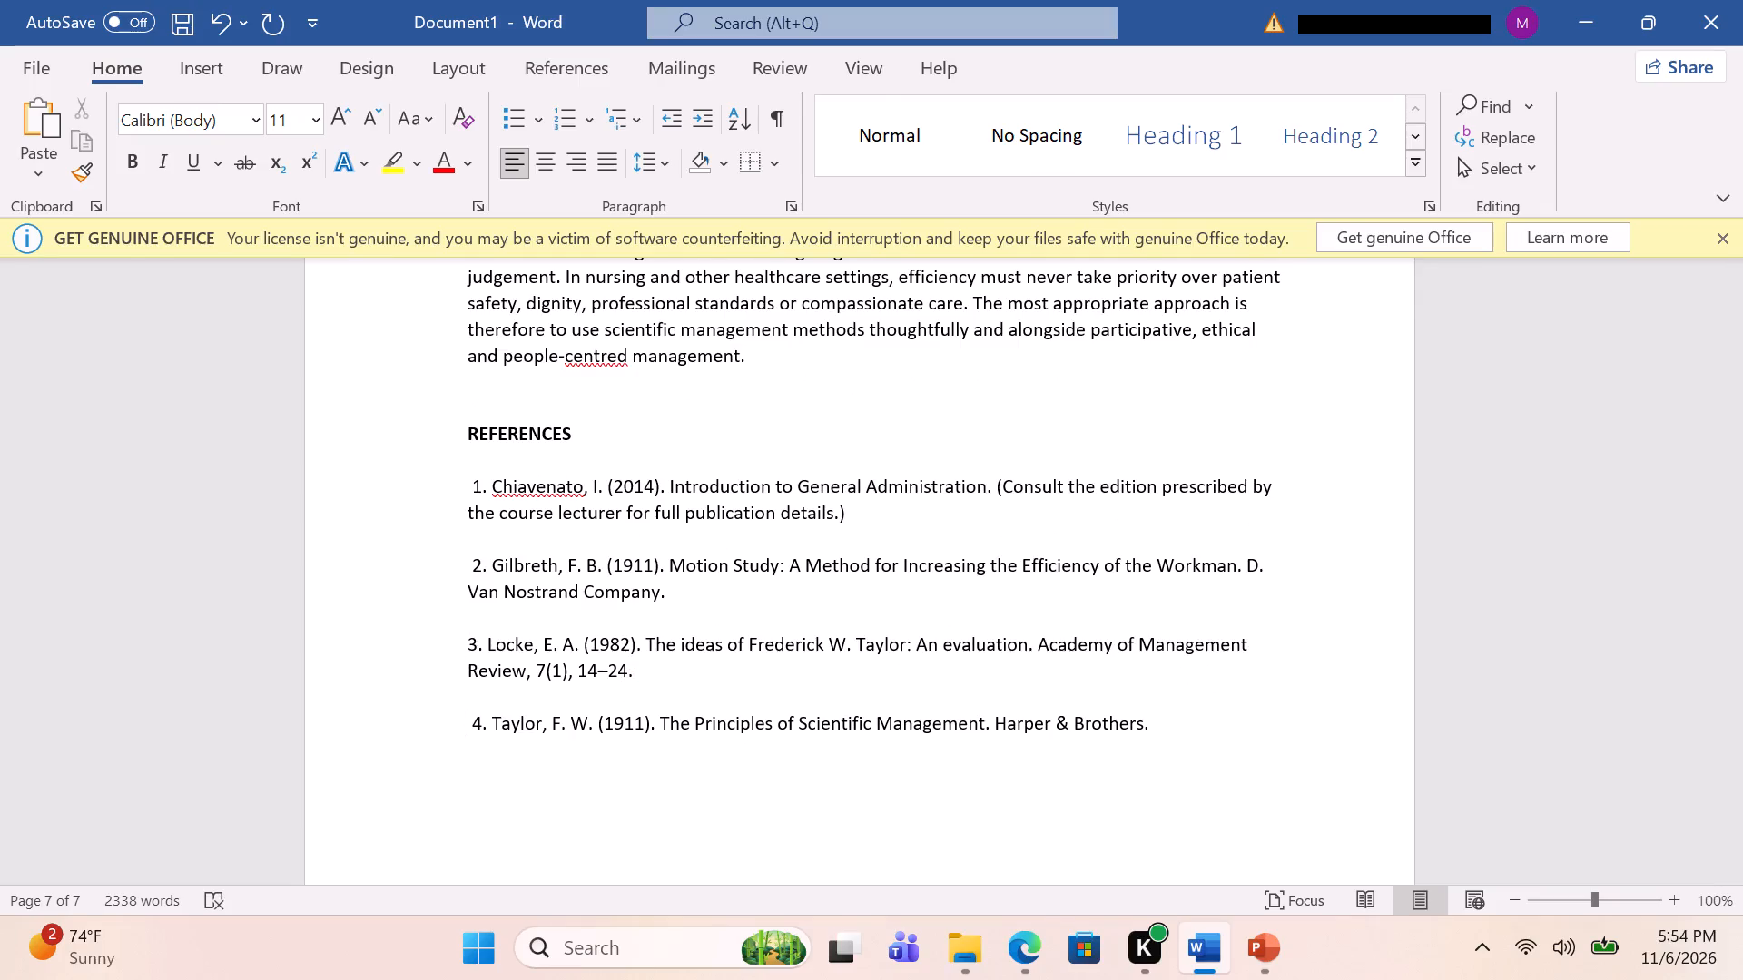
Review the formatting of the document from the references back up to section 5.0.
{"action": "scroll", "coordinate": [635, 659], "scroll_direction": "up", "scroll_amount": 7}
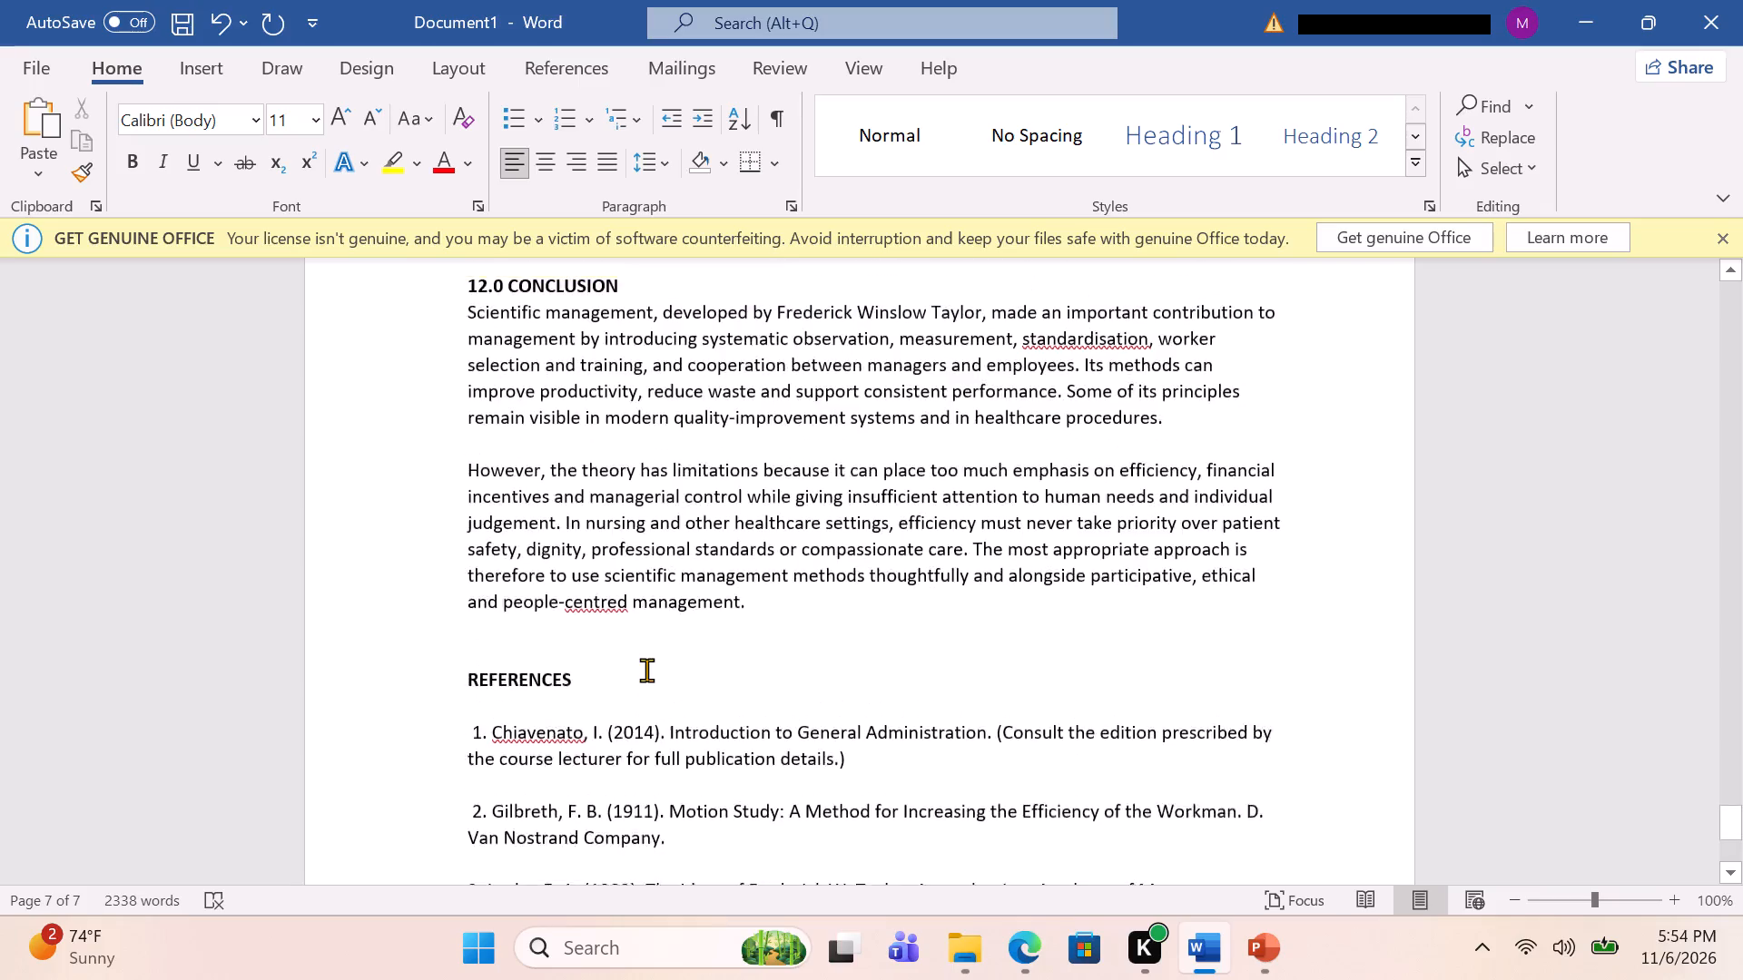
{"action": "scroll", "coordinate": [646, 670], "scroll_direction": "up", "scroll_amount": 20}
{"action": "scroll", "coordinate": [646, 670], "scroll_direction": "up", "scroll_amount": 4}
{"action": "scroll", "coordinate": [746, 979], "scroll_direction": "up", "scroll_amount": 5}
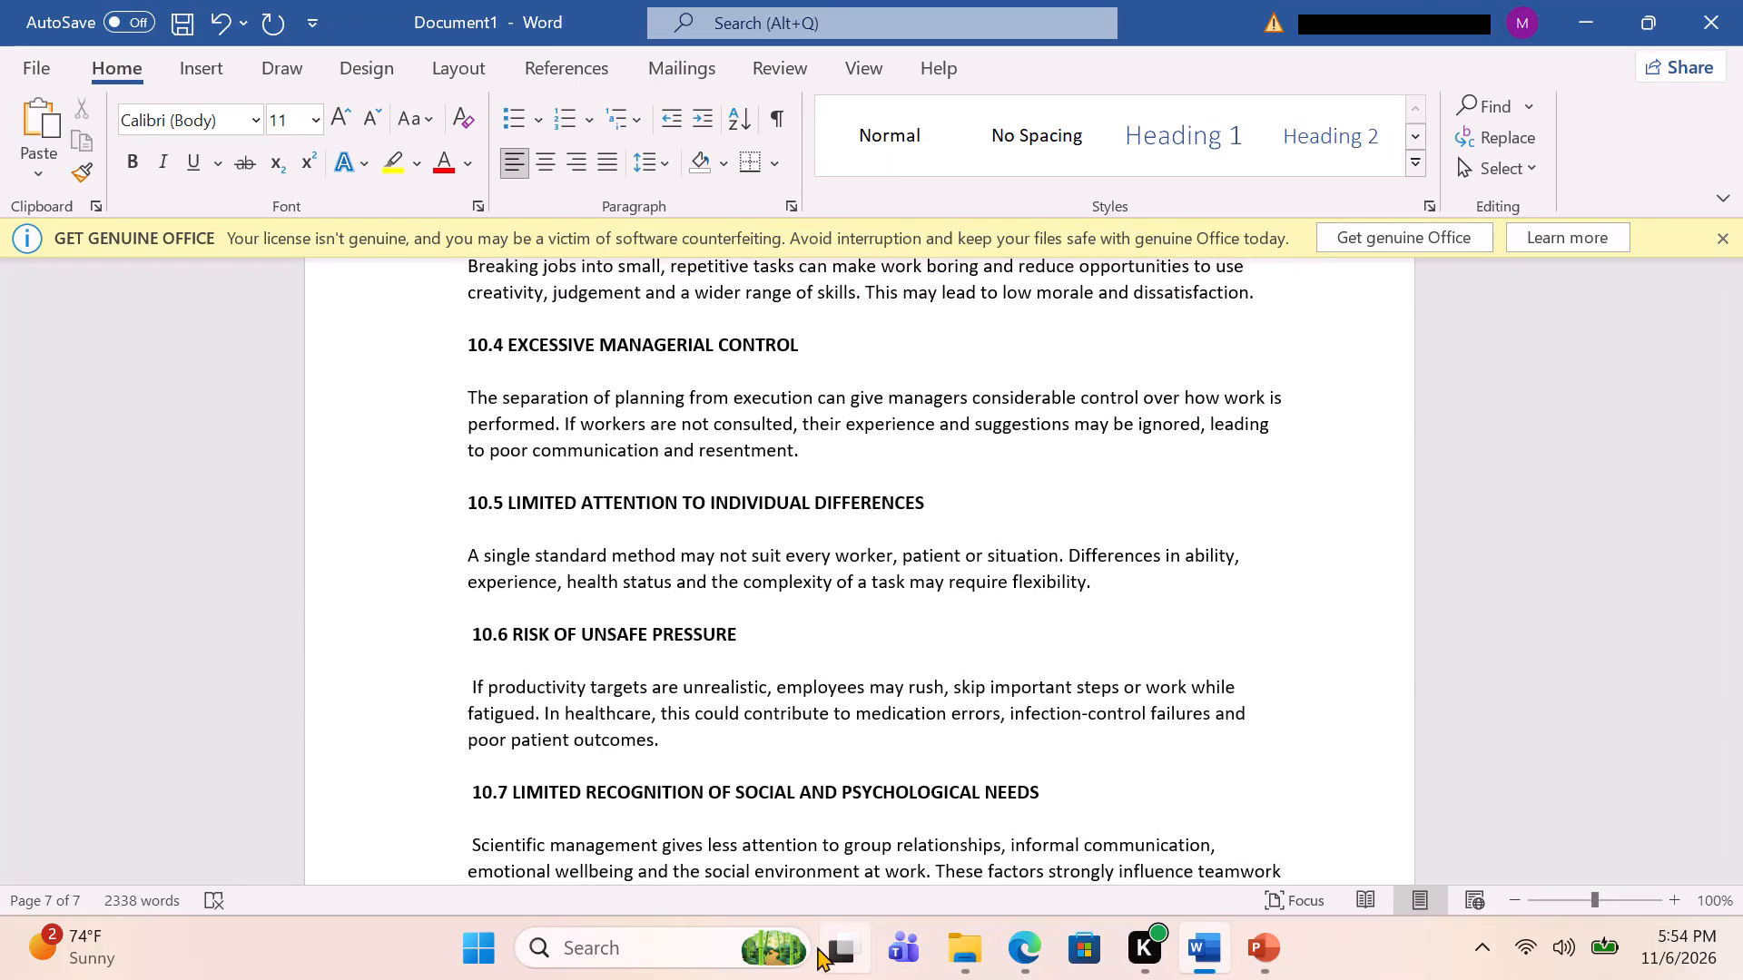
{"action": "scroll", "coordinate": [817, 946], "scroll_direction": "up", "scroll_amount": 8}
{"action": "scroll", "coordinate": [862, 743], "scroll_direction": "up", "scroll_amount": 20}
{"action": "scroll", "coordinate": [862, 743], "scroll_direction": "up", "scroll_amount": 12}
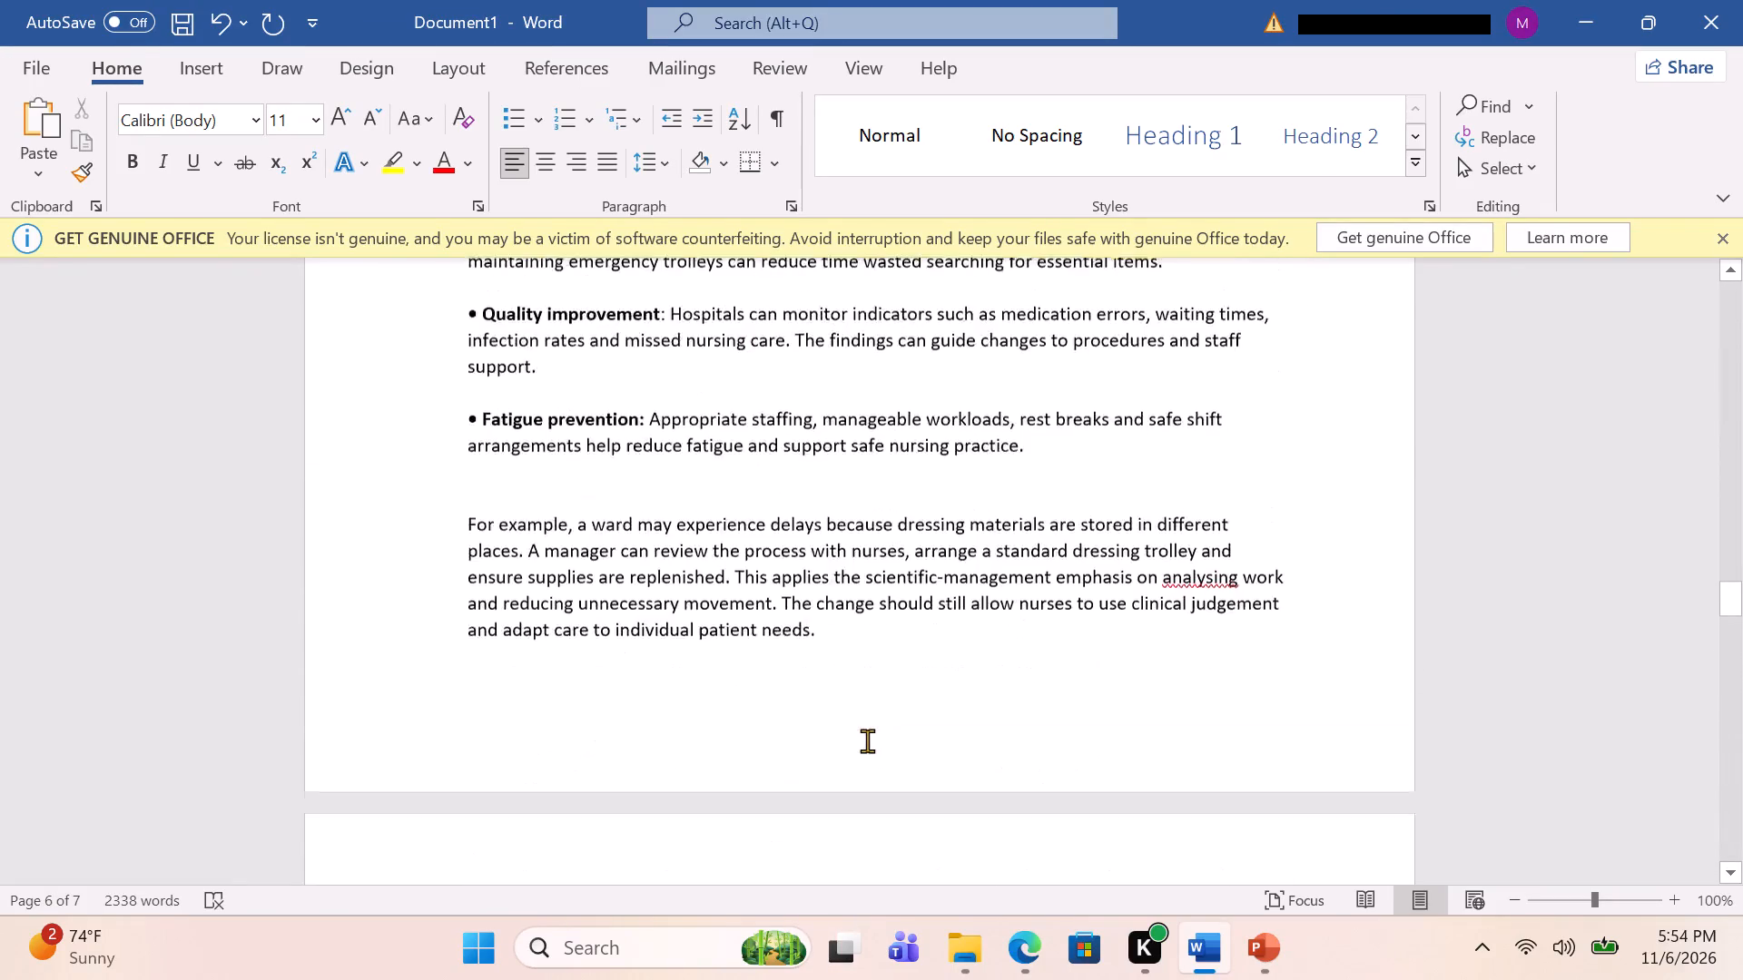
{"action": "scroll", "coordinate": [867, 740], "scroll_direction": "up", "scroll_amount": 20}
{"action": "scroll", "coordinate": [867, 740], "scroll_direction": "up", "scroll_amount": 20}
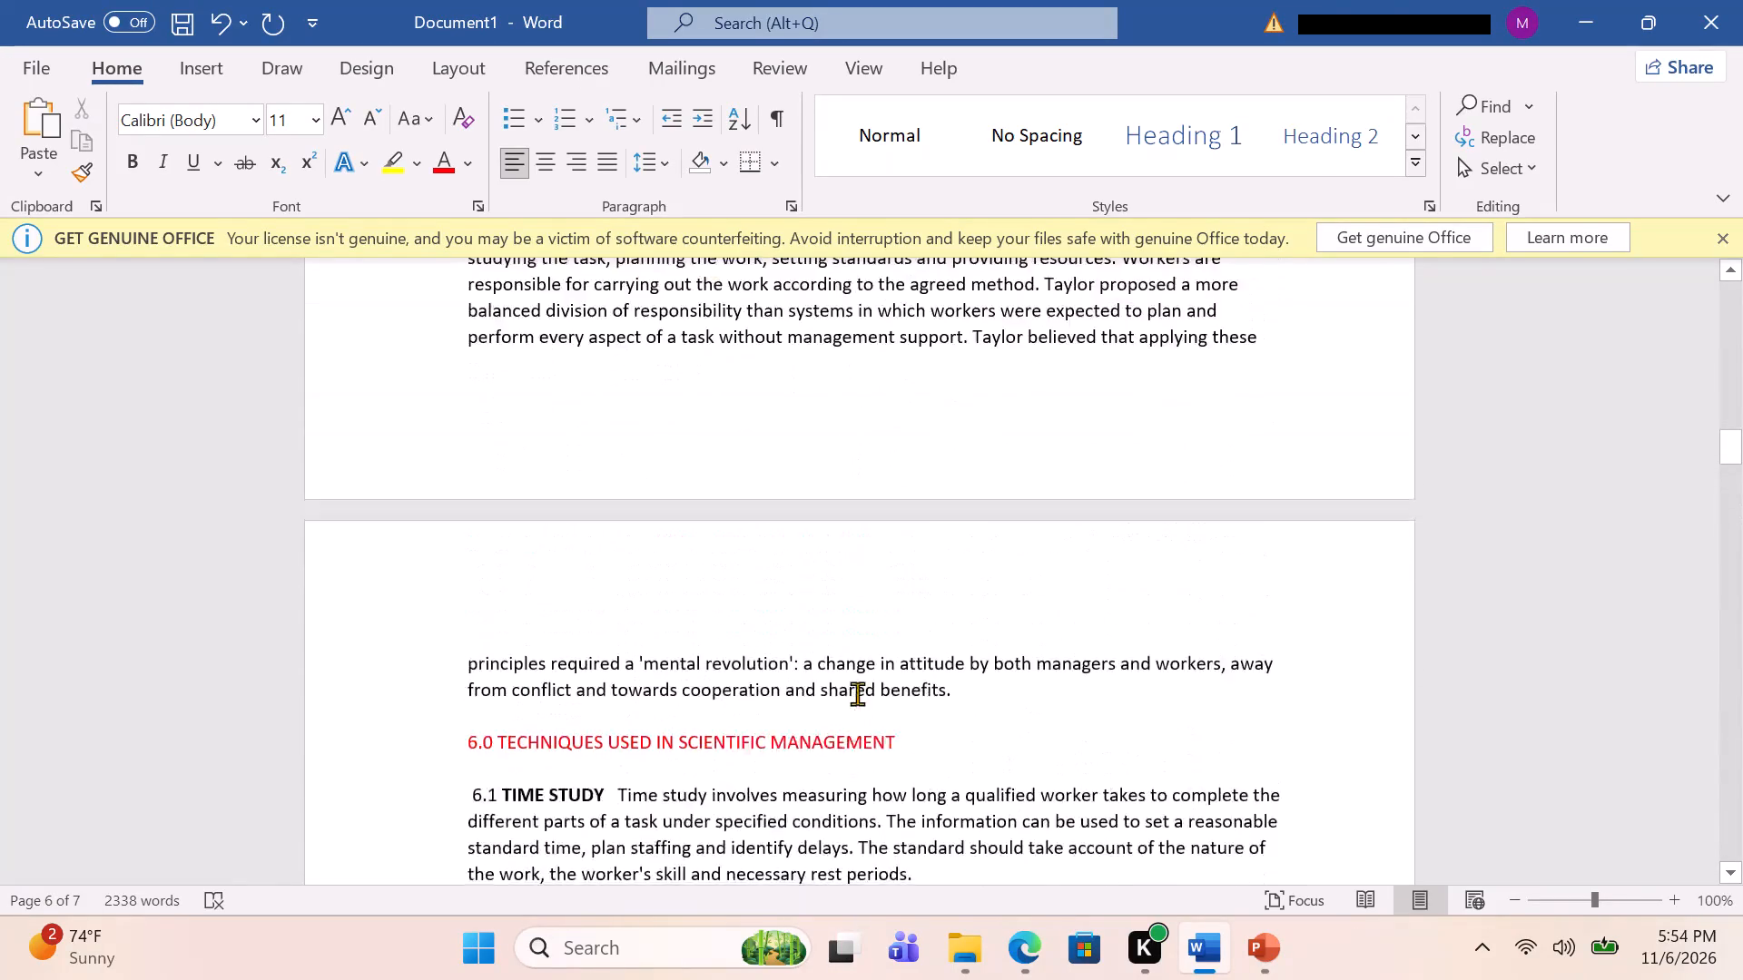
{"action": "scroll", "coordinate": [791, 524], "scroll_direction": "up", "scroll_amount": 7}
{"action": "scroll", "coordinate": [703, 652], "scroll_direction": "up", "scroll_amount": 5}
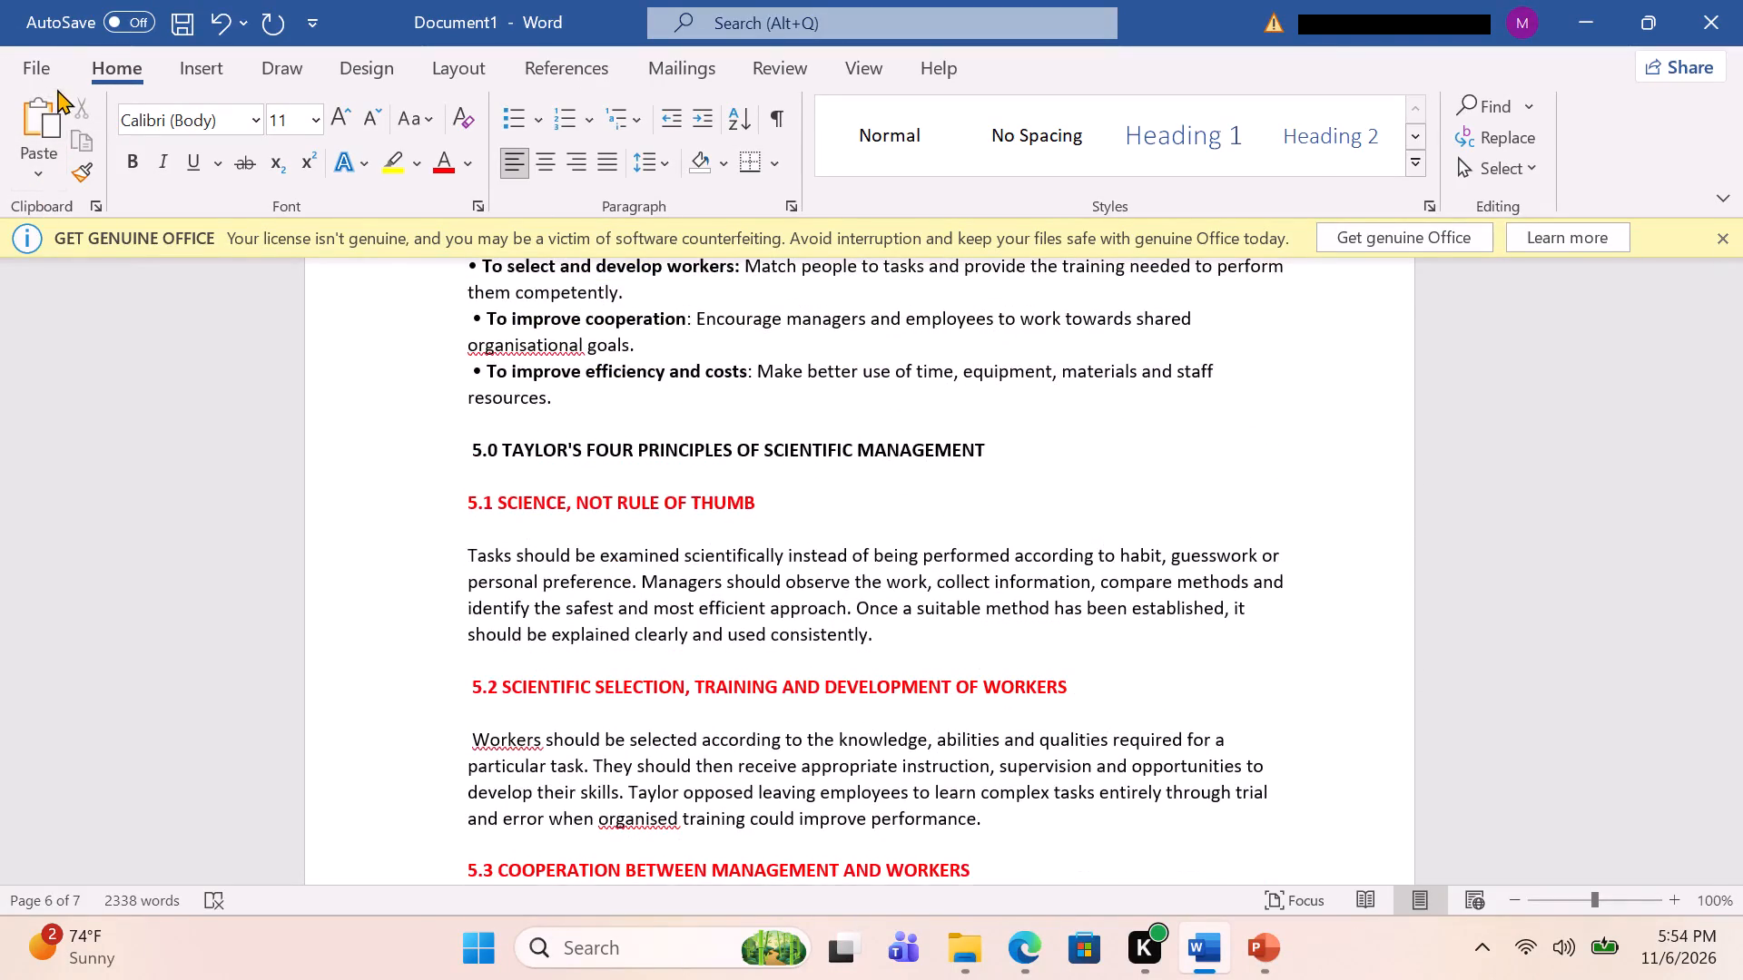
Save the document in the Documents folder as a Word Document named SCIENTIFIC MODEL OF MANGEMENT.
{"action": "left_click", "coordinate": [41, 58]}
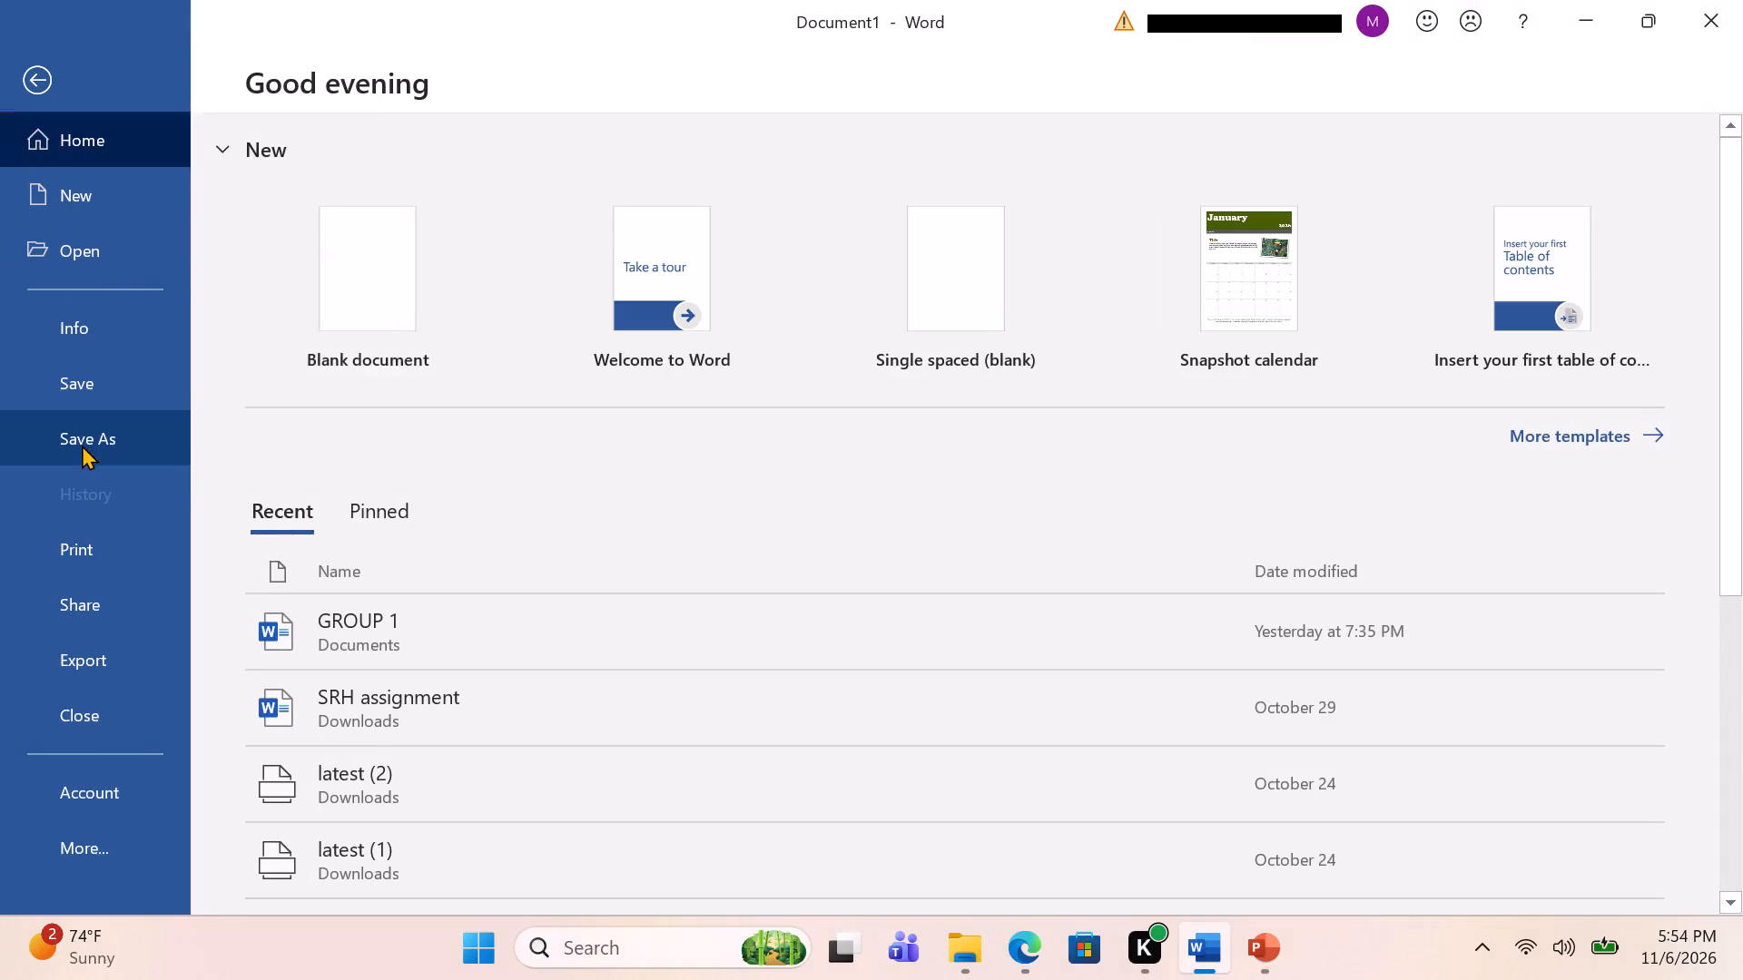
{"action": "left_click", "coordinate": [82, 445]}
{"action": "left_click", "coordinate": [431, 461]}
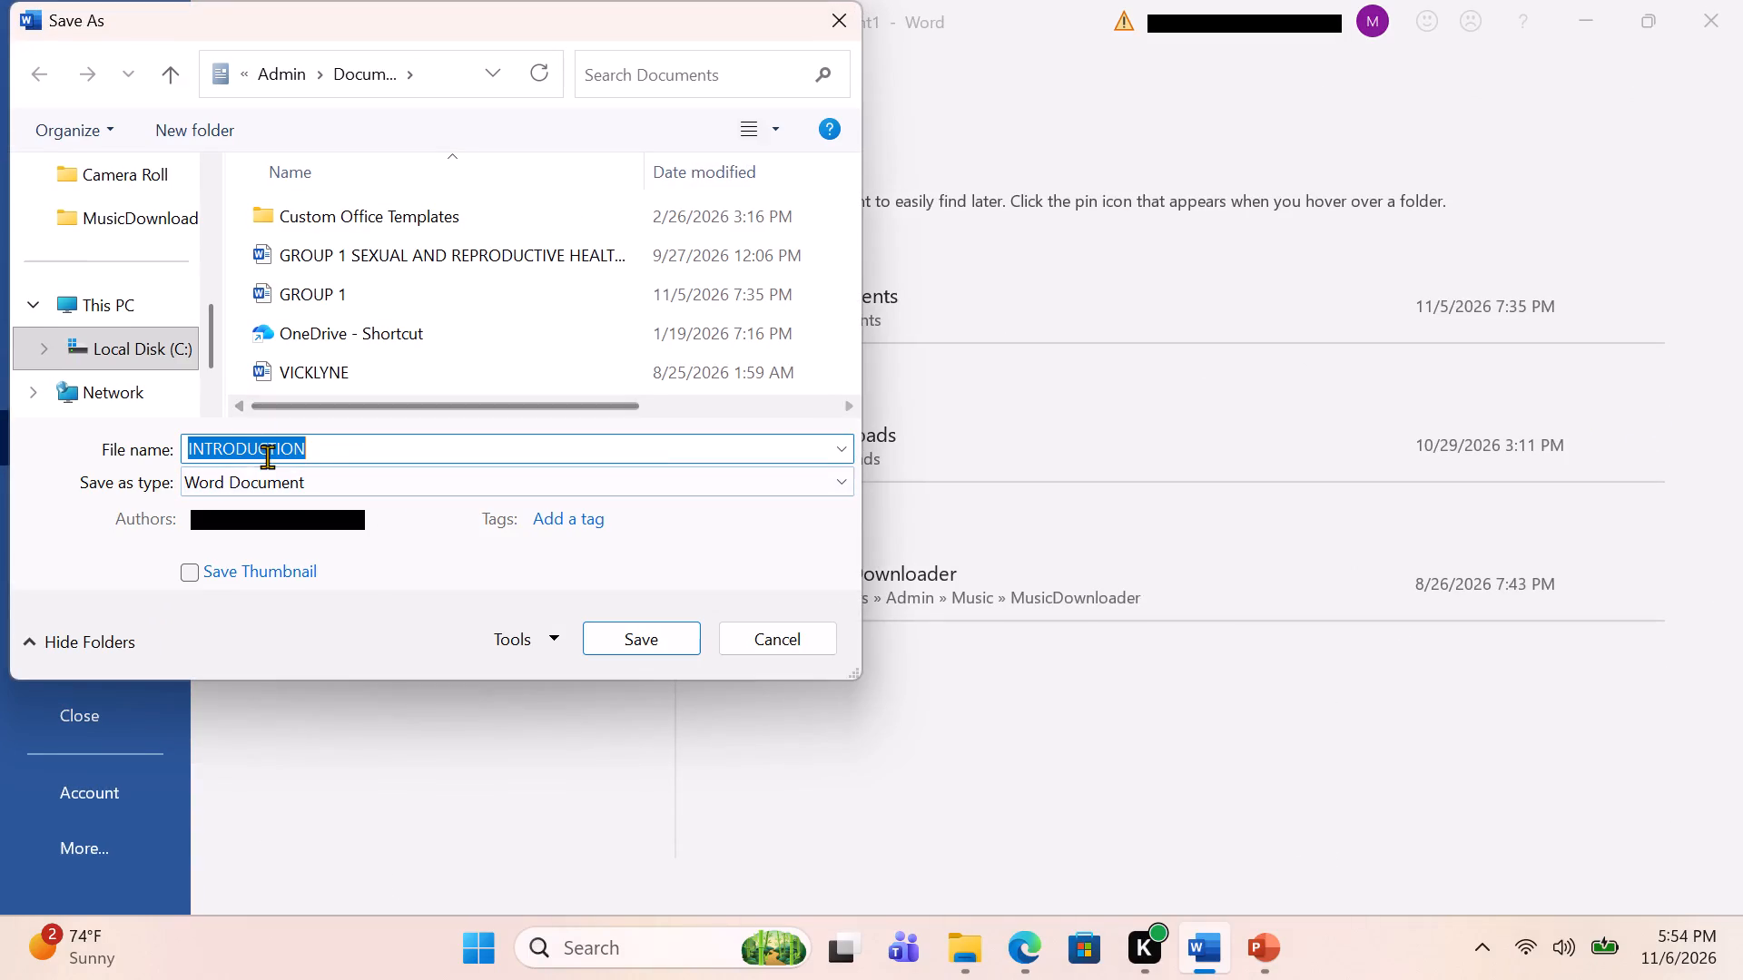
{"action": "left_click", "coordinate": [341, 448]}
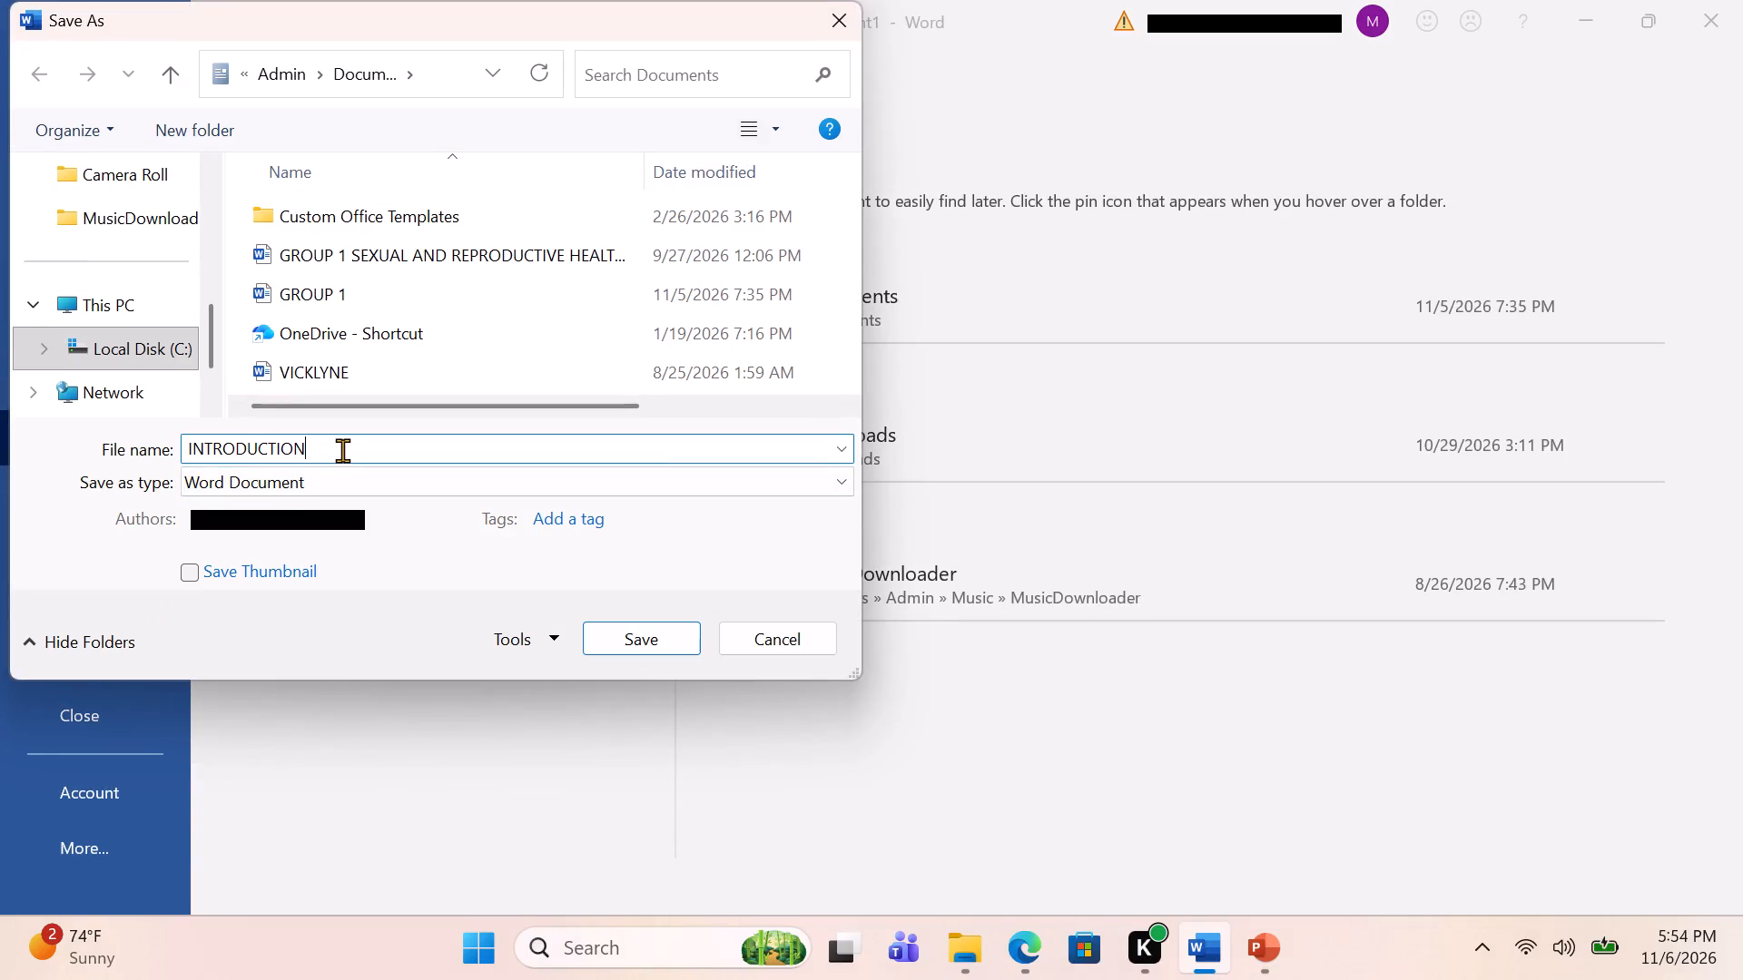
{"action": "left_click", "coordinate": [342, 449]}
{"action": "key", "text": "BackSpace"}
{"action": "key", "text": "BackSpace"}
{"action": "key", "text": "BackSpace"}
{"action": "key", "text": "BackSpace"}
{"action": "key", "text": "BackSpace"}
{"action": "key", "text": "BackSpace"}
{"action": "key", "text": "BackSpace"}
{"action": "key", "text": "BackSpace"}
{"action": "key", "text": "BackSpace"}
{"action": "key", "text": "BackSpace"}
{"action": "key", "text": "BackSpace"}
{"action": "key", "text": "BackSpace"}
{"action": "key", "text": "BackSpace"}
{"action": "key", "text": "BackSpace"}
{"action": "key", "text": "BackSpace"}
{"action": "key", "text": "BackSpace"}
{"action": "key", "text": "BackSpace"}
{"action": "key", "text": "BackSpace"}
{"action": "key", "text": "BackSpace"}
{"action": "key", "text": "BackSpace"}
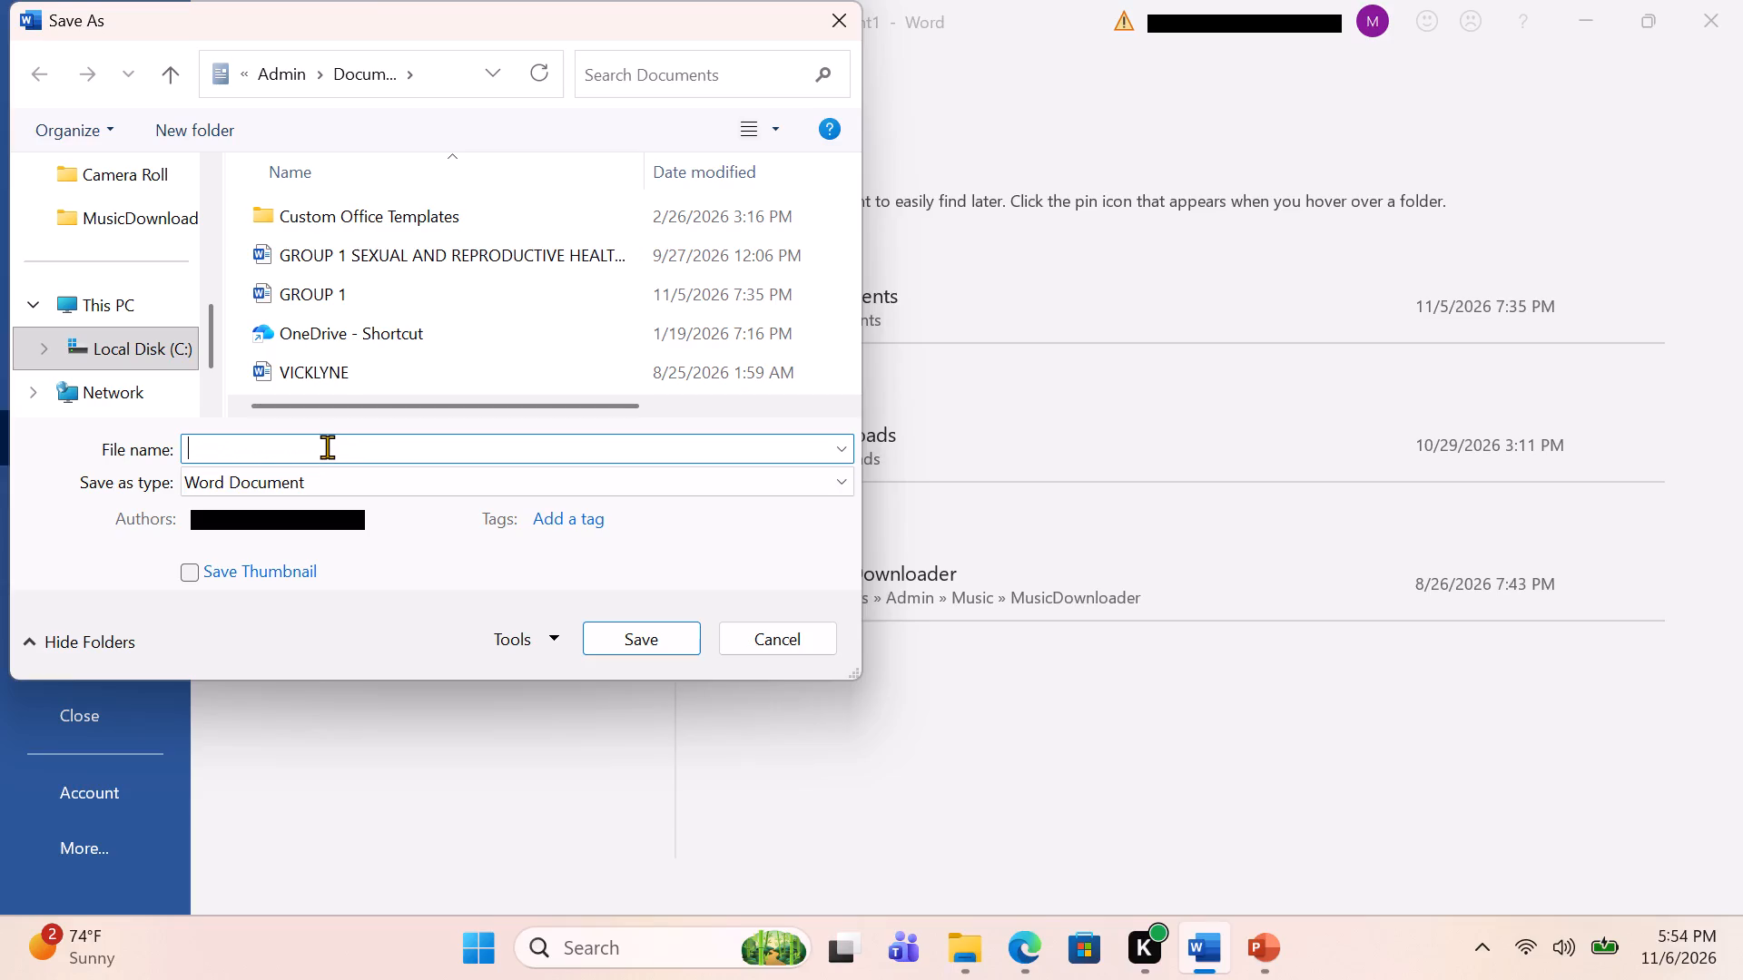
{"action": "type", "text": "SCIENTIFIC MODEL OF MS"}
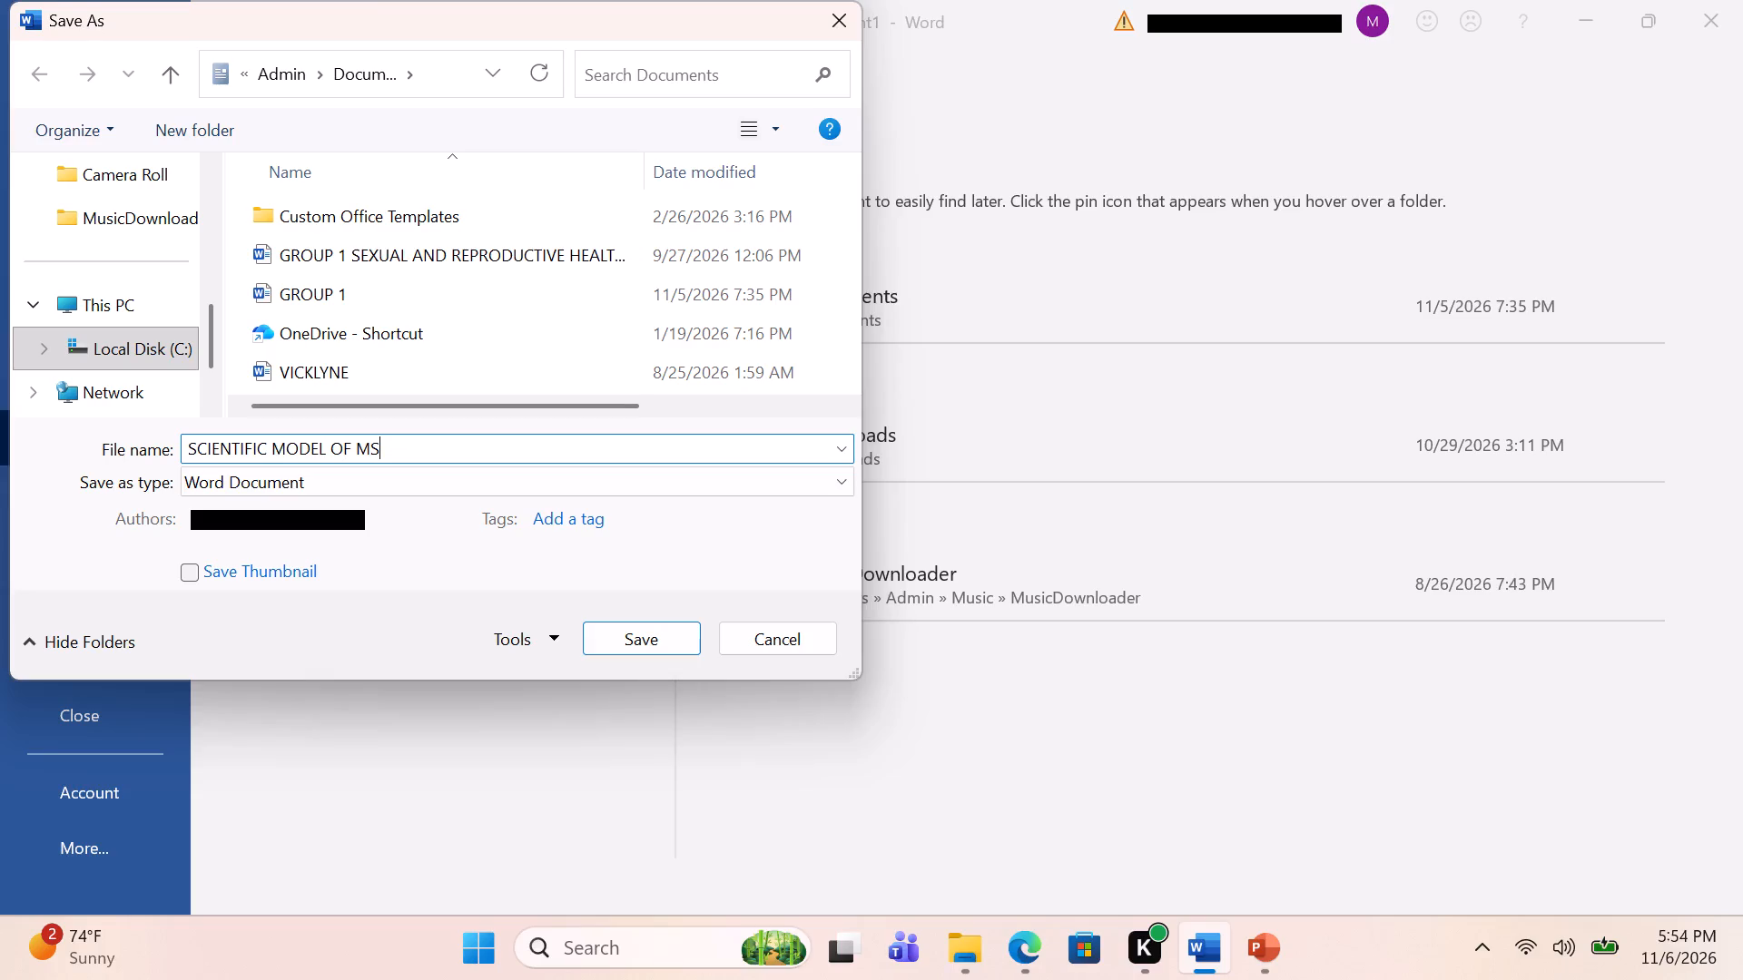
{"action": "key", "text": "BackSpace"}
{"action": "type", "text": "AN"}
{"action": "type", "text": "GEMENT"}
{"action": "left_click", "coordinate": [654, 629]}
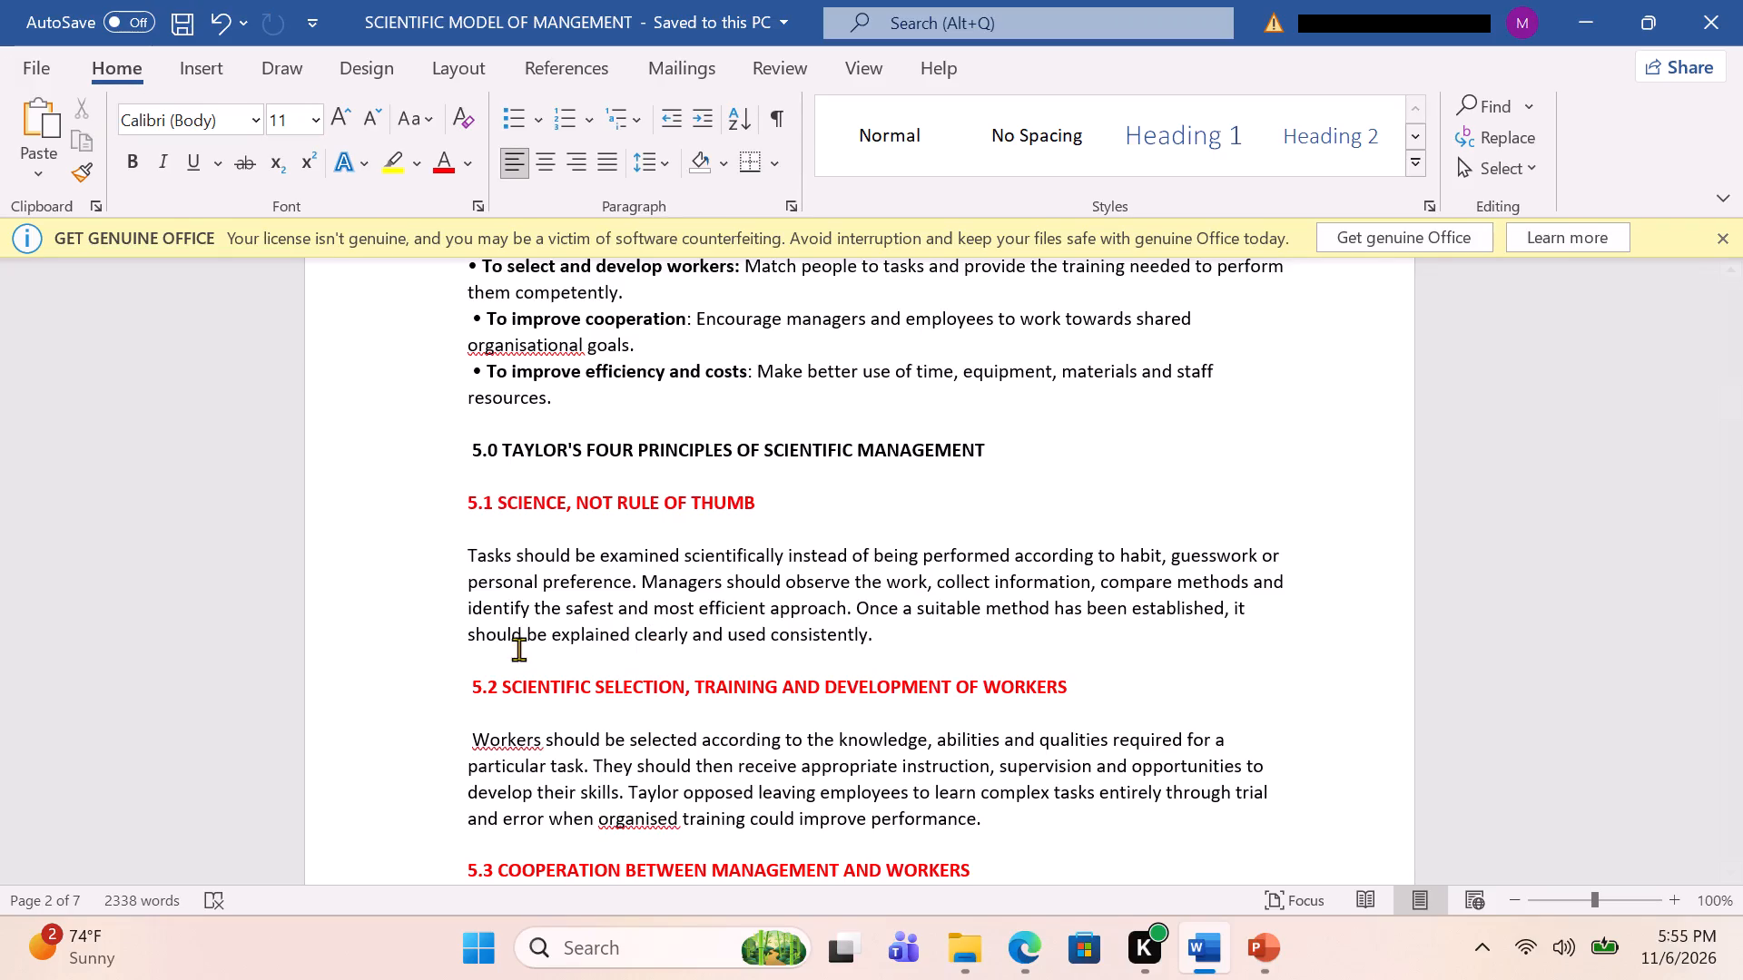
Look through the computer's pinned, recommended and categorised apps.
{"action": "left_click", "coordinate": [488, 936]}
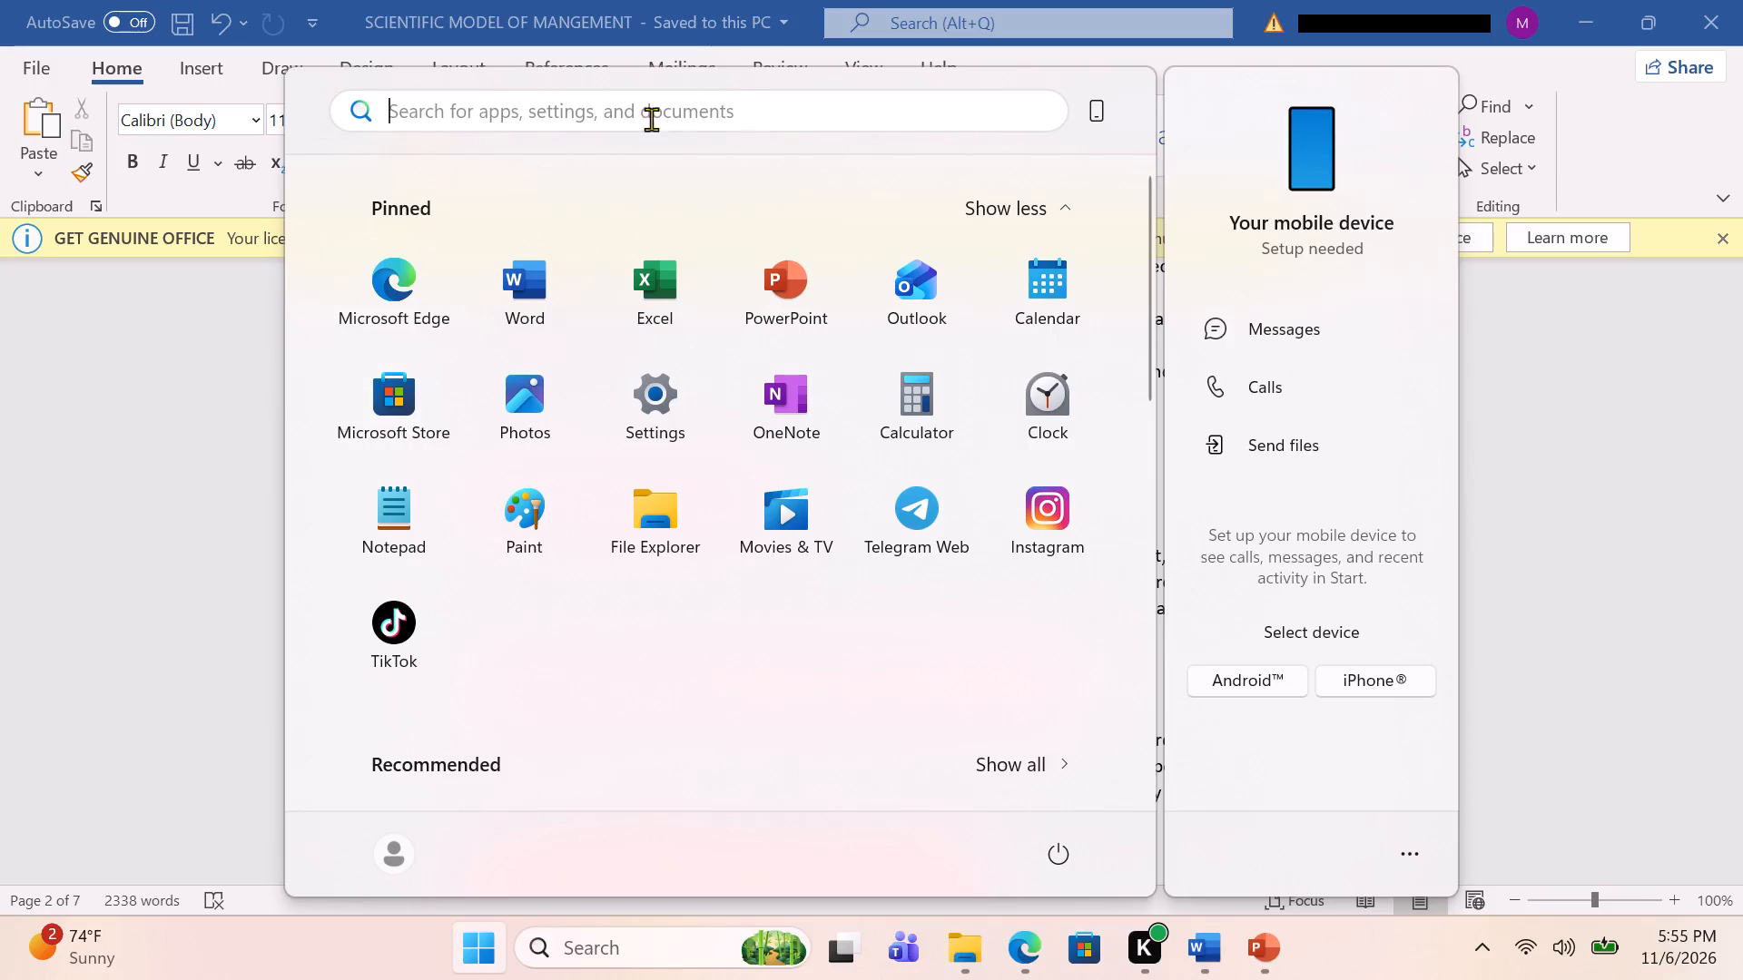
{"action": "scroll", "coordinate": [884, 286], "scroll_direction": "down", "scroll_amount": 5}
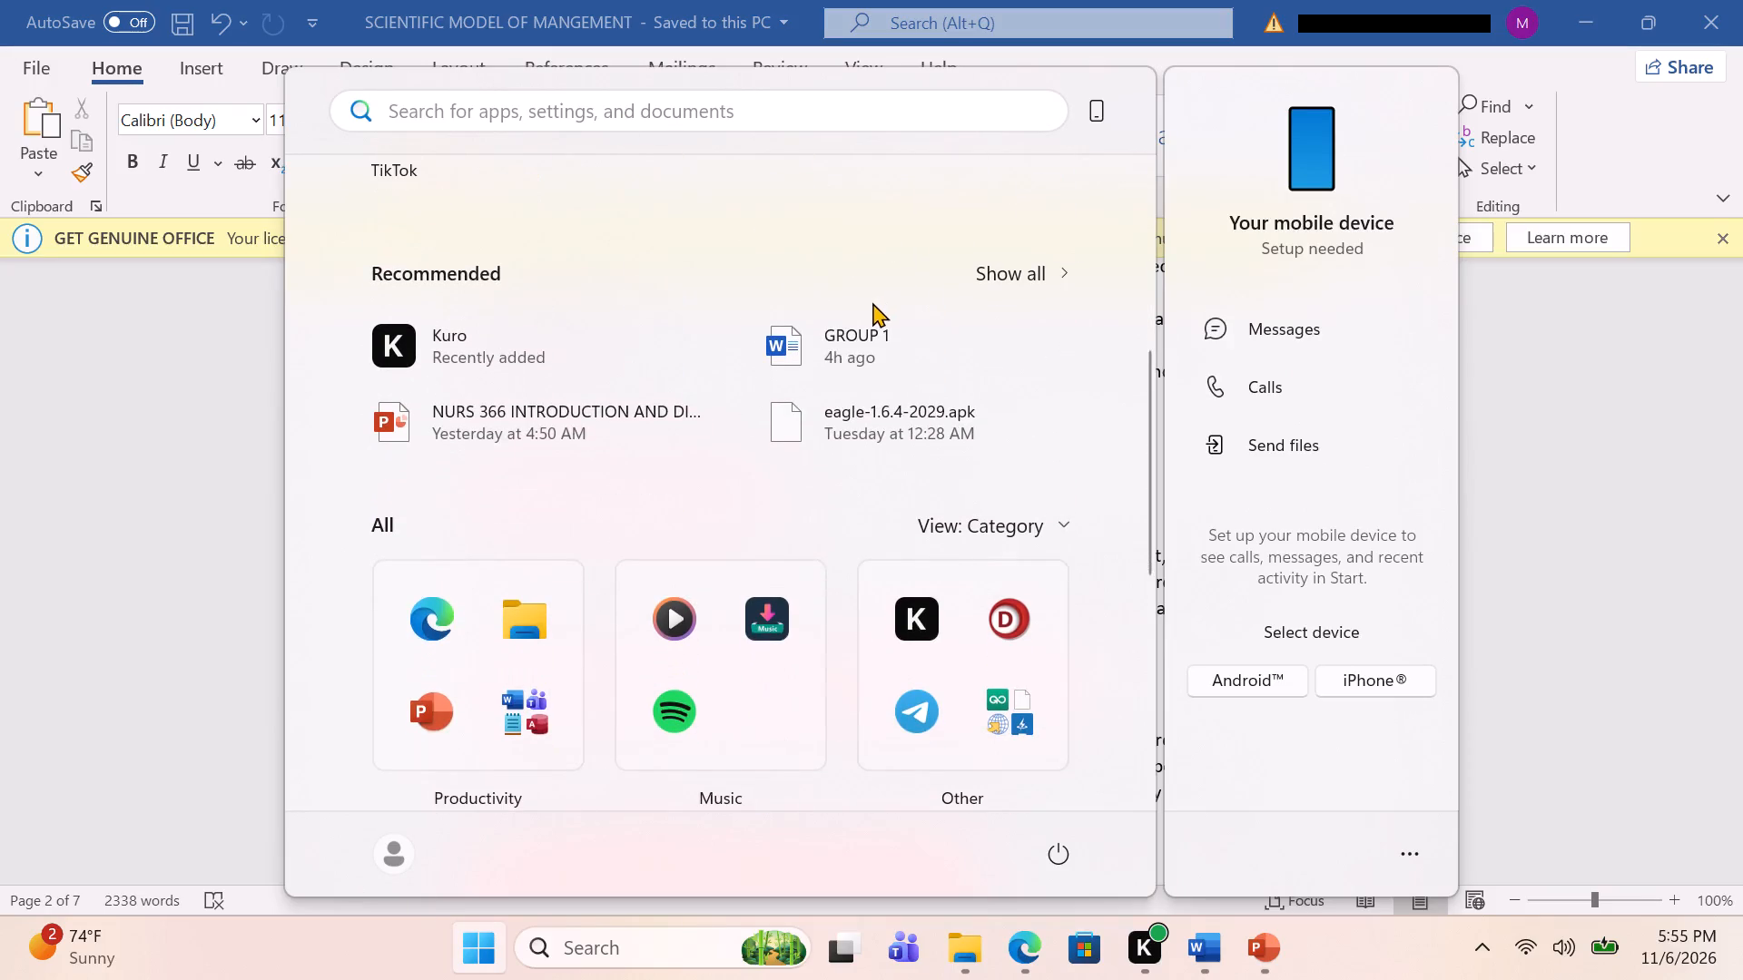
{"action": "scroll", "coordinate": [871, 309], "scroll_direction": "down", "scroll_amount": 5}
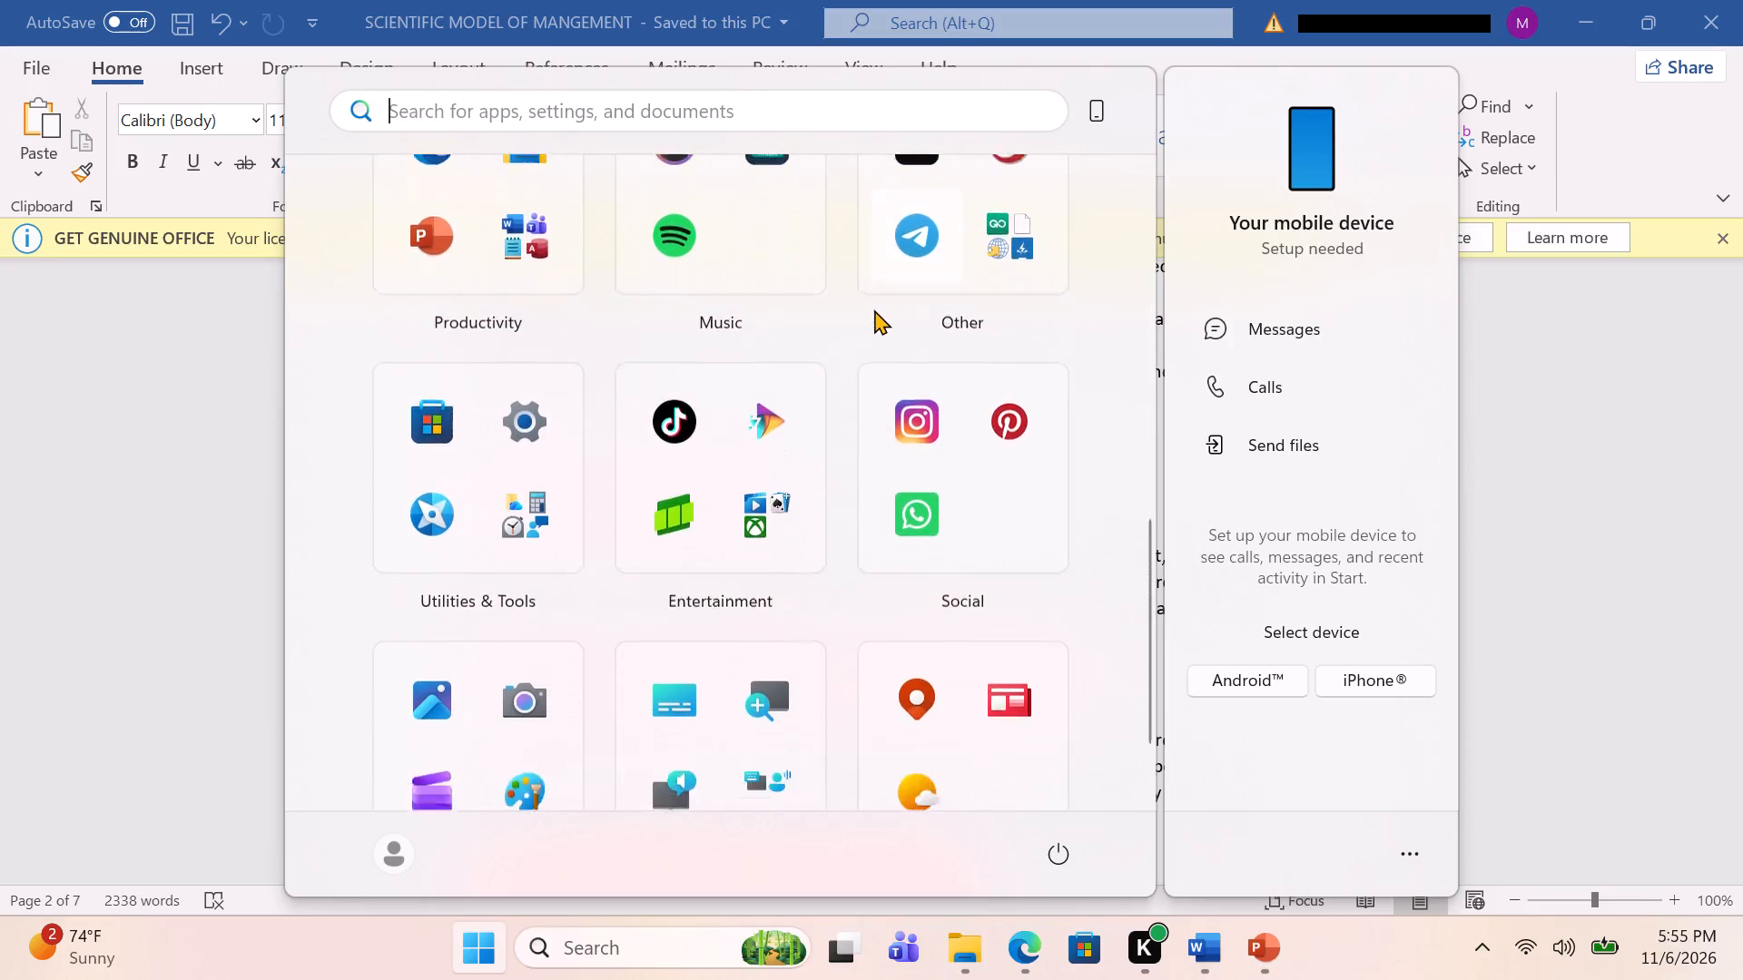
{"action": "scroll", "coordinate": [874, 309], "scroll_direction": "down", "scroll_amount": 2}
{"action": "scroll", "coordinate": [874, 312], "scroll_direction": "up", "scroll_amount": 4}
{"action": "scroll", "coordinate": [871, 322], "scroll_direction": "down", "scroll_amount": 5}
{"action": "scroll", "coordinate": [870, 322], "scroll_direction": "up", "scroll_amount": 5}
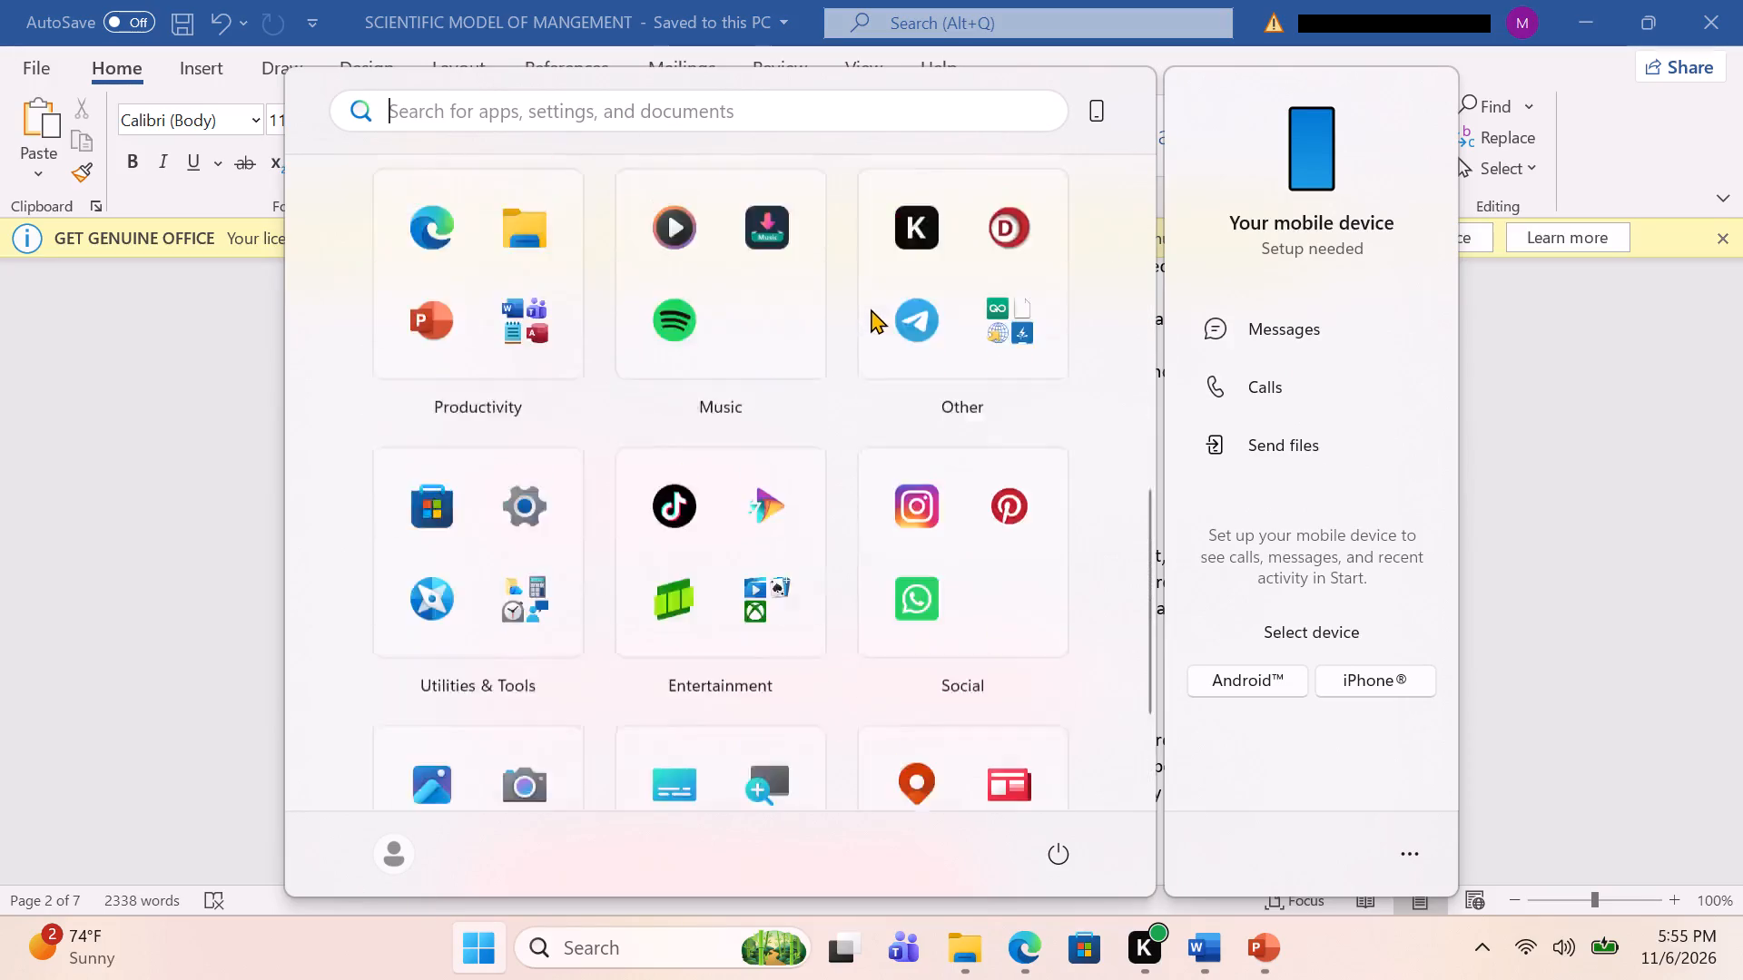